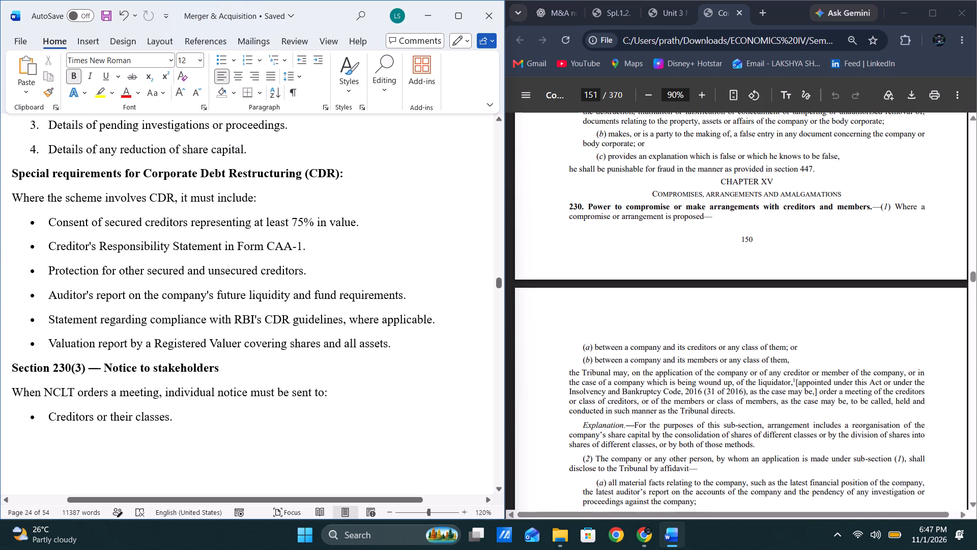
Delete the title "Notice to stakeholders" from the Section 230(3) heading and run the "When NCLT orders a meeting" sentence on after the dash.
scroll(222, 321, down, 1)
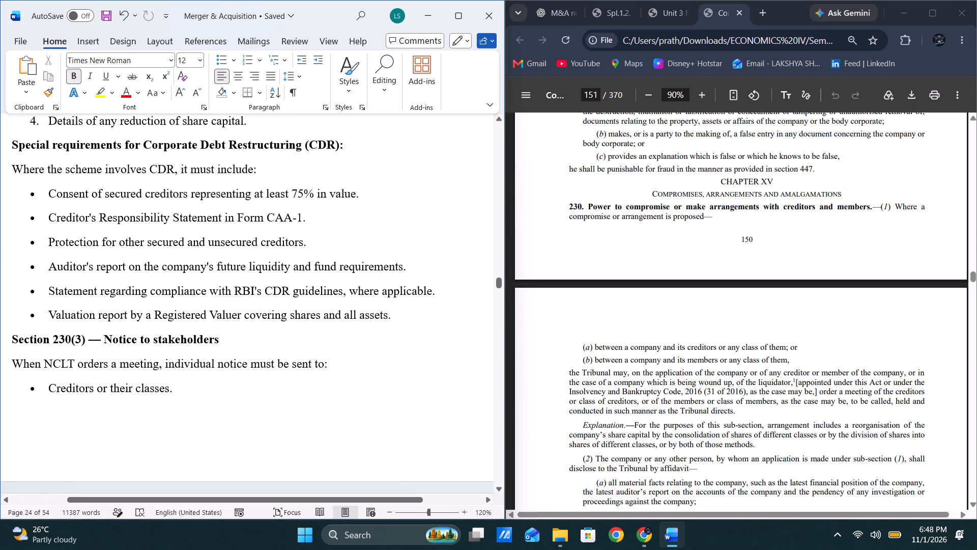
scroll(227, 319, down, 1)
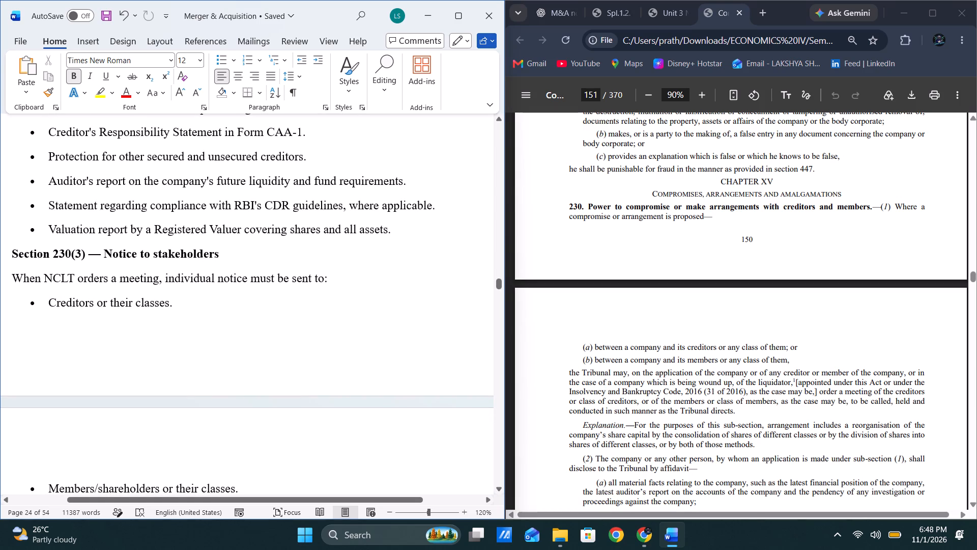
click(11, 277)
key(BackSpace)
key(BackSpace)
key(BackSpace)
key(BackSpace)
key(BackSpace)
key(BackSpace)
key(BackSpace)
key(BackSpace)
key(BackSpace)
key(BackSpace)
key(BackSpace)
key(BackSpace)
key(BackSpace)
key(BackSpace)
key(BackSpace)
key(BackSpace)
key(BackSpace)
key(BackSpace)
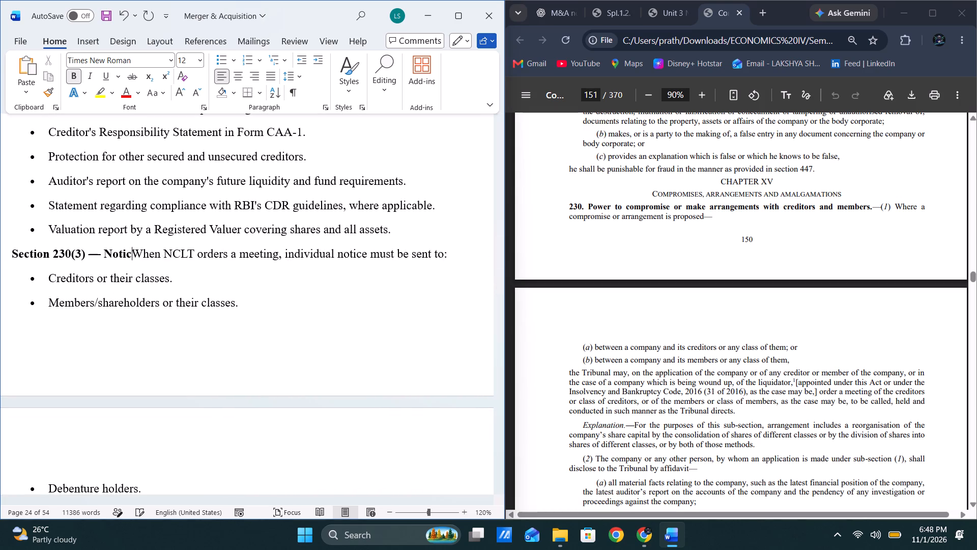
key(BackSpace)
key(BackSpace)
key(BackSpace)
key(BackSpace)
key(BackSpace)
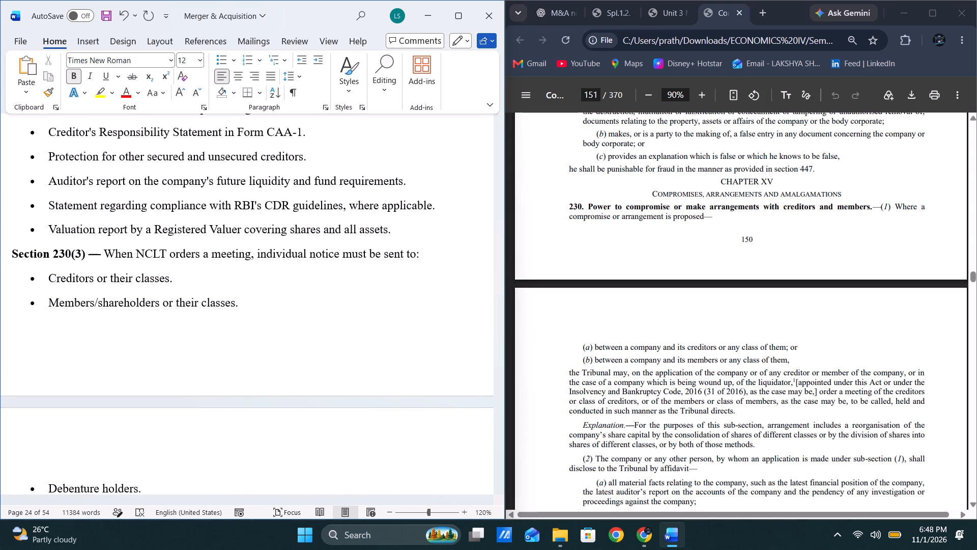
Delete the title "Voting and right to object" from the Section 230(4) heading and join "Stakeholders may vote:" directly after the dash.
scroll(193, 308, down, 1)
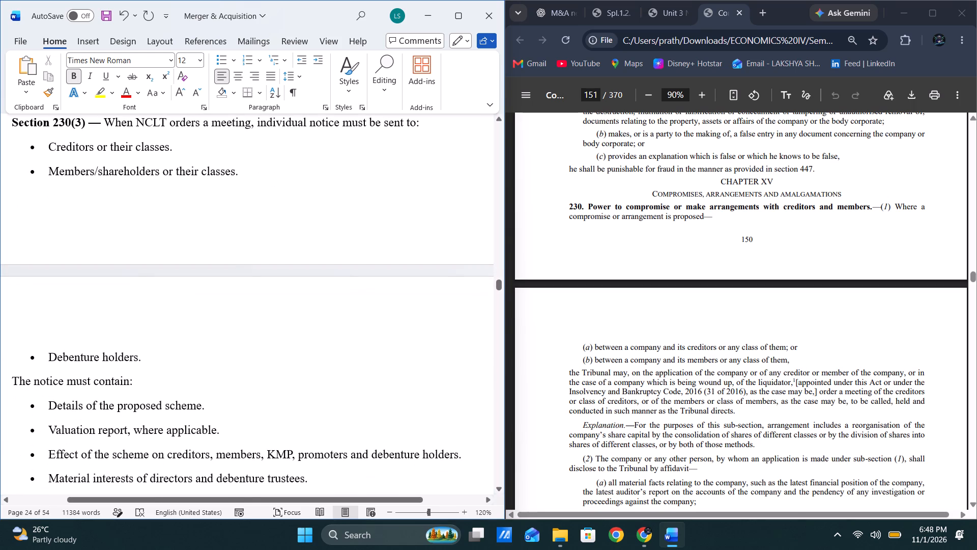
scroll(156, 365, down, 1)
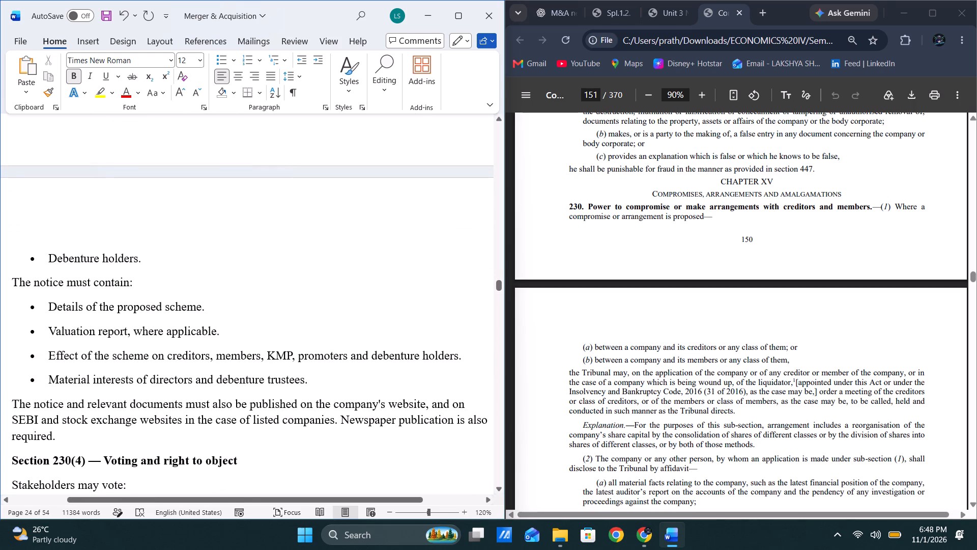
scroll(168, 352, down, 2)
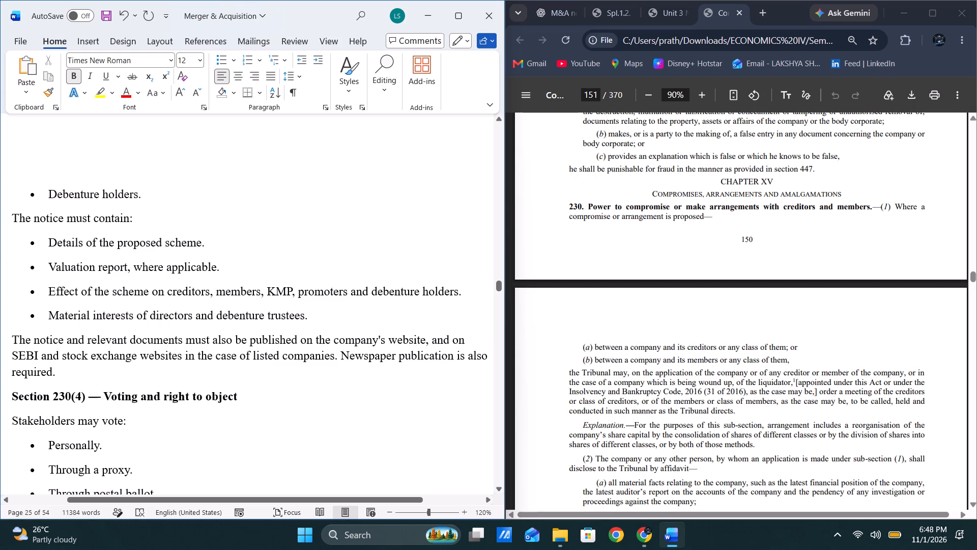
scroll(160, 338, down, 1)
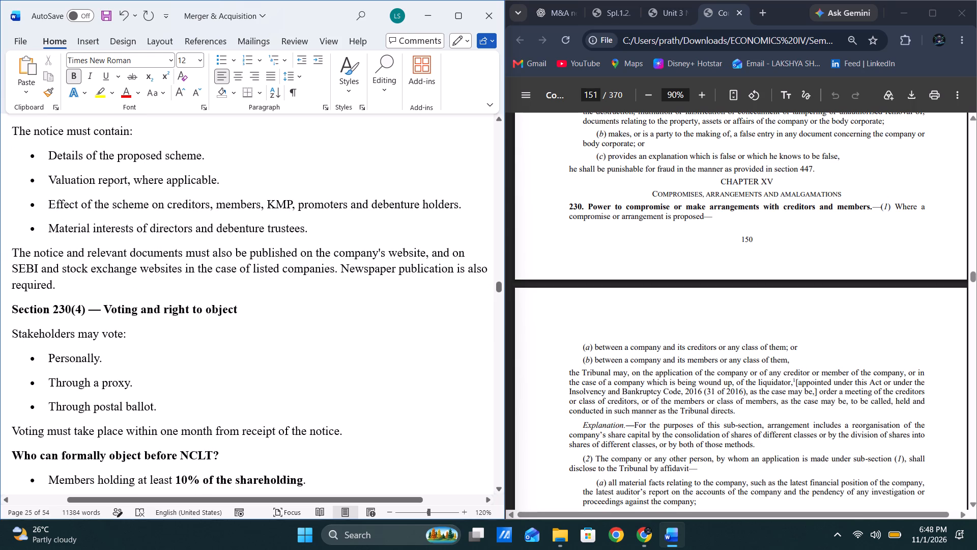
click(14, 335)
key(BackSpace)
key(BackSpace)
key(BackSpace)
key(BackSpace)
key(BackSpace)
key(BackSpace)
key(BackSpace)
key(BackSpace)
key(BackSpace)
key(BackSpace)
key(BackSpace)
key(BackSpace)
key(BackSpace)
key(BackSpace)
key(BackSpace)
key(BackSpace)
key(BackSpace)
key(BackSpace)
key(BackSpace)
key(BackSpace)
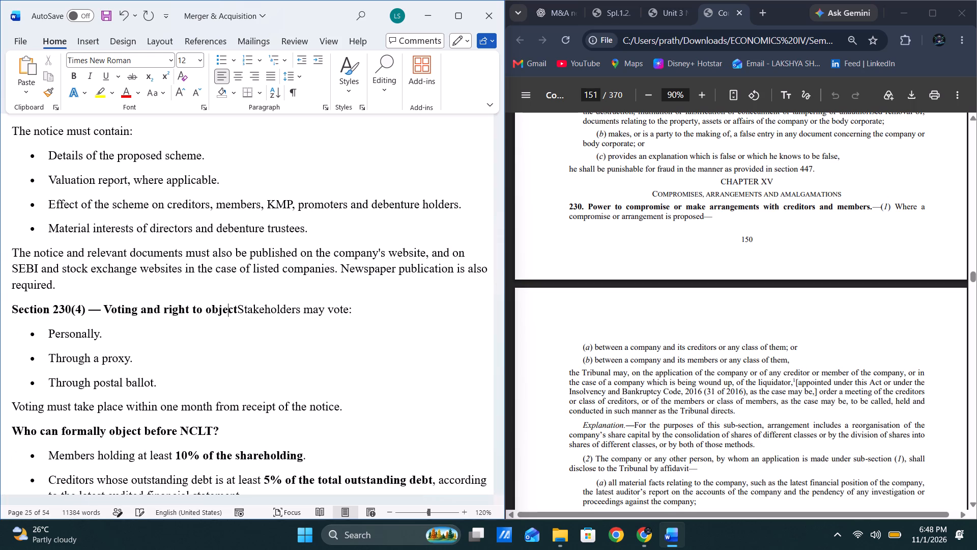
key(BackSpace)
key(BackSpace)
key(BackSpace)
key(BackSpace)
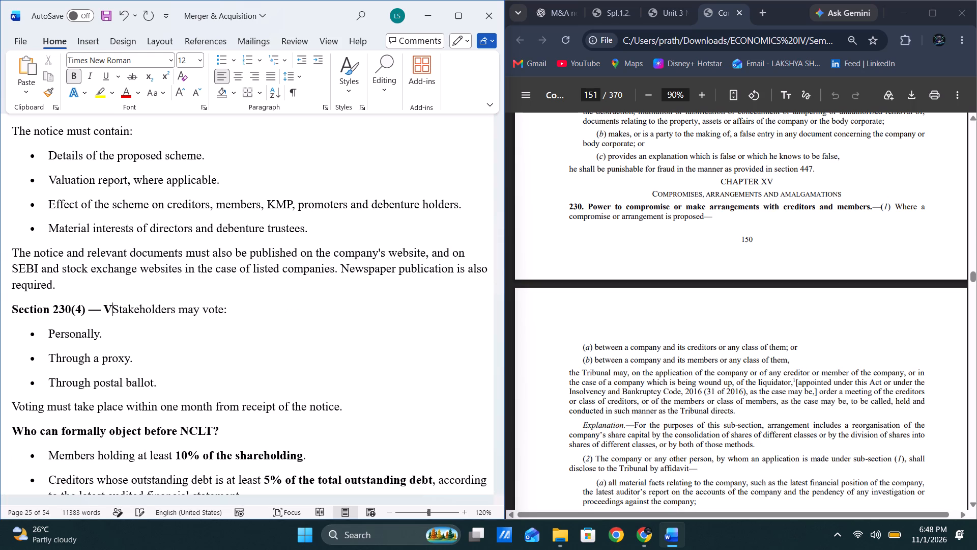
key(BackSpace)
key(BackSpace)
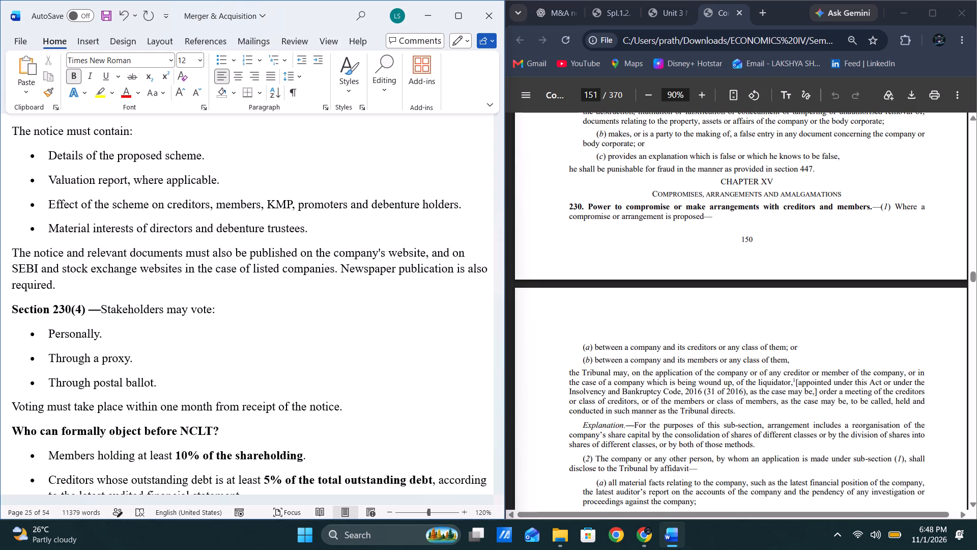
Delete the title "Notice to regulatory authorities" from the Section 230(5) heading and join the "Notice of the proposed scheme" sentence after the dash.
scroll(101, 350, down, 2)
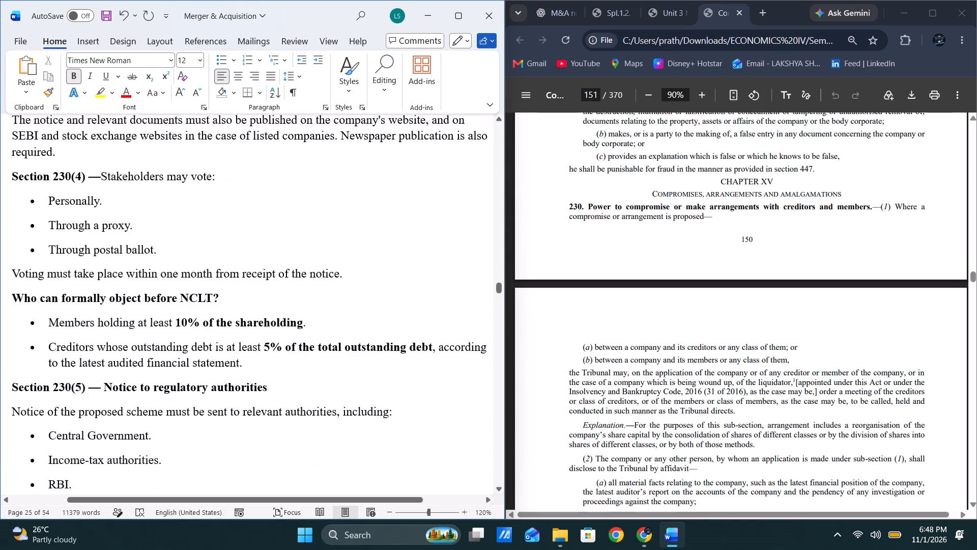
scroll(101, 350, down, 1)
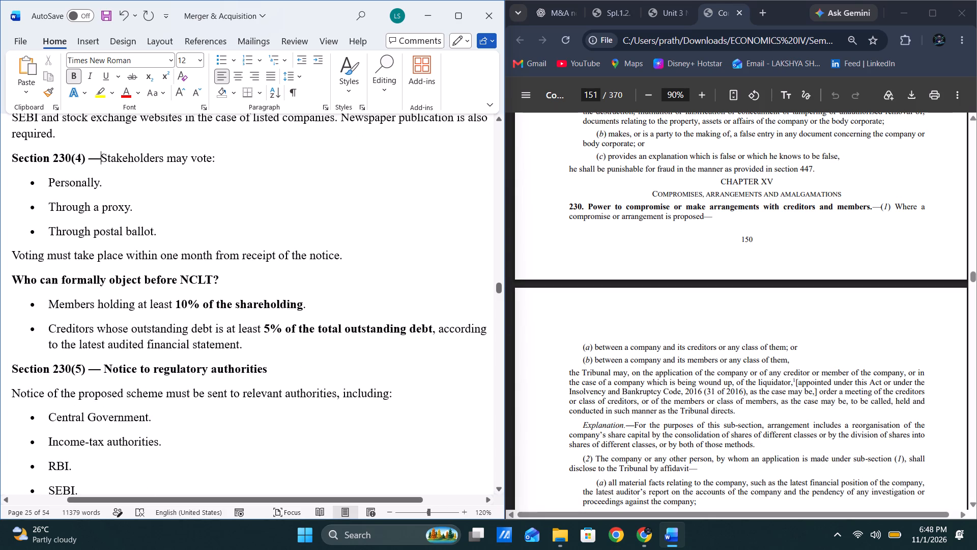
scroll(233, 337, down, 1)
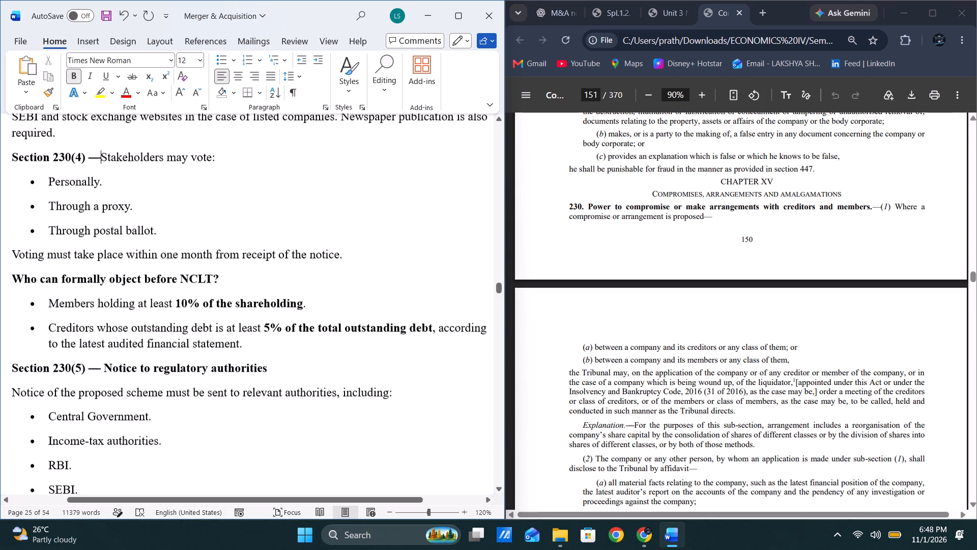
scroll(233, 337, down, 1)
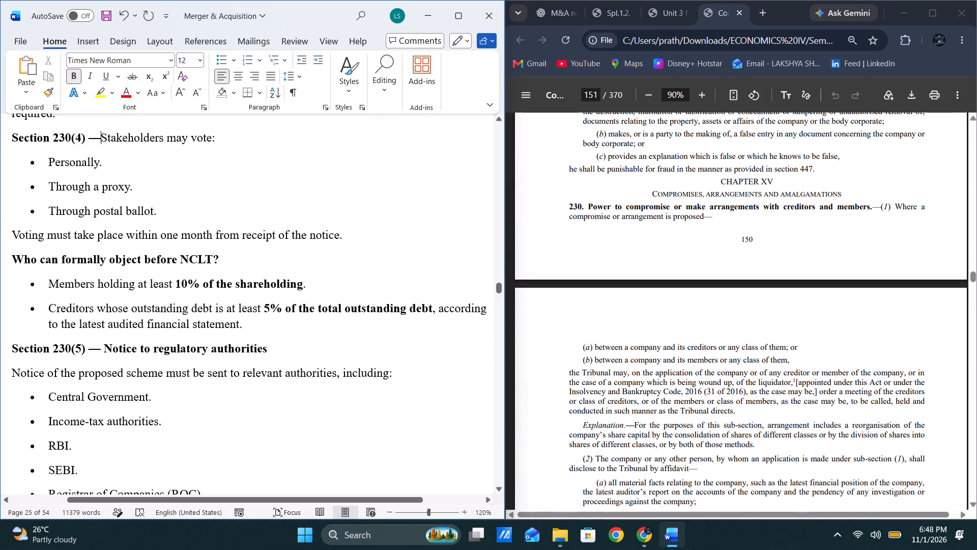
click(289, 345)
key(Right)
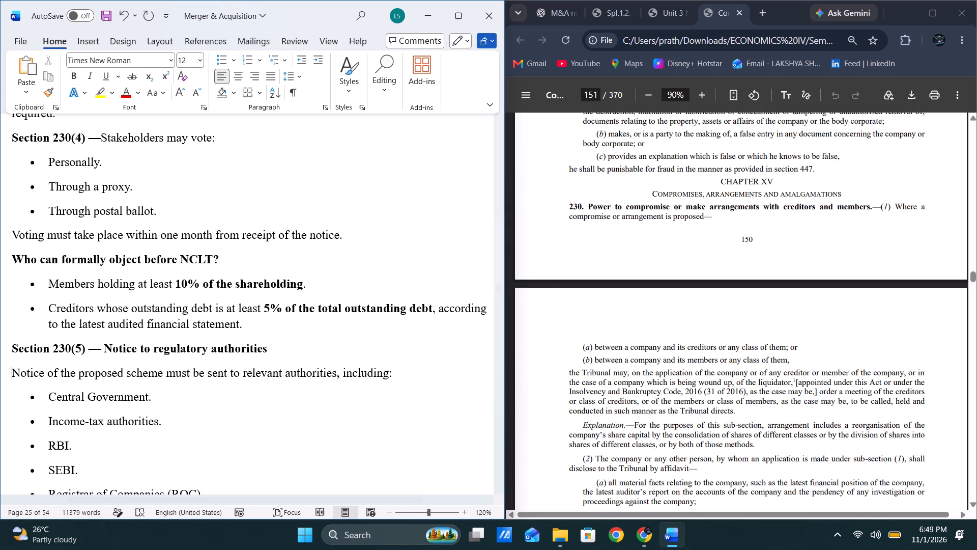
key(BackSpace)
key(BackSpace)
key(BackSpace)
key(BackSpace)
key(BackSpace)
key(BackSpace)
key(BackSpace)
key(BackSpace)
key(BackSpace)
key(BackSpace)
key(BackSpace)
key(BackSpace)
key(BackSpace)
key(BackSpace)
key(BackSpace)
key(BackSpace)
key(BackSpace)
key(BackSpace)
key(BackSpace)
key(BackSpace)
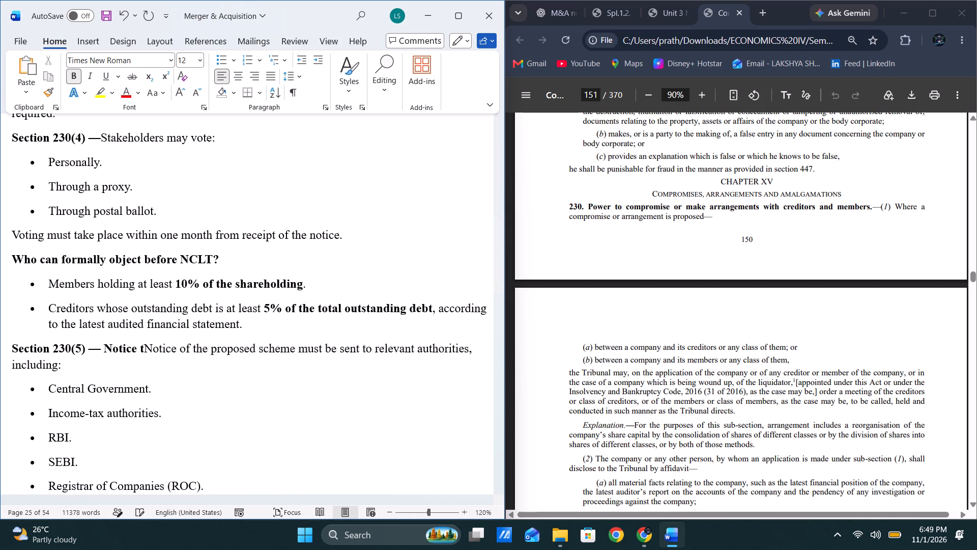
key(BackSpace)
key(BackSpace)
key(BackSpace)
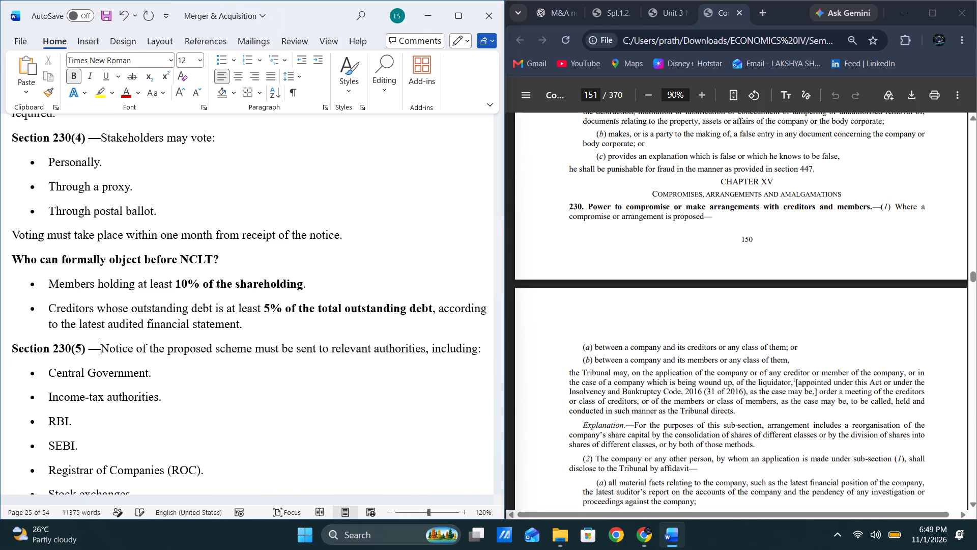
Merge the "If no representation is received within 30 days" paragraph into the preceding paragraph about the authorities' 30 days, separated by a space.
scroll(363, 349, down, 1)
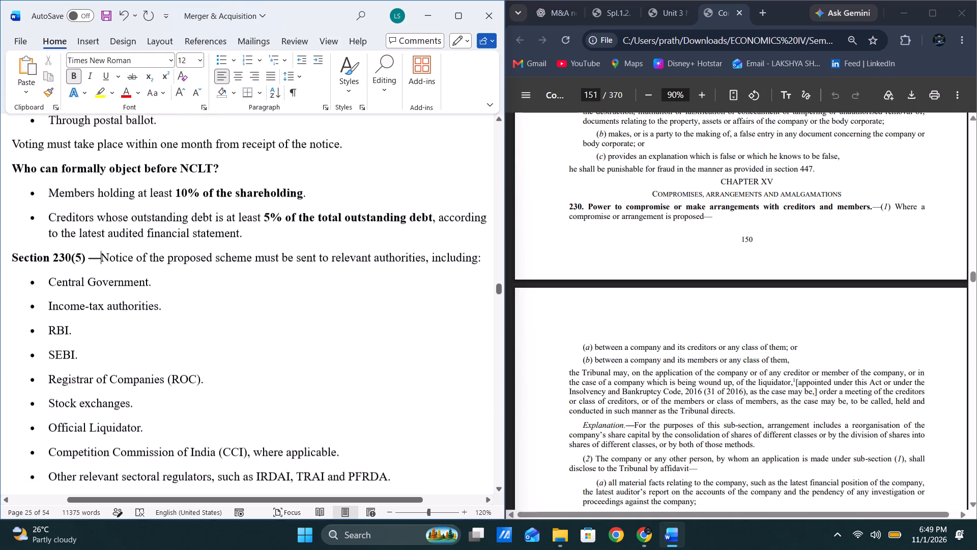
scroll(363, 349, down, 1)
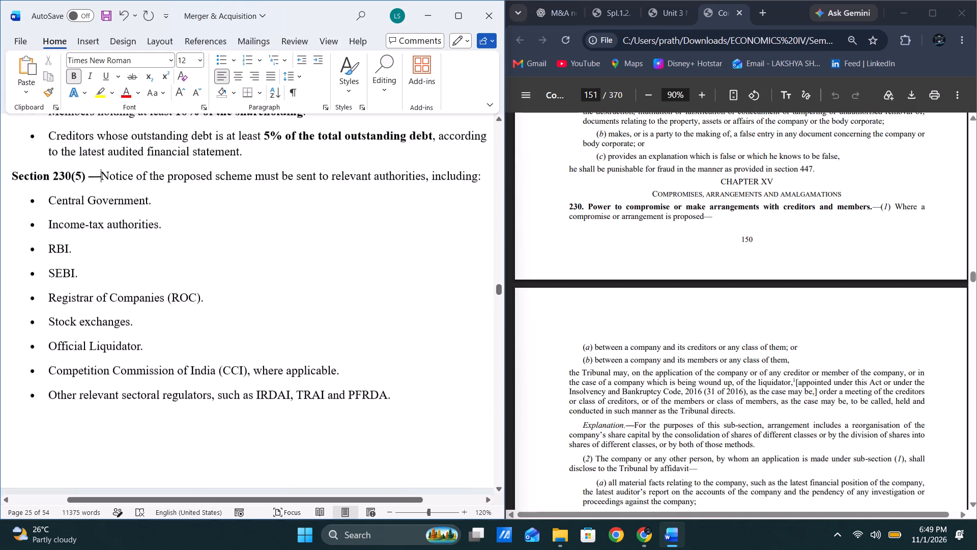
scroll(363, 349, down, 2)
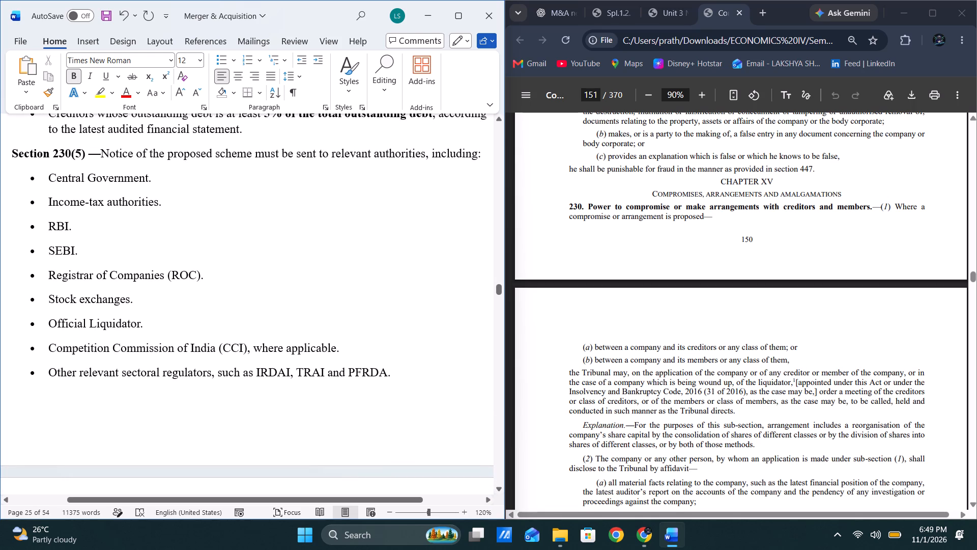
scroll(167, 299, down, 1)
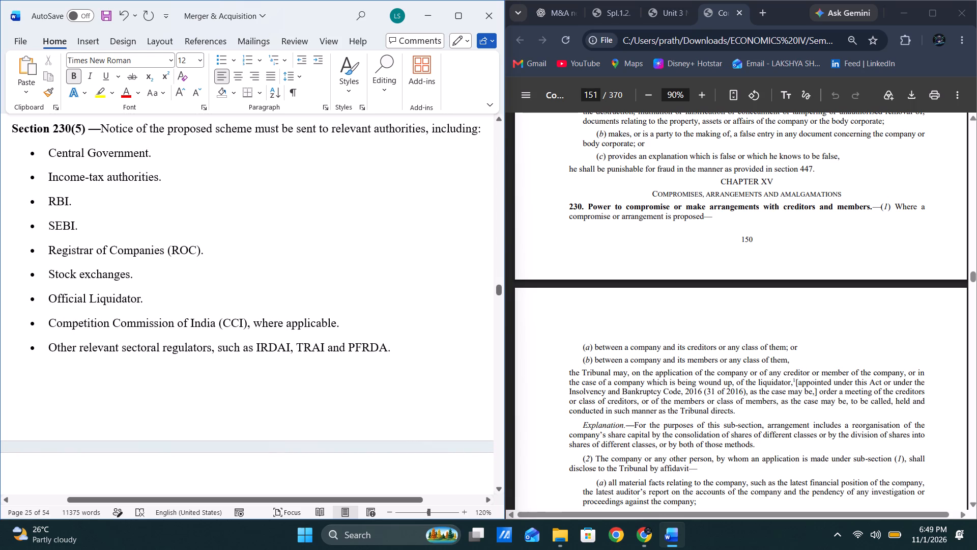
scroll(155, 328, down, 1)
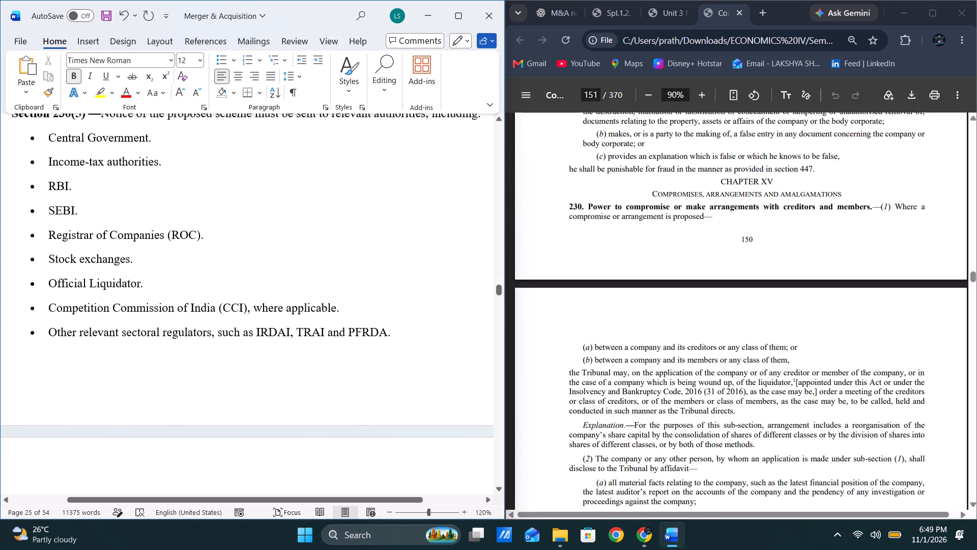
scroll(190, 324, down, 1)
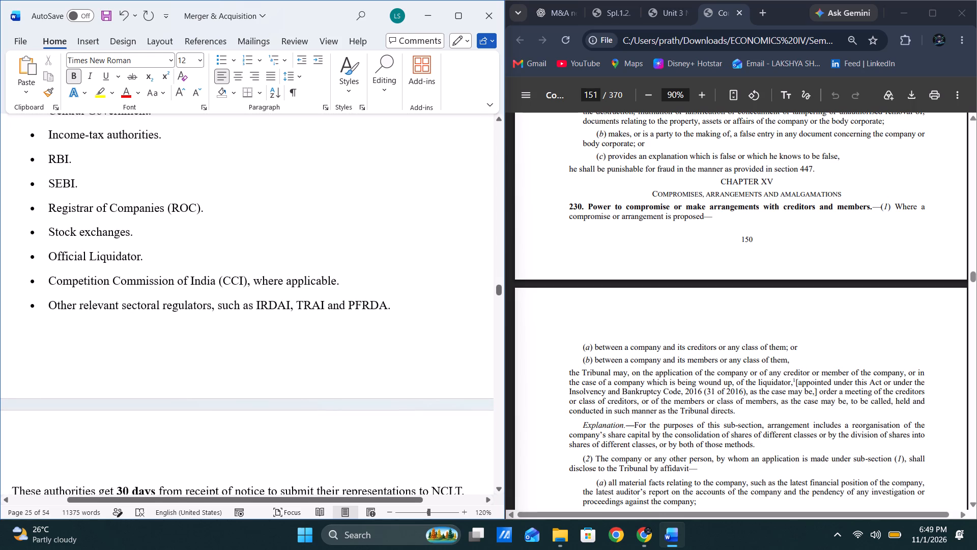
scroll(274, 315, down, 1)
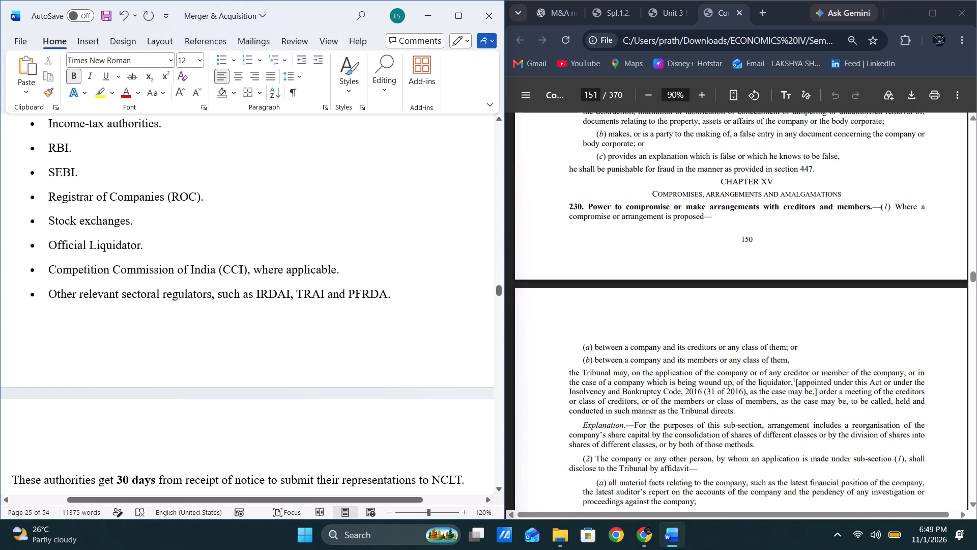
scroll(274, 315, down, 1)
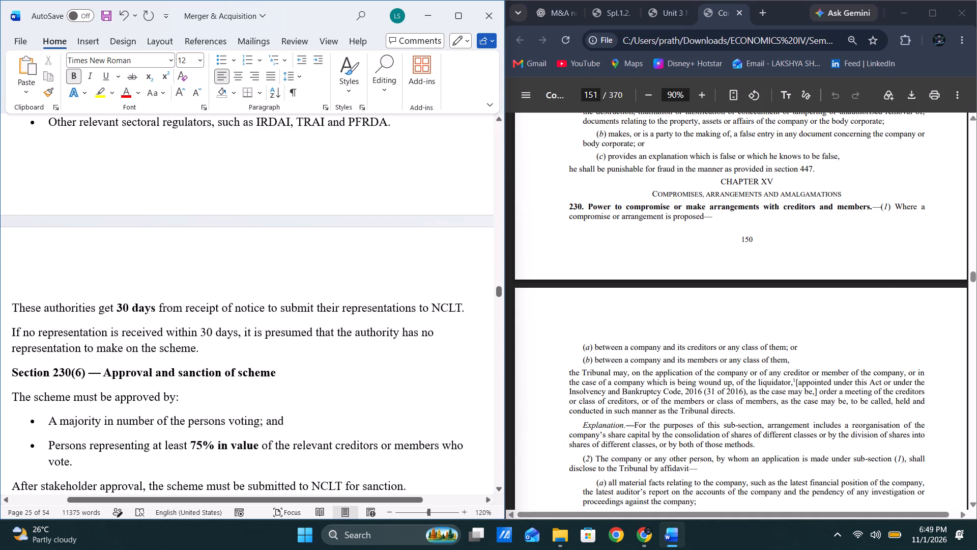
click(8, 331)
key(BackSpace)
key(space)
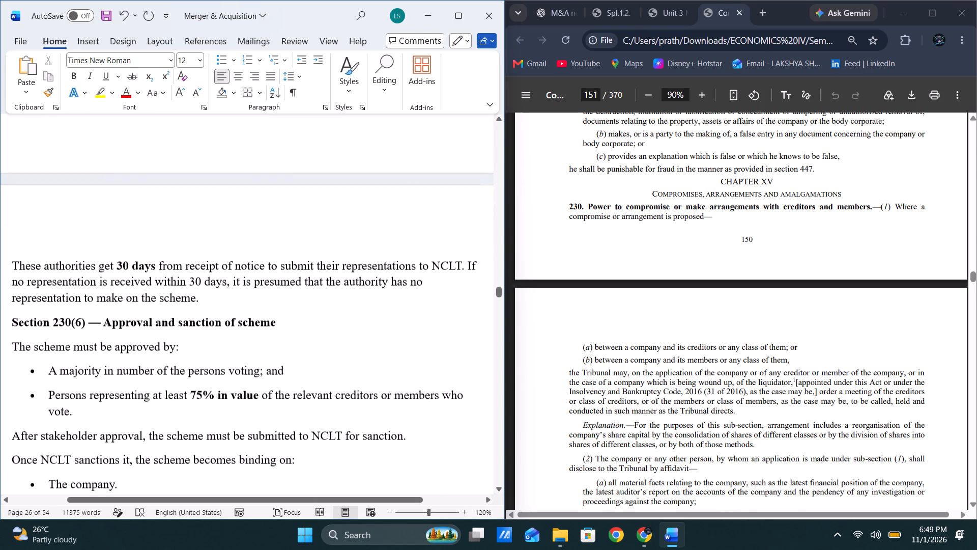
Delete the title "Approval and sanction of scheme" from the Section 230(6) heading and join "The scheme must be approved by:" directly after the dash.
click(9, 351)
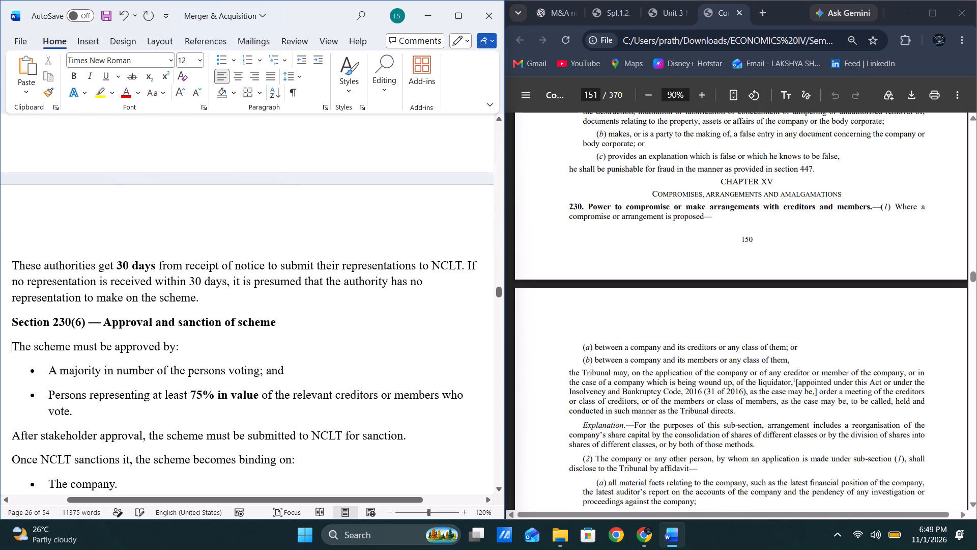
key(BackSpace)
key(BackSpace)
key(BackSpace)
key(BackSpace)
key(BackSpace)
key(BackSpace)
key(BackSpace)
key(BackSpace)
key(BackSpace)
key(BackSpace)
key(BackSpace)
key(BackSpace)
key(BackSpace)
key(BackSpace)
key(BackSpace)
key(BackSpace)
key(BackSpace)
key(BackSpace)
key(BackSpace)
key(BackSpace)
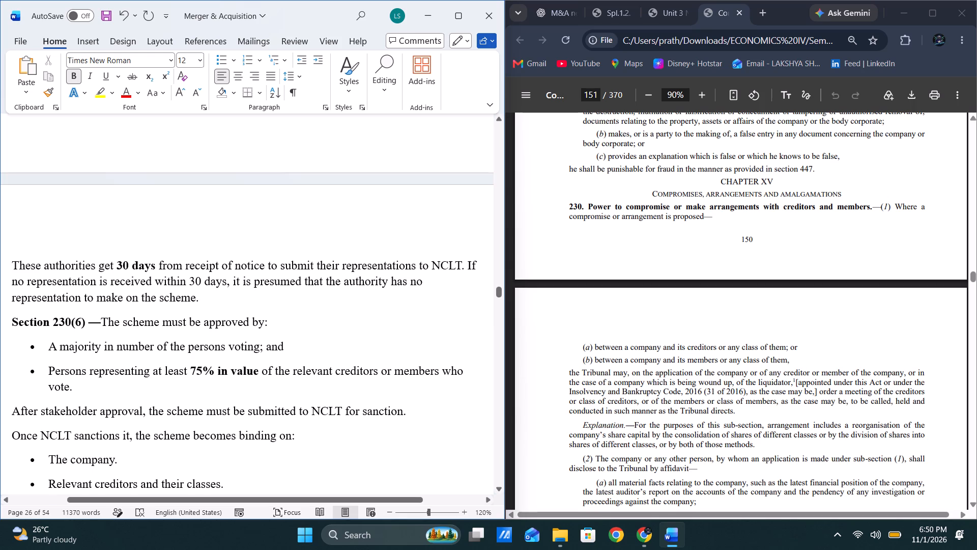
Merge the "Once NCLT sanctions it" paragraph into the preceding "After stakeholder approval" paragraph, separated by a space.
scroll(369, 363, down, 1)
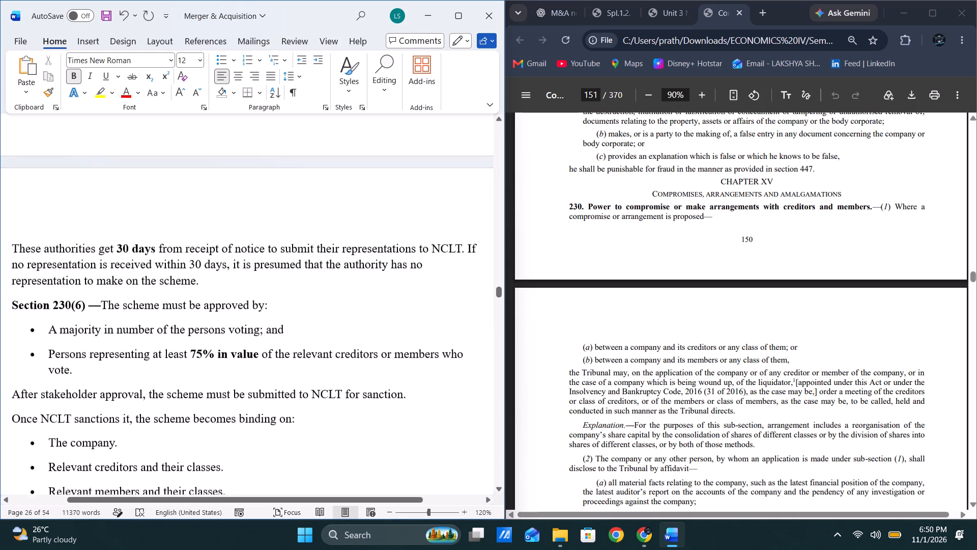
scroll(369, 363, down, 1)
scroll(306, 364, down, 1)
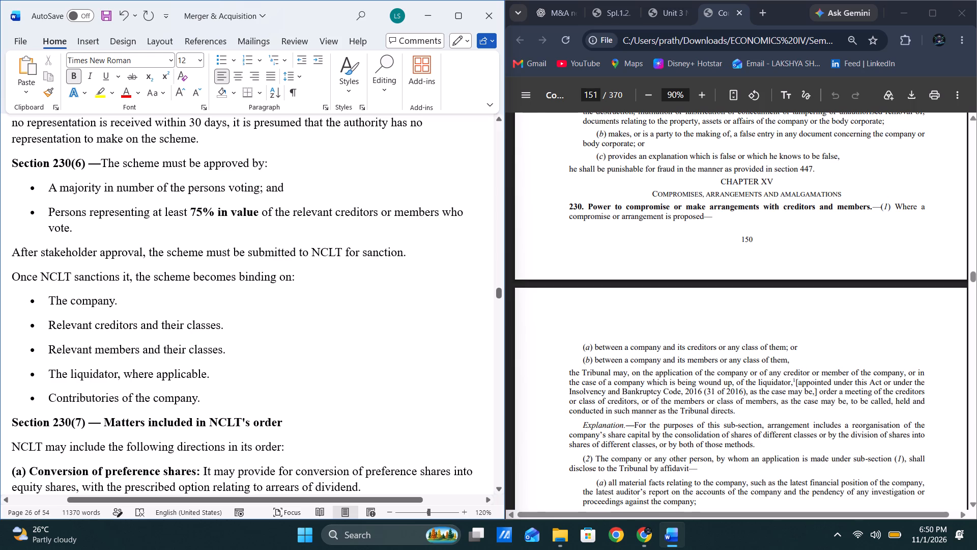
click(10, 278)
key(BackSpace)
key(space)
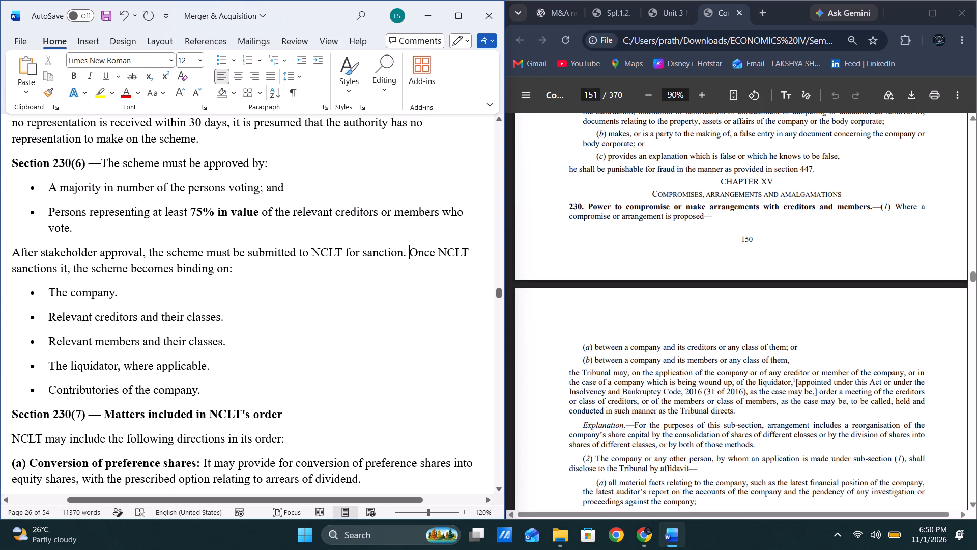
Delete the title "Matters included in NCLT's order" from the Section 230(7) heading and run the "NCLT may include" sentence on after the dash and space.
scroll(152, 313, down, 4)
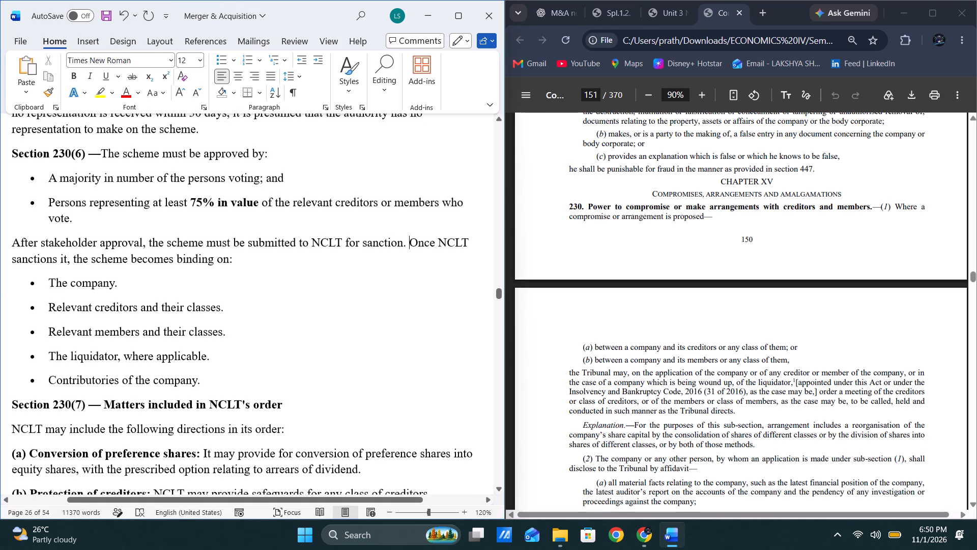
scroll(152, 313, down, 2)
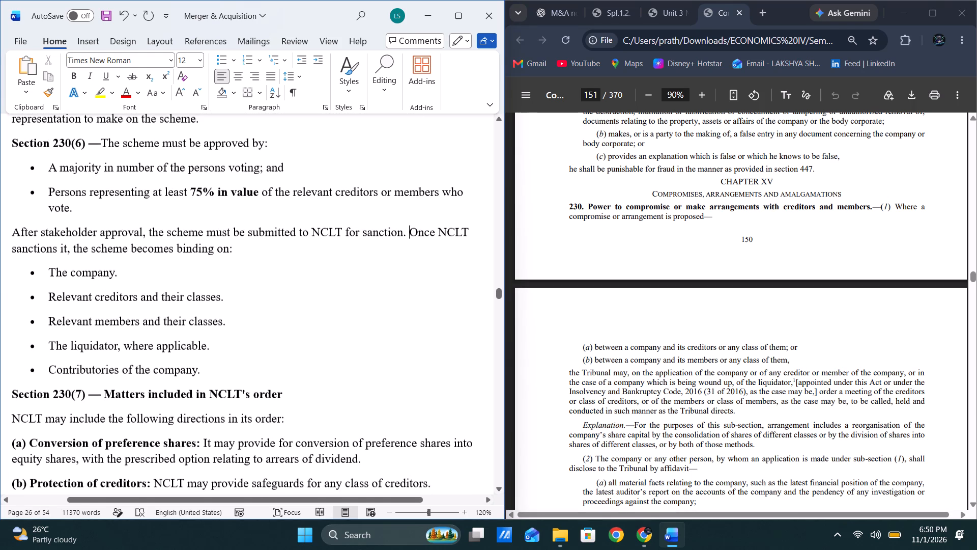
scroll(152, 313, down, 1)
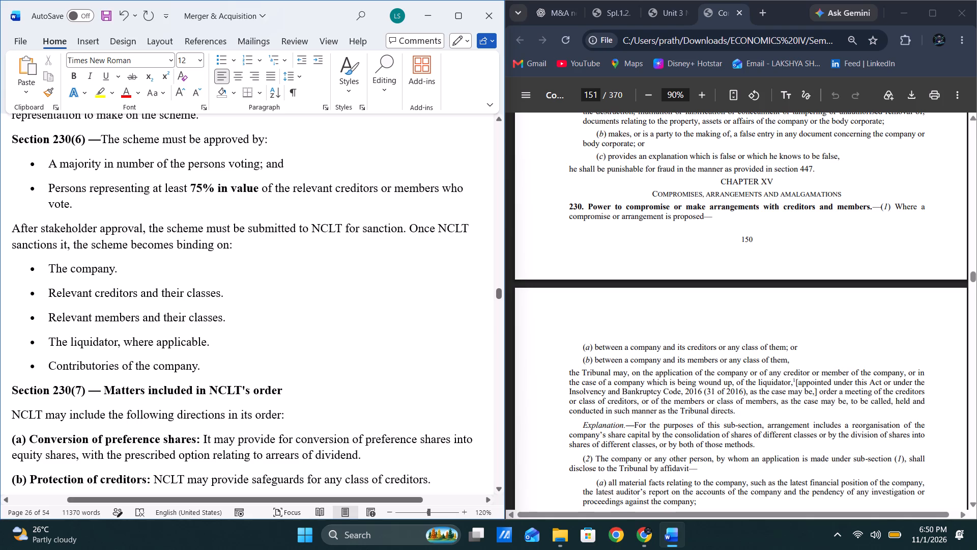
scroll(208, 359, down, 1)
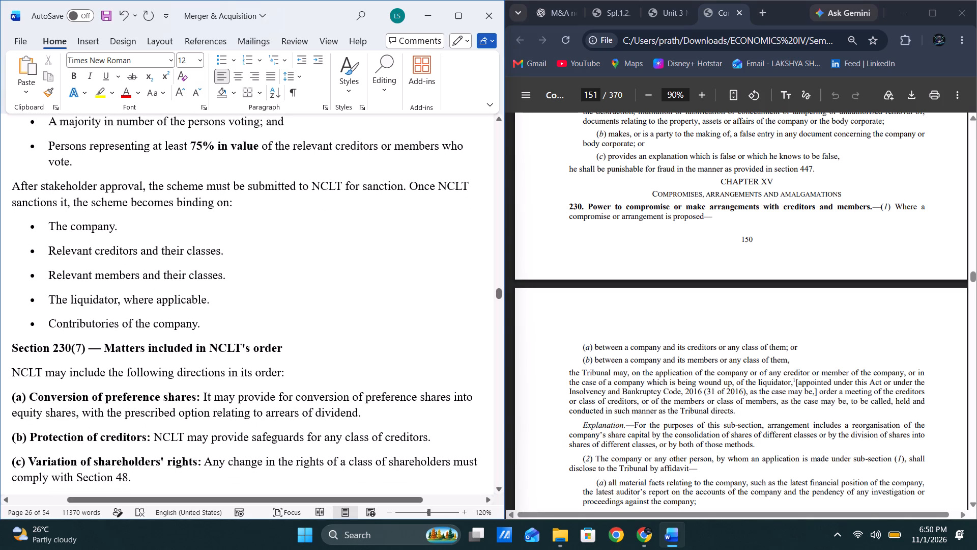
click(11, 374)
key(BackSpace)
key(BackSpace)
key(BackSpace)
key(BackSpace)
key(BackSpace)
key(BackSpace)
key(BackSpace)
key(BackSpace)
key(BackSpace)
key(BackSpace)
key(BackSpace)
key(BackSpace)
key(BackSpace)
key(BackSpace)
key(BackSpace)
key(BackSpace)
key(BackSpace)
key(BackSpace)
key(BackSpace)
key(BackSpace)
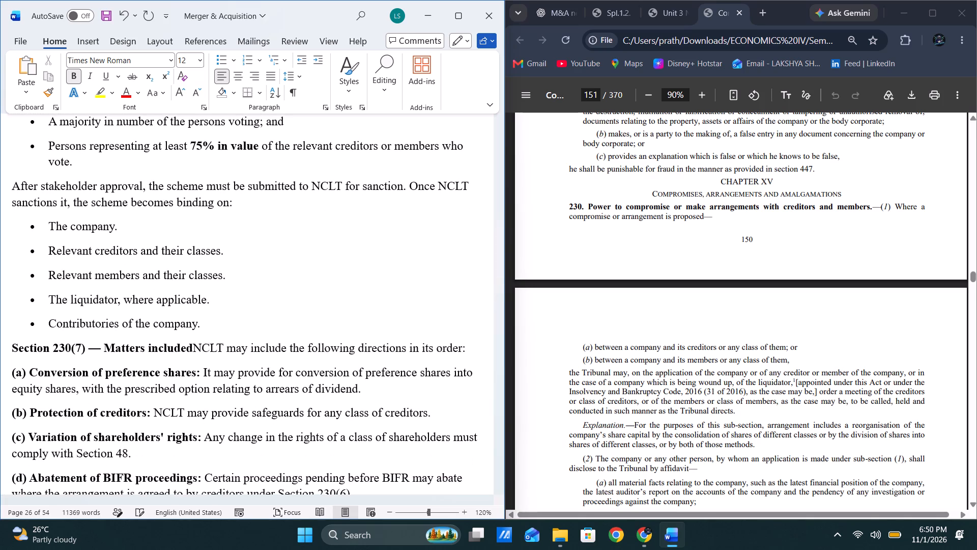
key(BackSpace)
key(BackSpace)
key(BackSpace)
key(BackSpace)
key(BackSpace)
key(BackSpace)
key(BackSpace)
key(BackSpace)
key(BackSpace)
key(BackSpace)
key(BackSpace)
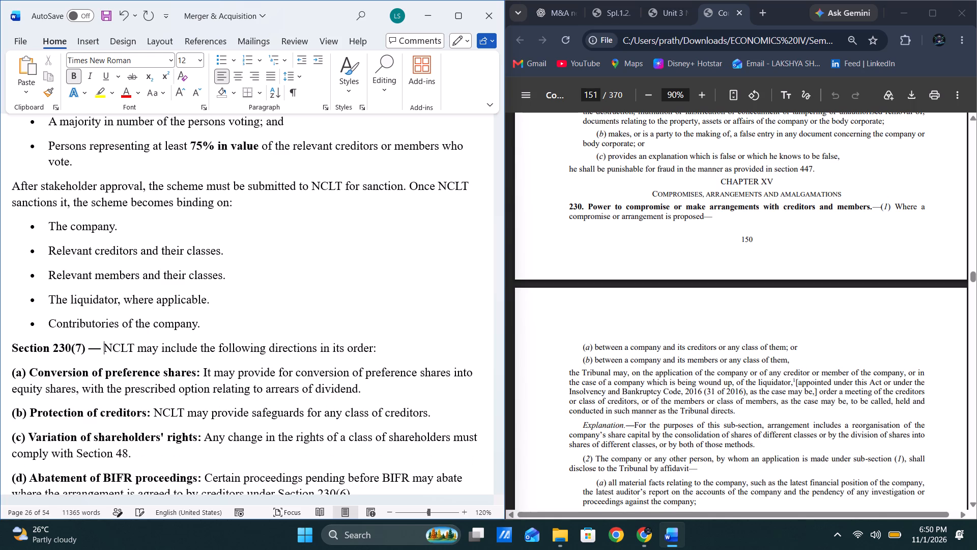
Delete the title "Filing of NCLT order" from the Section 230(8) heading and join the "The company must file" sentence directly after the dash.
scroll(150, 352, down, 1)
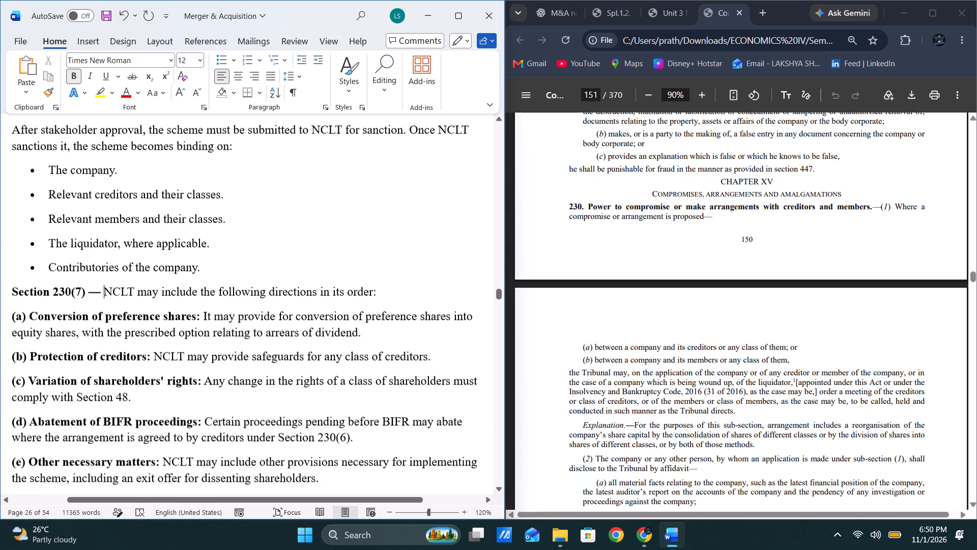
scroll(150, 352, down, 1)
scroll(202, 348, down, 1)
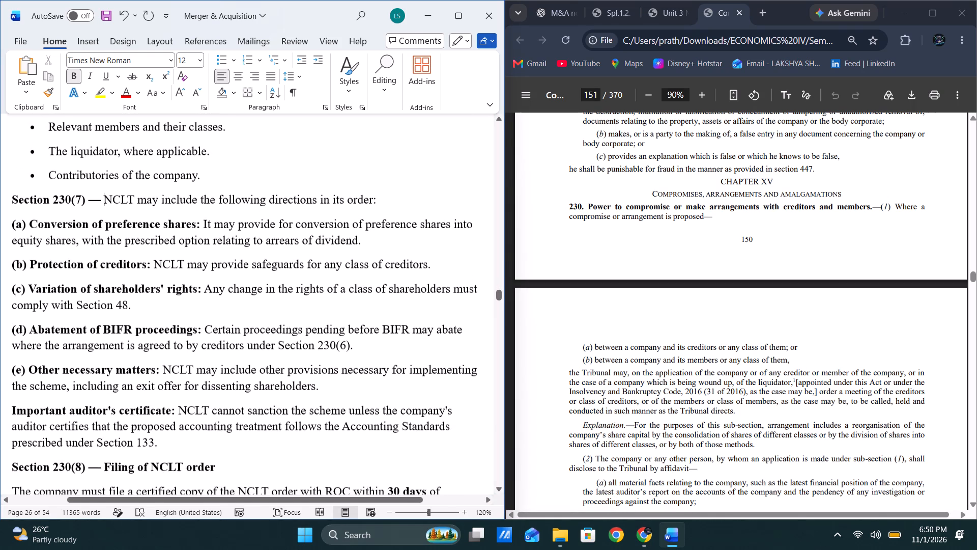
scroll(206, 288, down, 1)
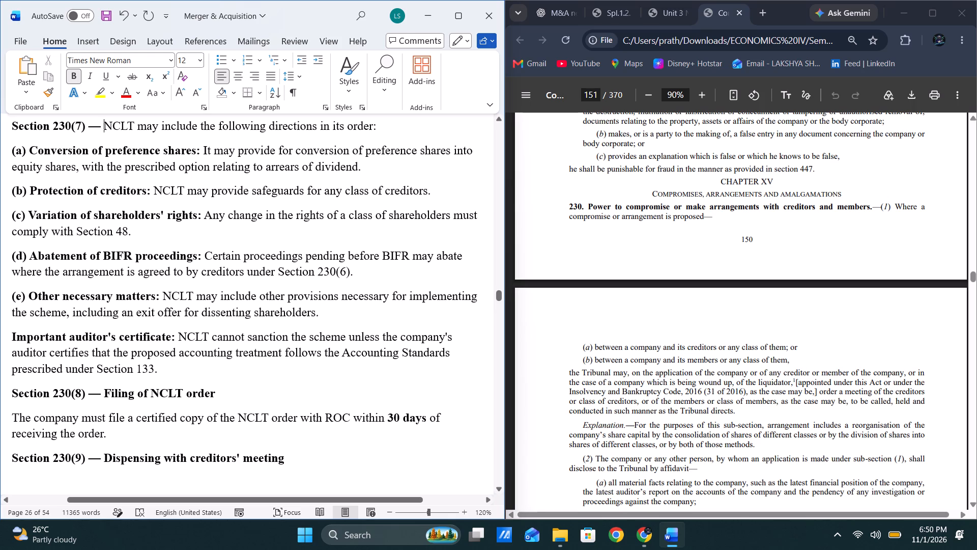
scroll(179, 353, down, 1)
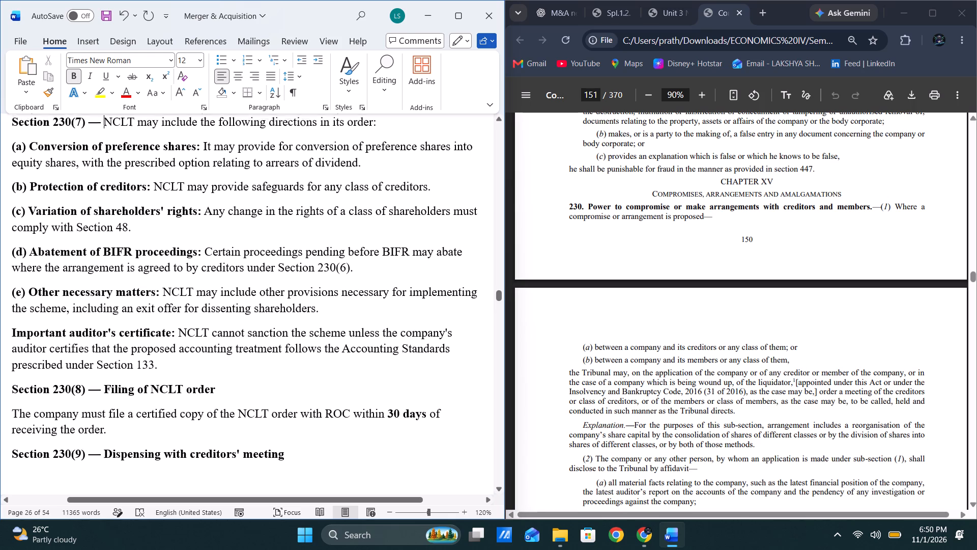
scroll(179, 353, down, 1)
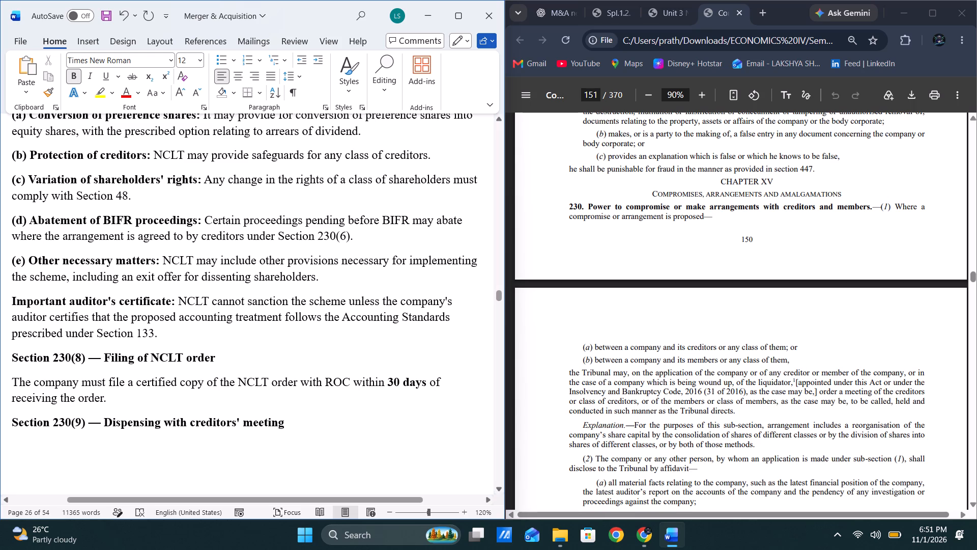
scroll(212, 302, down, 1)
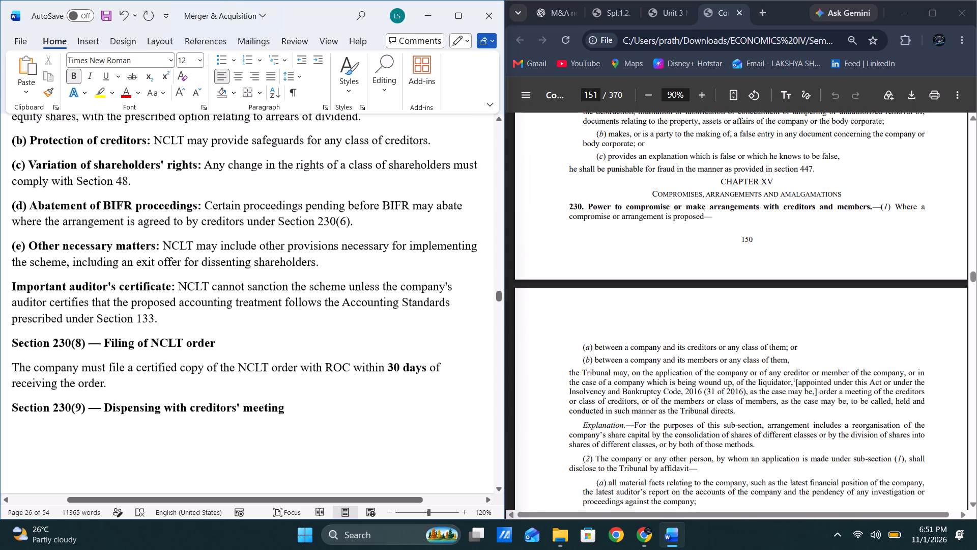
scroll(212, 302, down, 1)
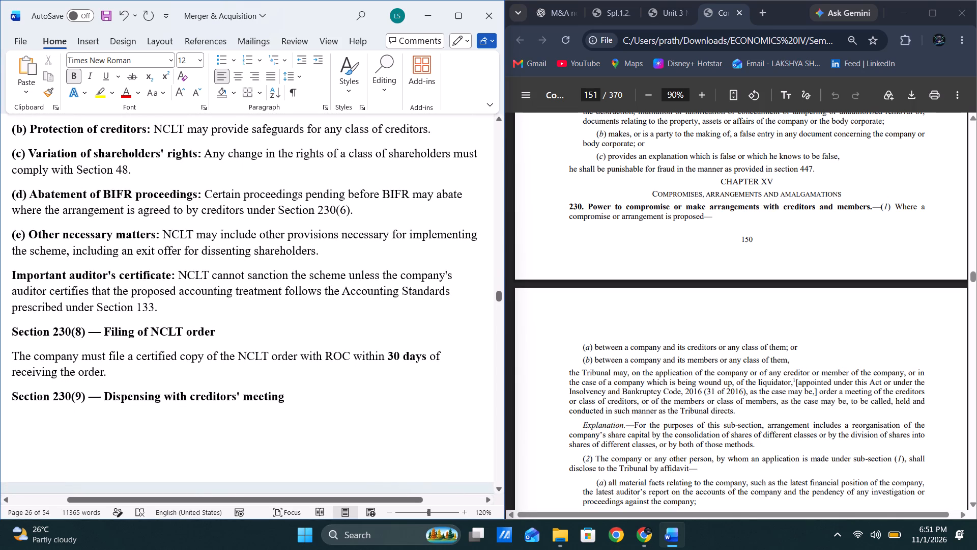
click(11, 355)
key(BackSpace)
key(BackSpace)
key(BackSpace)
key(BackSpace)
key(BackSpace)
key(BackSpace)
key(BackSpace)
key(BackSpace)
key(BackSpace)
key(BackSpace)
key(BackSpace)
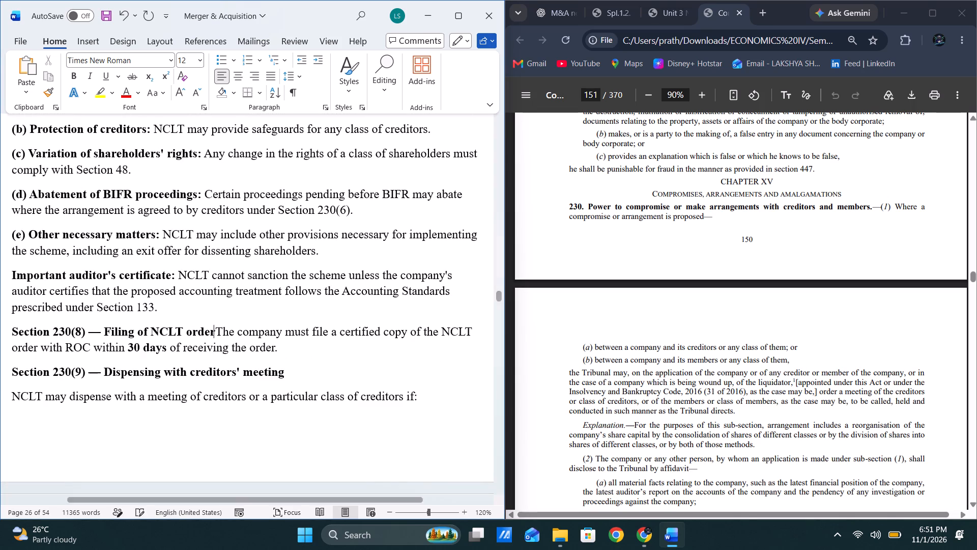
key(BackSpace)
key(BackSpace)
key(BackSpace)
key(BackSpace)
key(BackSpace)
key(BackSpace)
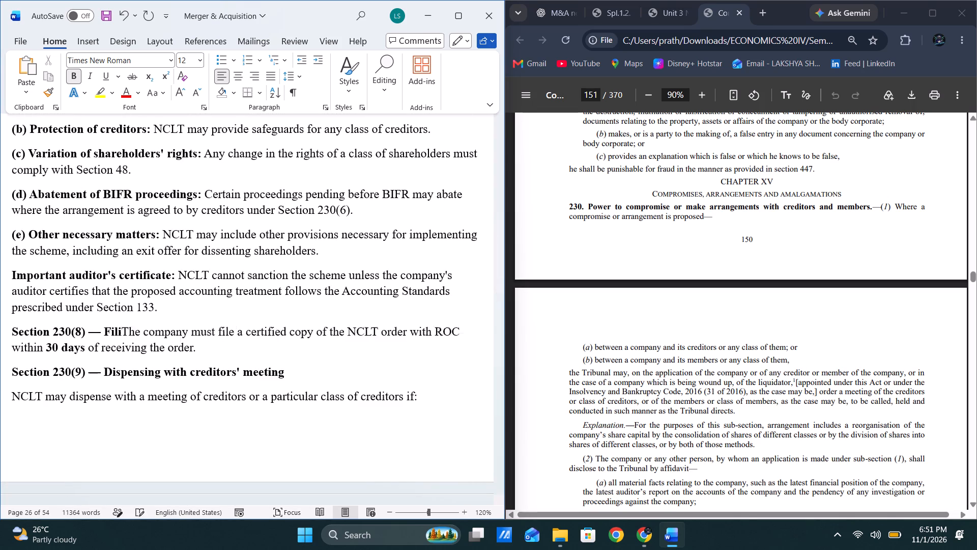
key(BackSpace)
key(BackSpace)
key(BackSpace)
key(BackSpace)
key(BackSpace)
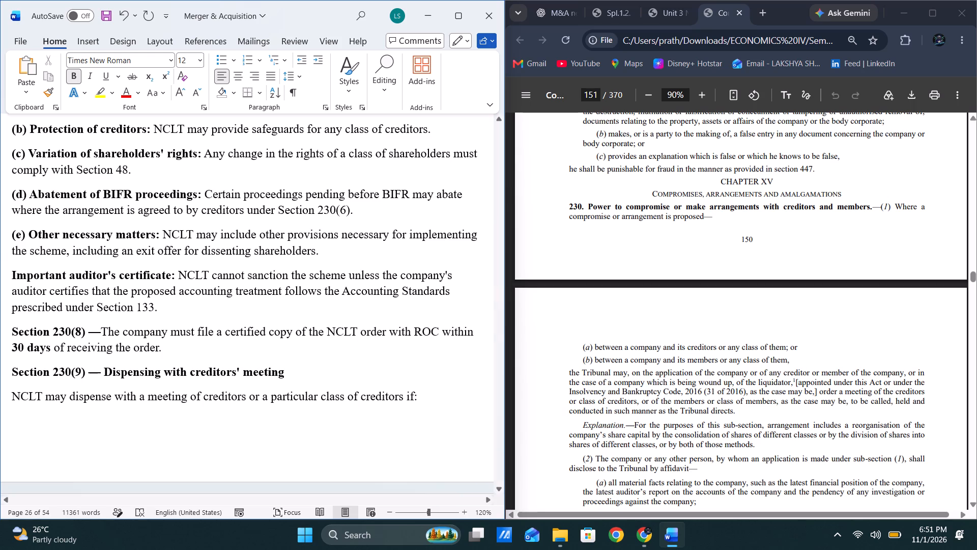
Delete the title "Dispensing with creditors' meeting" from the Section 230(9) heading and run the "NCLT may dispense" sentence on after the dash and space.
scroll(217, 388, down, 1)
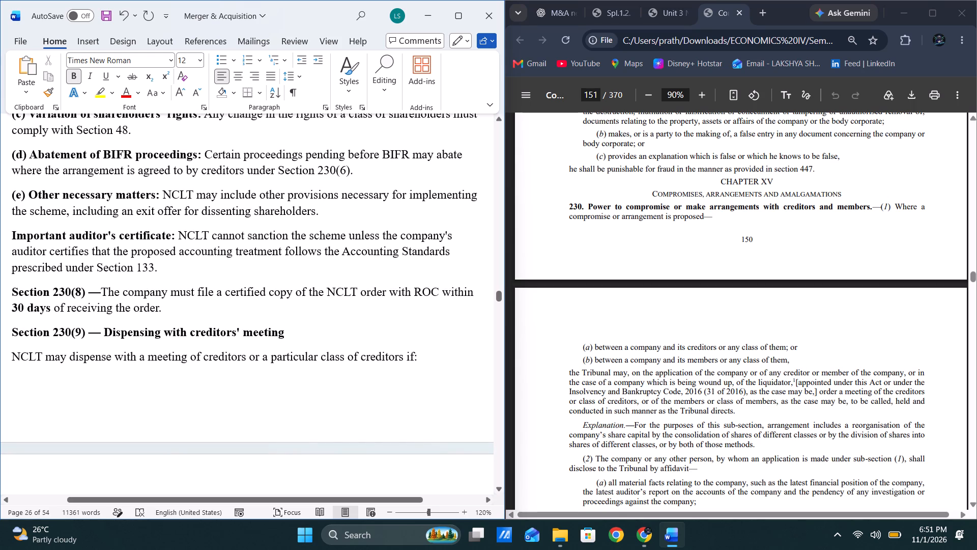
click(9, 366)
key(BackSpace)
key(BackSpace)
key(BackSpace)
key(BackSpace)
key(BackSpace)
key(BackSpace)
key(BackSpace)
key(BackSpace)
key(BackSpace)
key(BackSpace)
key(BackSpace)
key(BackSpace)
key(BackSpace)
key(BackSpace)
key(BackSpace)
key(BackSpace)
key(BackSpace)
key(BackSpace)
key(BackSpace)
key(BackSpace)
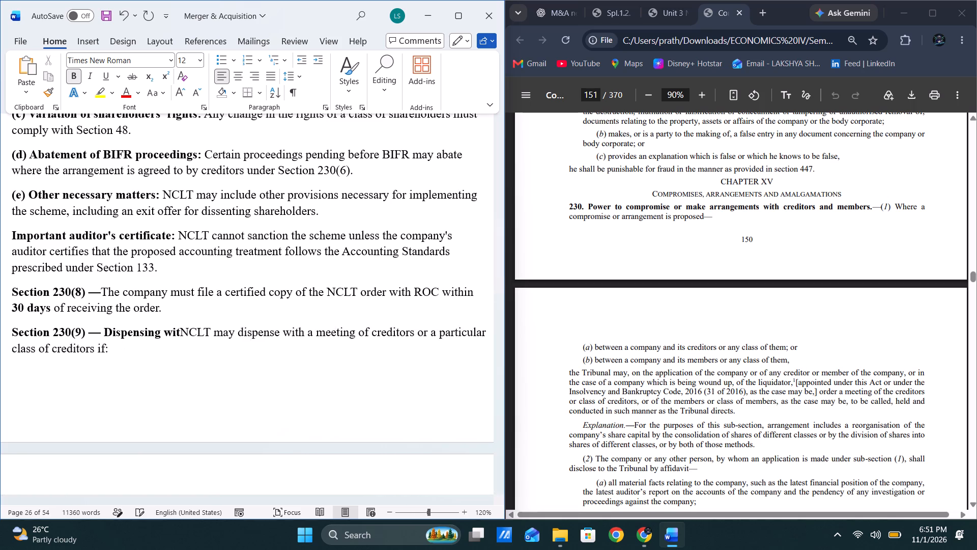
key(BackSpace)
key(BackSpace)
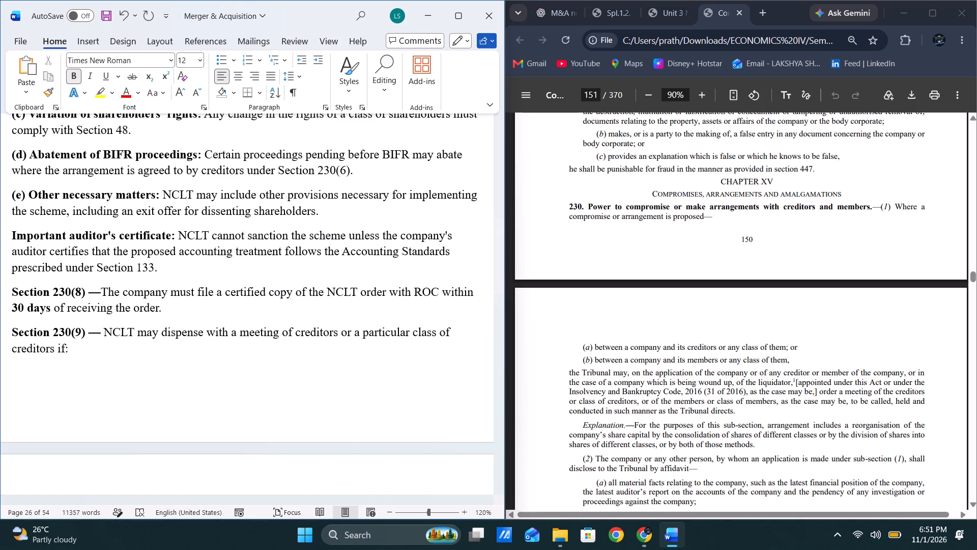
Replace the flagged word "members'" with the suggested "member's" in the paragraph about creditors' meetings under Section 230(9).
scroll(9, 366, down, 1)
scroll(70, 417, down, 1)
scroll(202, 396, down, 1)
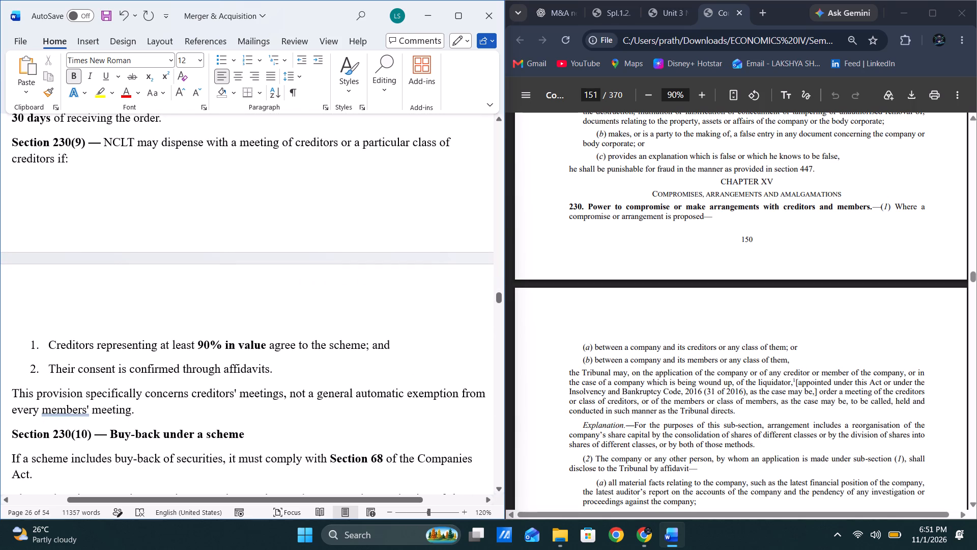
scroll(202, 396, down, 1)
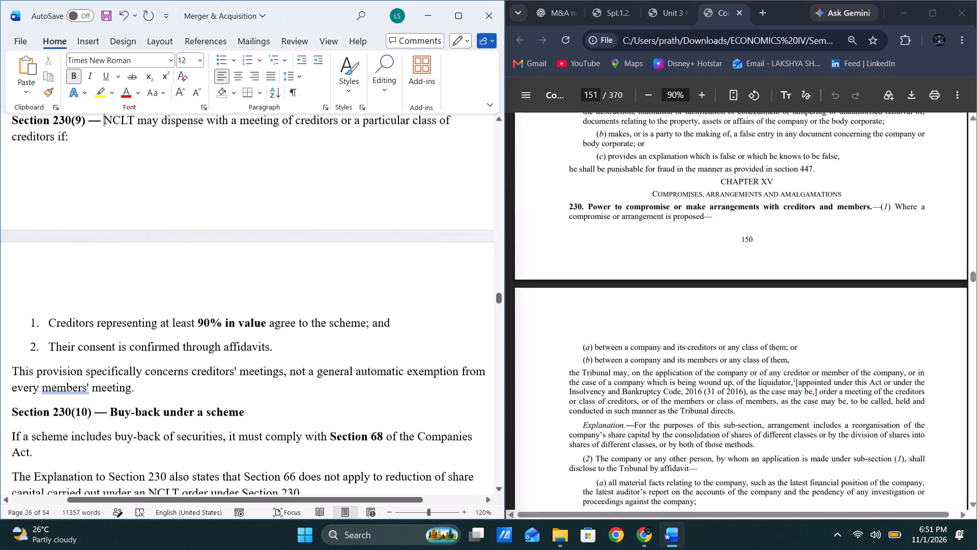
right_click(69, 390)
click(84, 156)
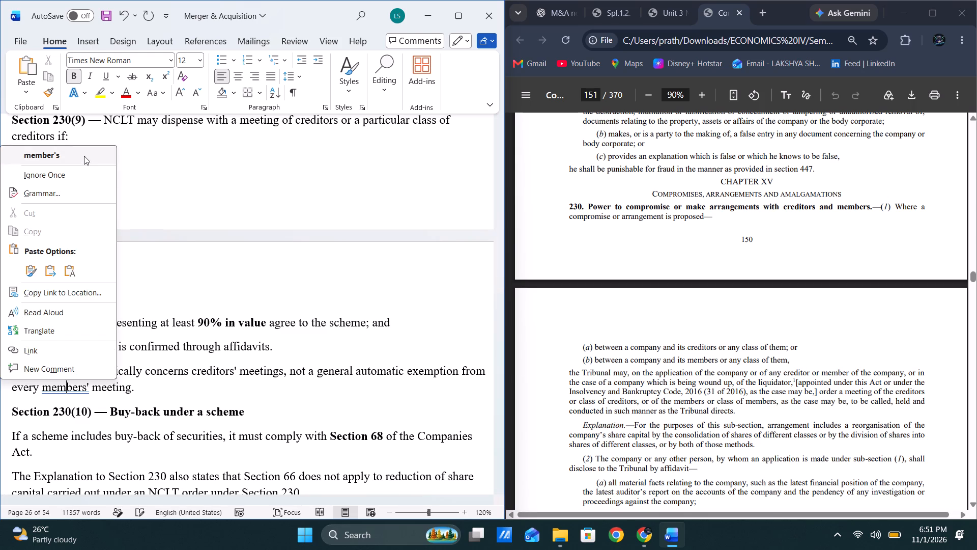
Delete the title "Buy-back under a scheme" from the Section 230(10) heading and join the "If a scheme includes buy-back" sentence directly after the dash.
scroll(136, 269, down, 1)
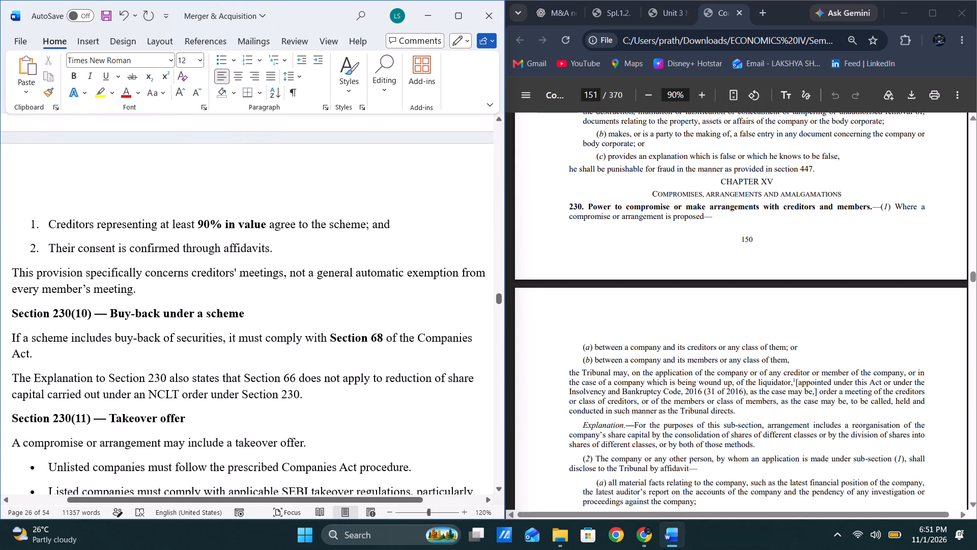
click(7, 336)
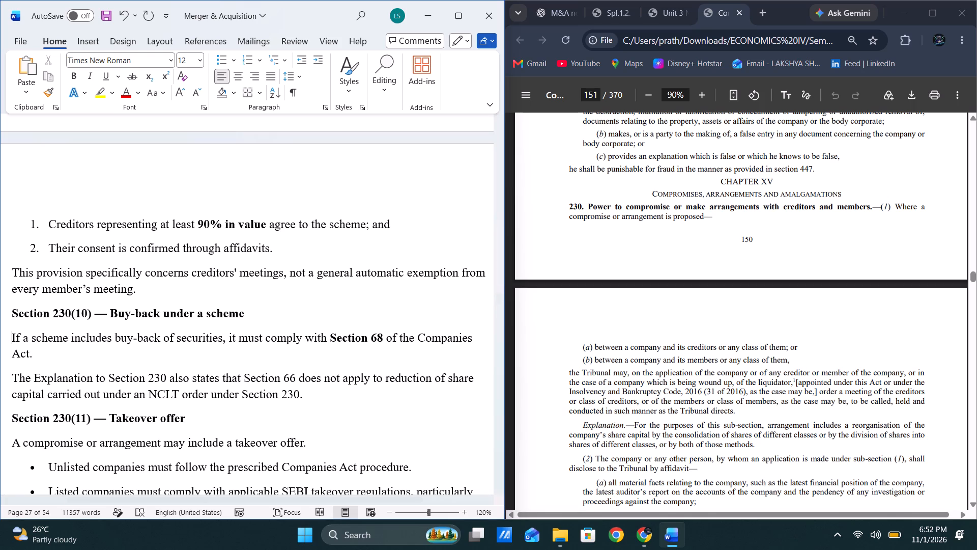
key(BackSpace)
key(BackSpace)
key(BackSpace)
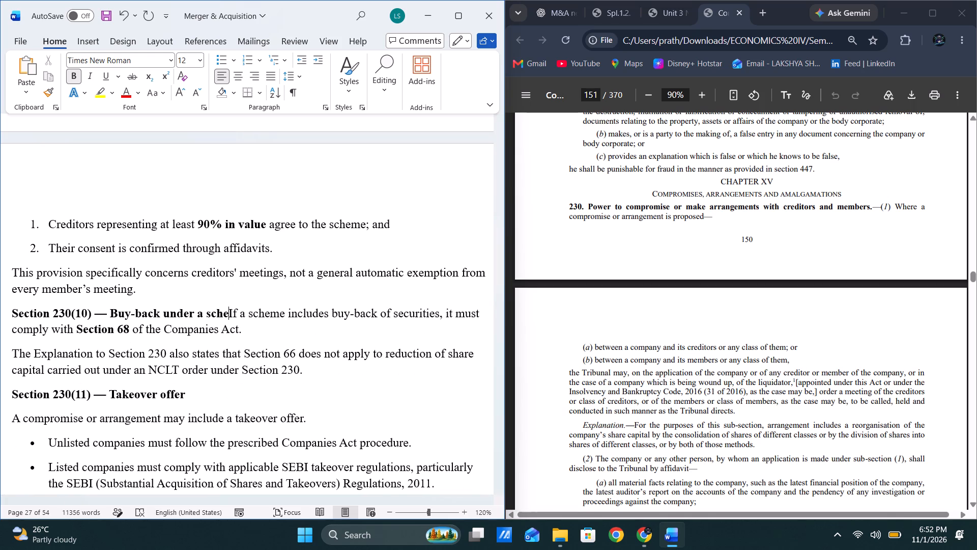
key(BackSpace)
key(BackSpace)
key(BackSpace)
key(BackSpace)
key(BackSpace)
key(BackSpace)
key(BackSpace)
key(BackSpace)
key(BackSpace)
key(BackSpace)
key(BackSpace)
key(BackSpace)
key(BackSpace)
key(BackSpace)
key(BackSpace)
key(BackSpace)
key(BackSpace)
key(BackSpace)
key(BackSpace)
key(BackSpace)
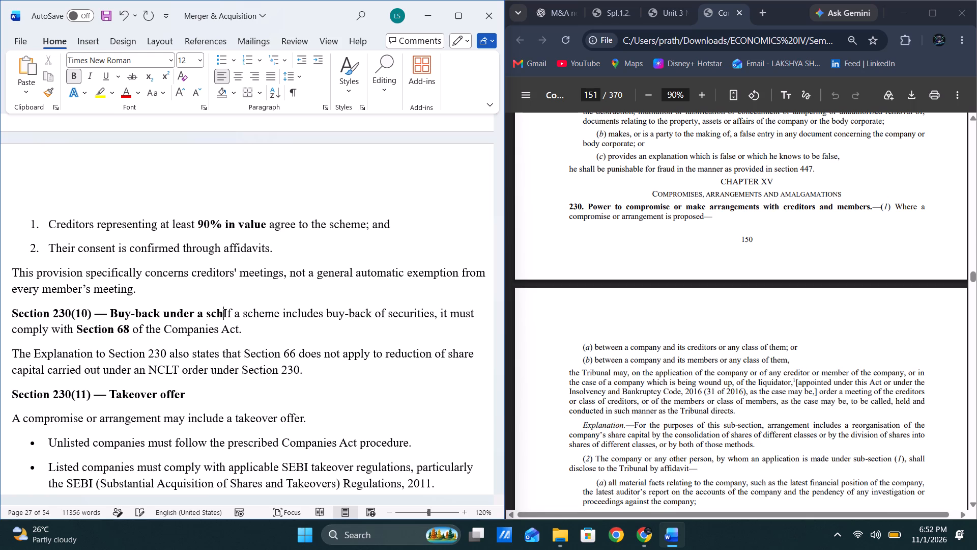
key(ctrl+z)
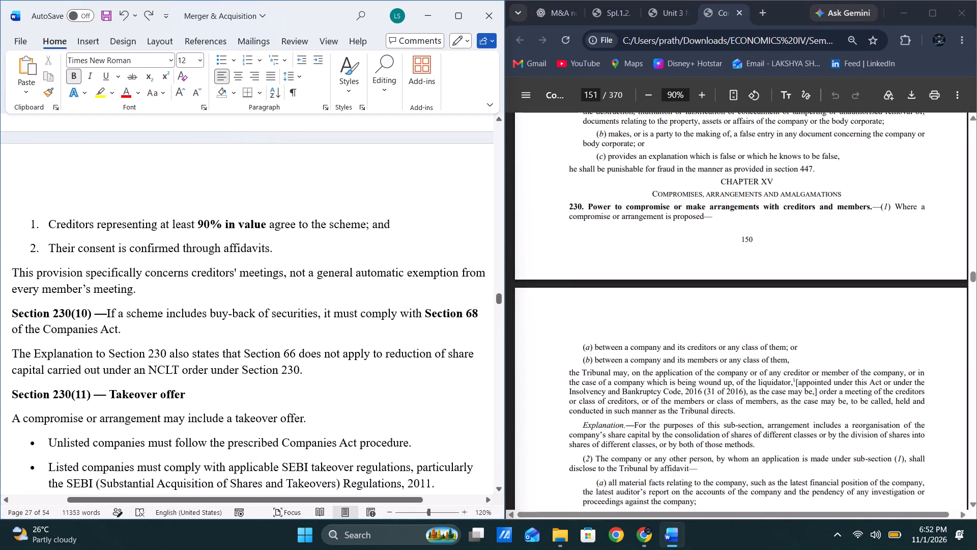
Delete the title "Takeover offer" from the Section 230(11) heading and join the "A compromise or arrangement" sentence directly after the dash.
scroll(214, 363, down, 1)
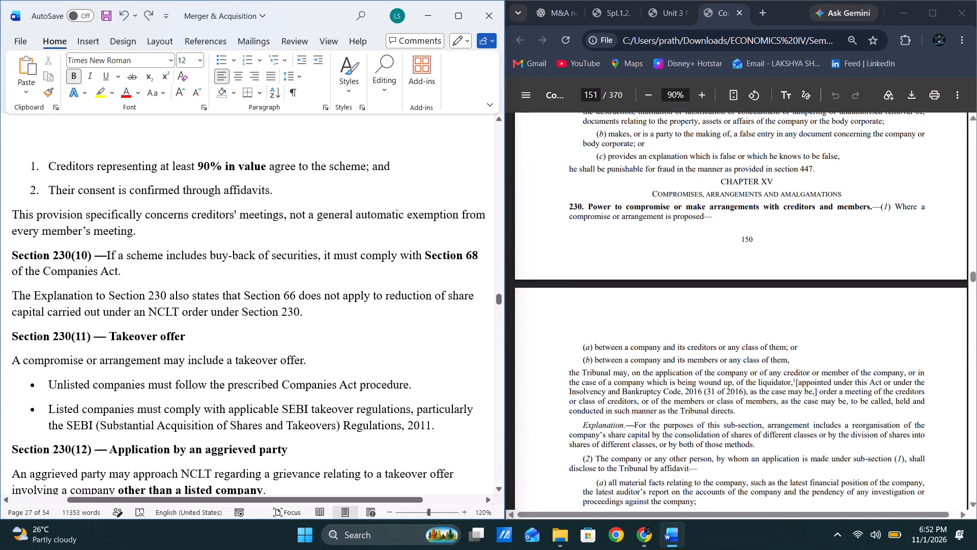
click(6, 360)
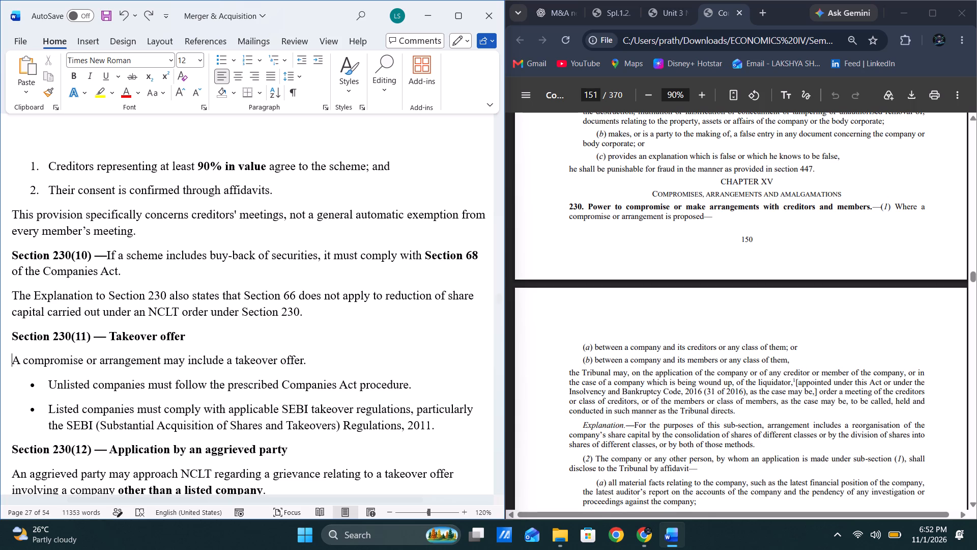
key(BackSpace)
key(BackSpace)
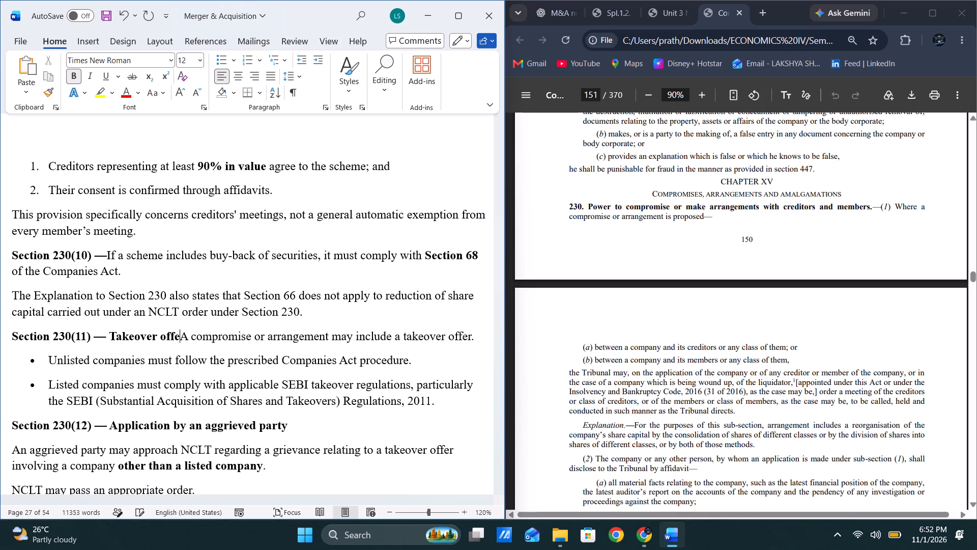
key(BackSpace)
key(BackSpace)
key(BackSpace)
key(BackSpace)
key(BackSpace)
key(BackSpace)
key(BackSpace)
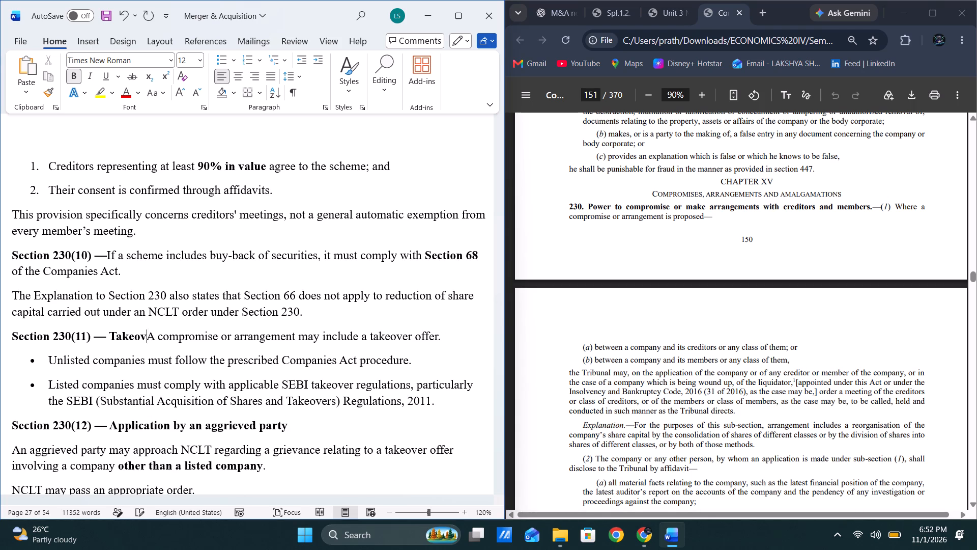
key(BackSpace)
key(BackSpace)
key(BackSpace)
key(BackSpace)
key(BackSpace)
key(BackSpace)
key(BackSpace)
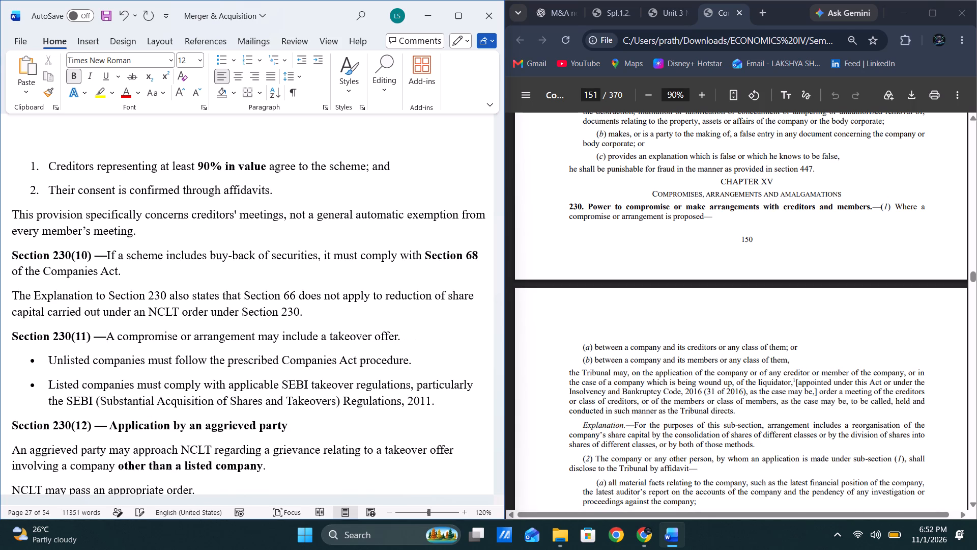
key(BackSpace)
key(ctrl+z)
Join the "NCLT may pass an appropriate order." sentence onto the end of the preceding Section 230(12) paragraph, separated by a space.
scroll(6, 360, down, 1)
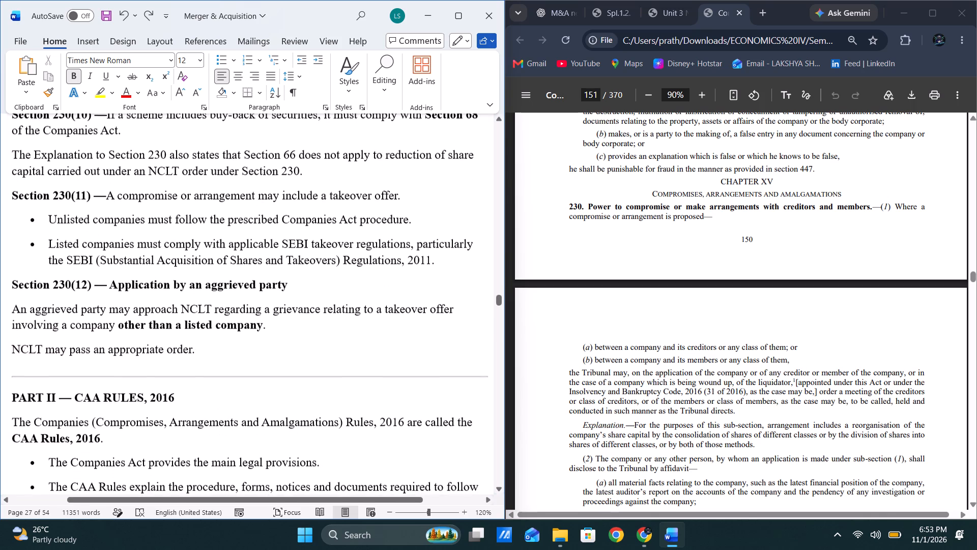
click(11, 308)
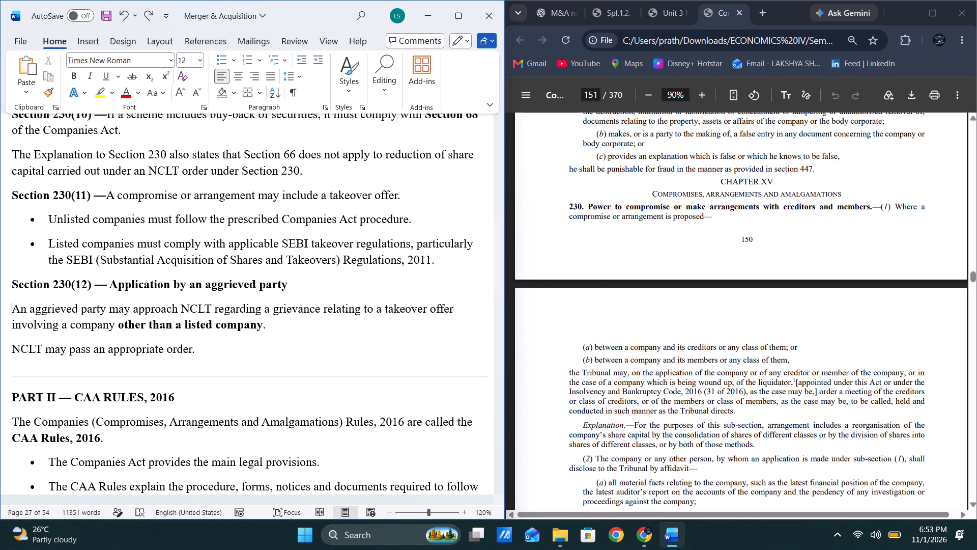
key(Down)
key(Up)
key(Down)
key(Down)
key(BackSpace)
key(space)
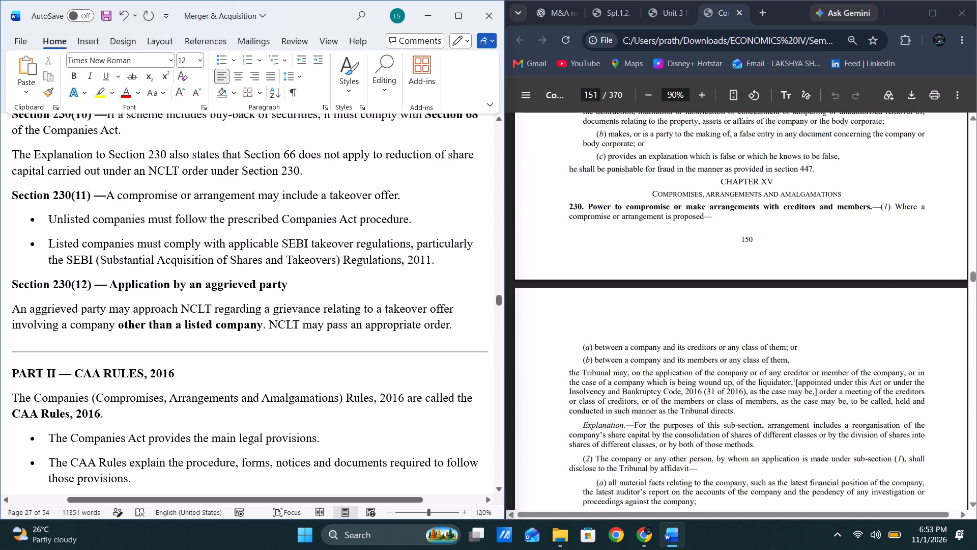
Delete the title "Application by an aggrieved party" from the Section 230(12) heading and join the "An aggrieved party" sentence directly after the dash.
click(9, 307)
key(BackSpace)
key(BackSpace)
key(BackSpace)
key(BackSpace)
key(BackSpace)
key(BackSpace)
key(BackSpace)
key(BackSpace)
key(BackSpace)
key(BackSpace)
key(BackSpace)
key(BackSpace)
key(BackSpace)
key(BackSpace)
key(BackSpace)
key(BackSpace)
key(BackSpace)
key(BackSpace)
key(BackSpace)
key(BackSpace)
key(BackSpace)
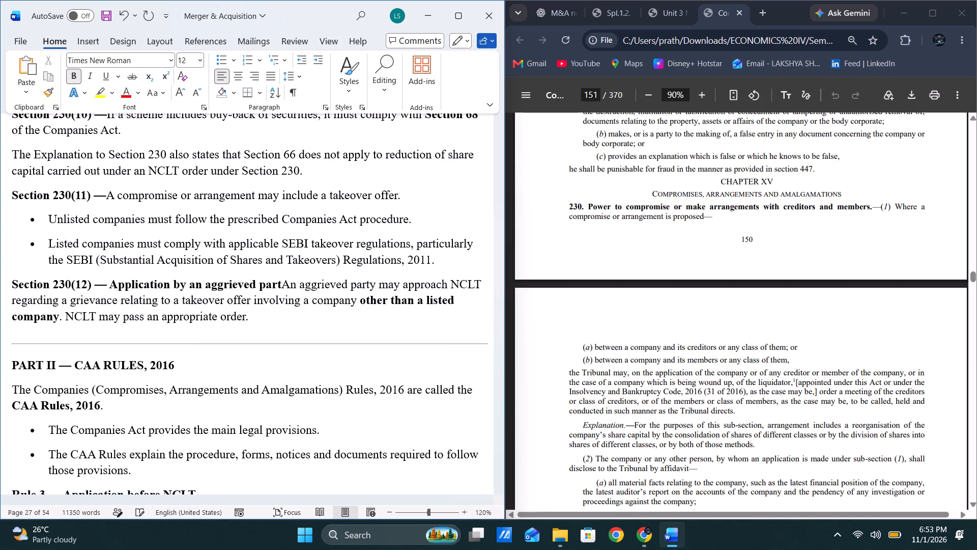
key(BackSpace)
key(BackSpace)
key(BackSpace)
key(BackSpace)
key(BackSpace)
key(BackSpace)
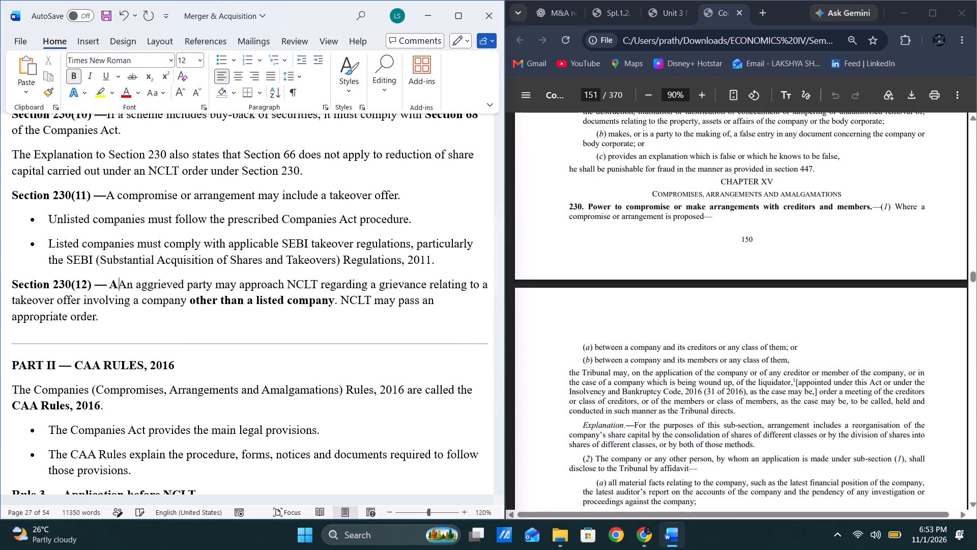
key(BackSpace)
key(BackSpace)
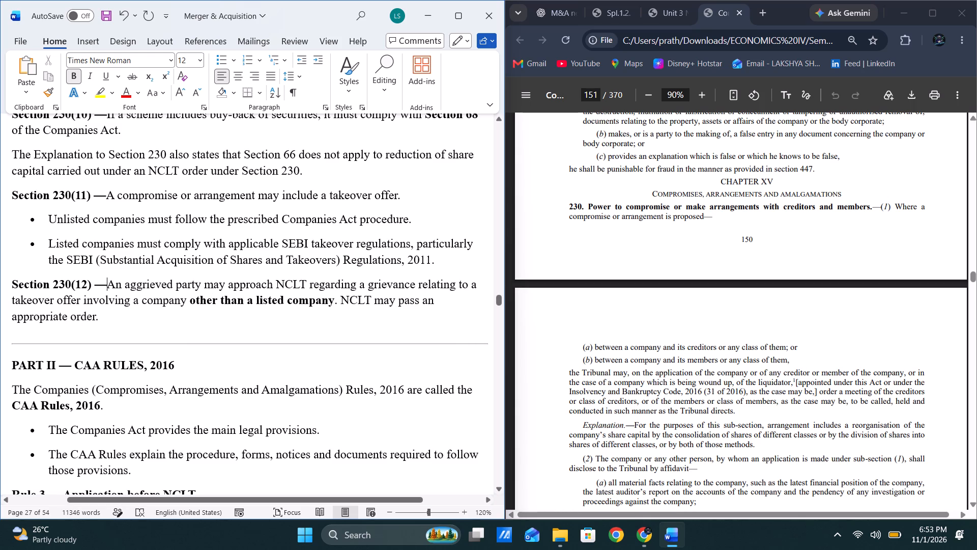
Replace the divider line and the "PART II —" prefix before "CAA RULES, 2016" with a blank line above the heading.
drag(71, 363, 60, 337)
key(BackSpace)
key(Return)
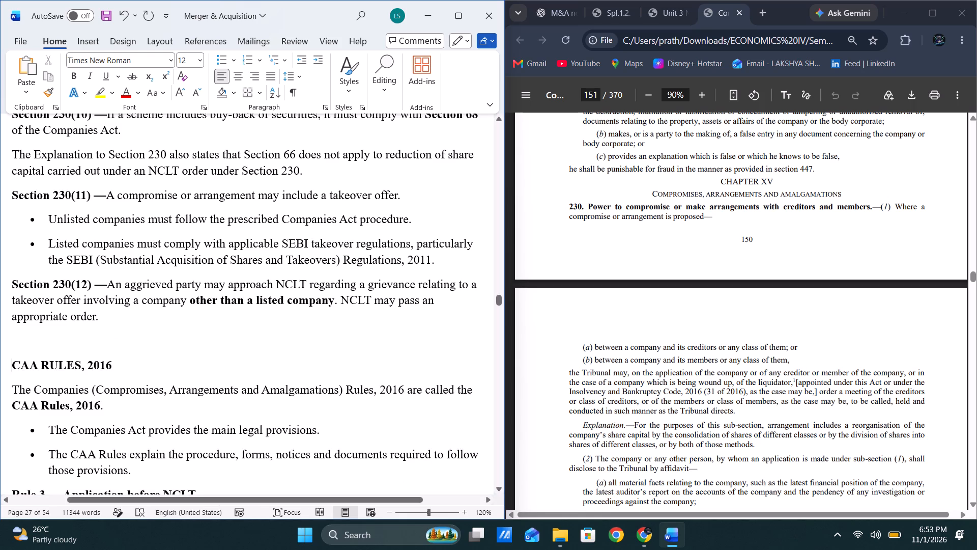
Insert a blank line above the "Rule 3 — Application before NCLT" heading.
scroll(223, 384, down, 1)
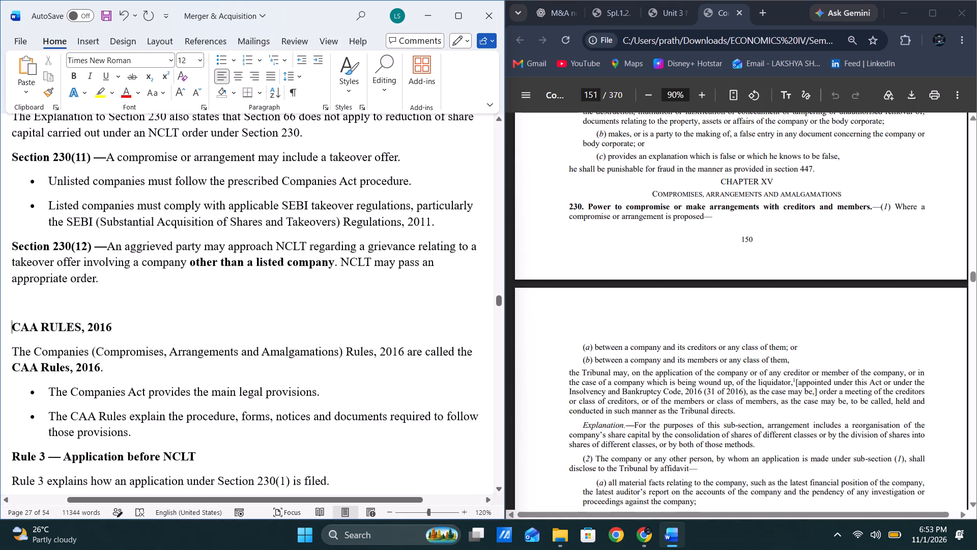
scroll(148, 344, down, 1)
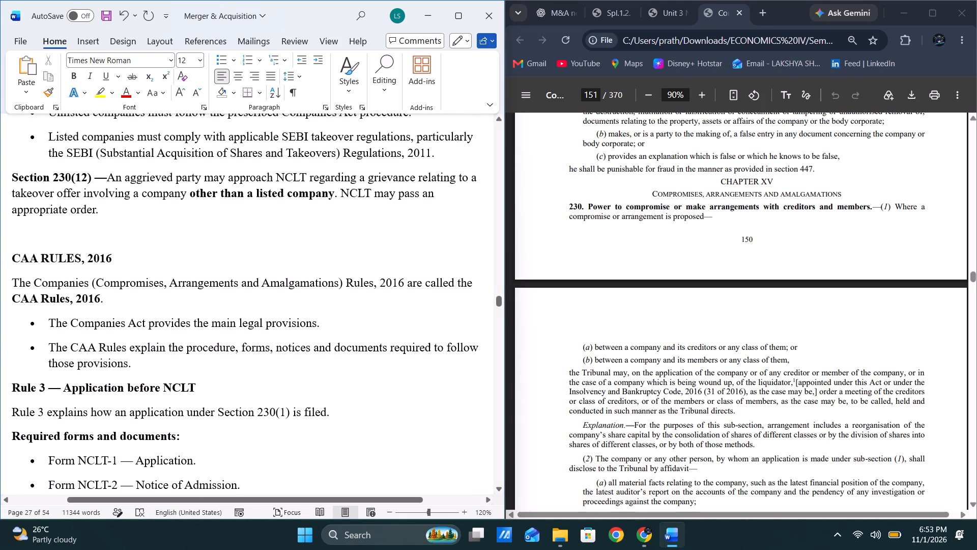
click(11, 388)
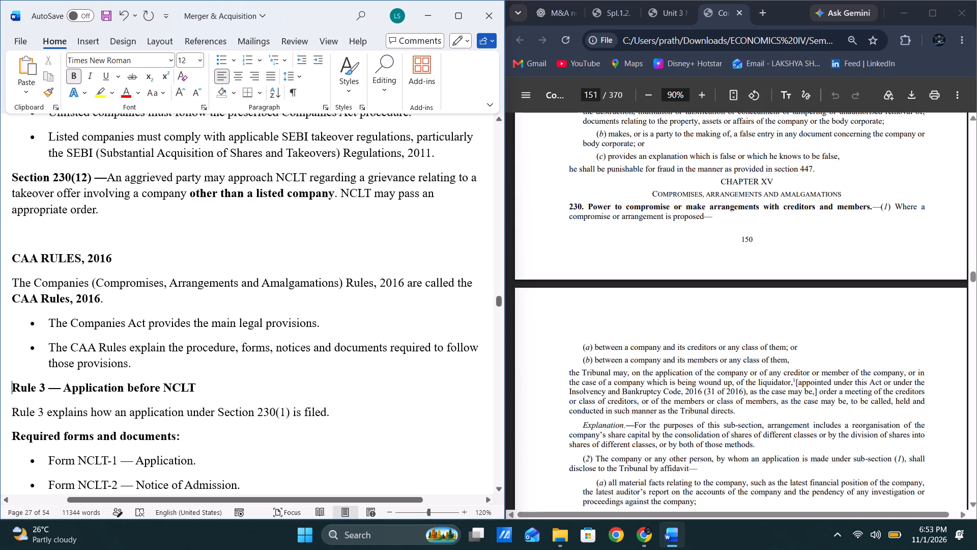
key(Return)
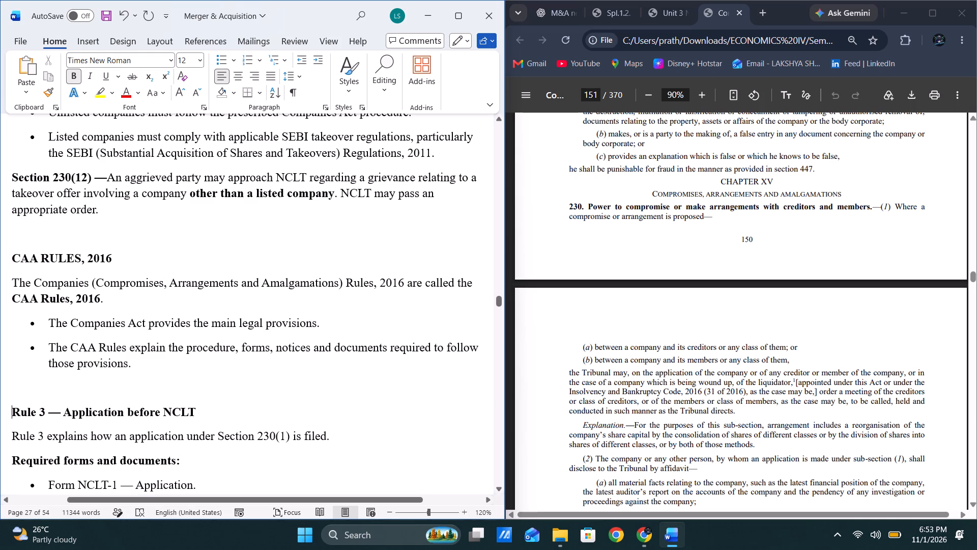
Read through the Rule 3 forms, documents, other requirements and special takeover requirement up to the start of Rule 4.
scroll(368, 344, down, 1)
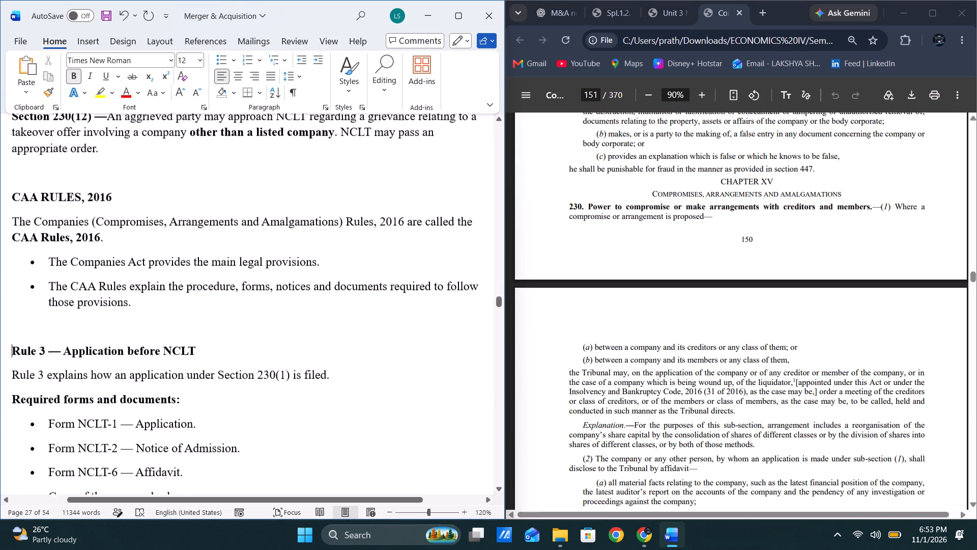
click(336, 371)
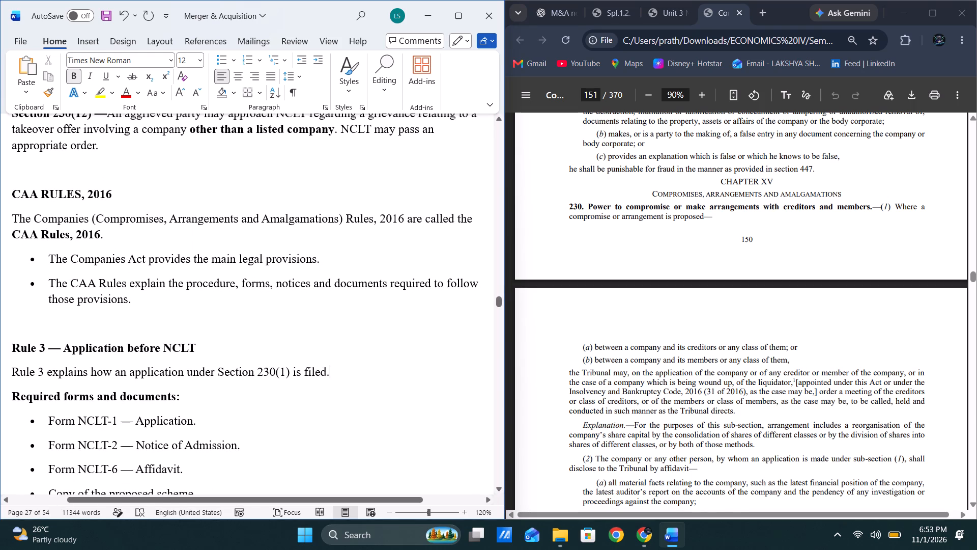
scroll(332, 371, down, 1)
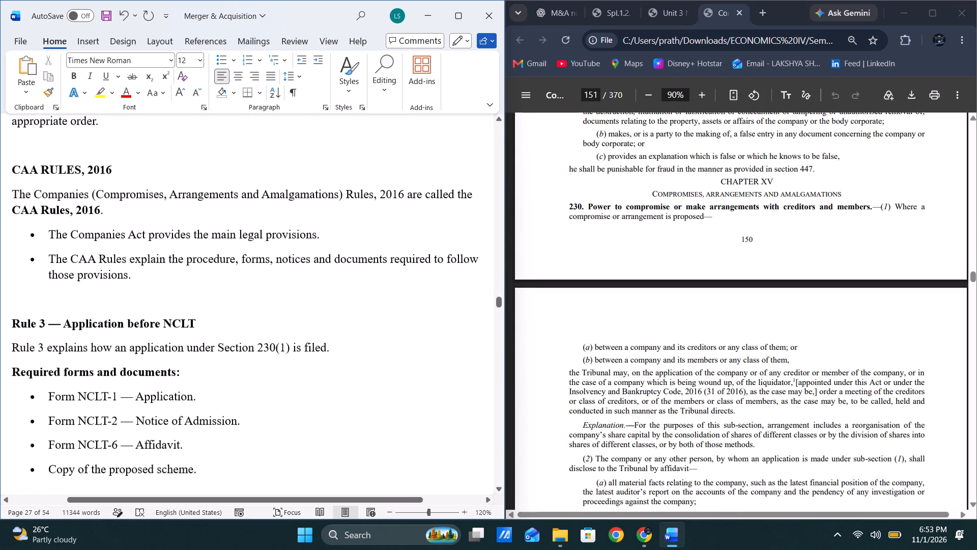
scroll(332, 371, down, 1)
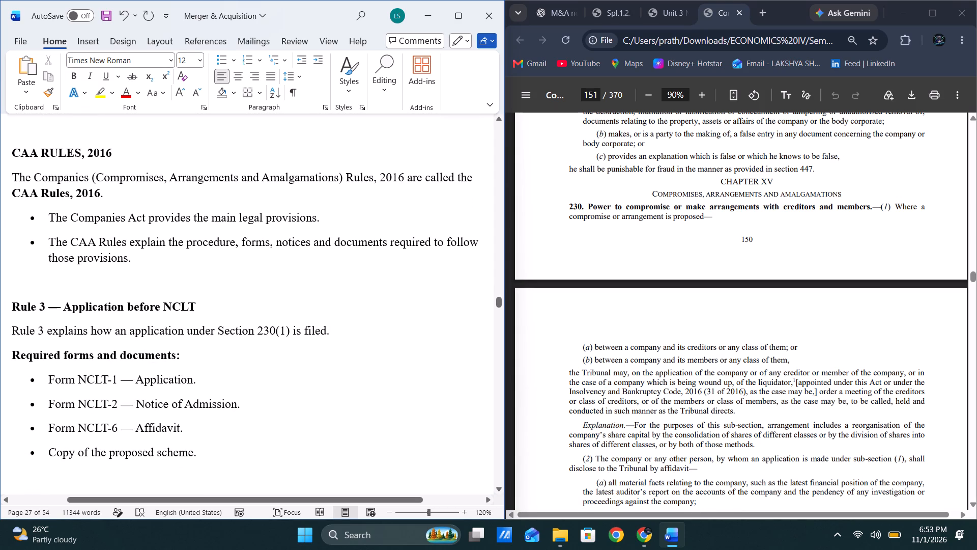
scroll(235, 336, down, 1)
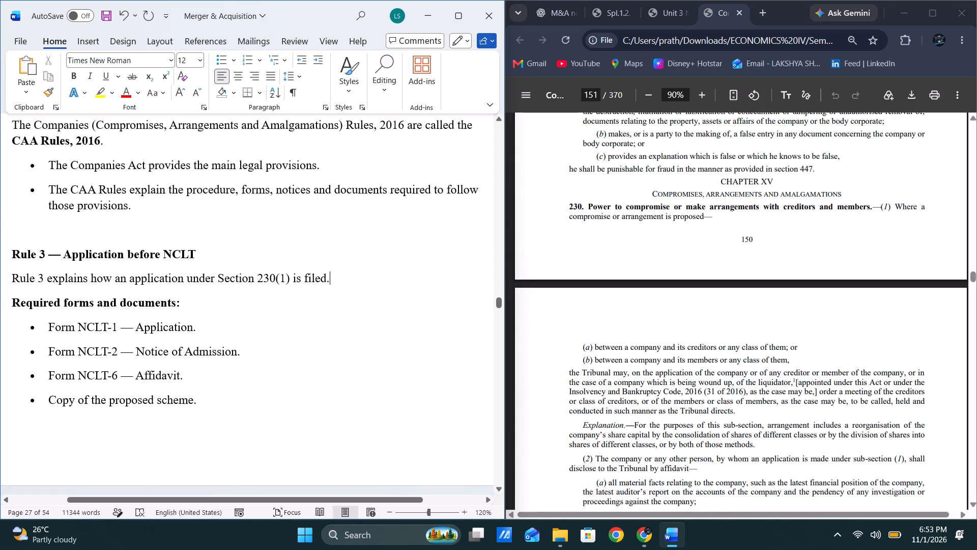
scroll(223, 345, down, 1)
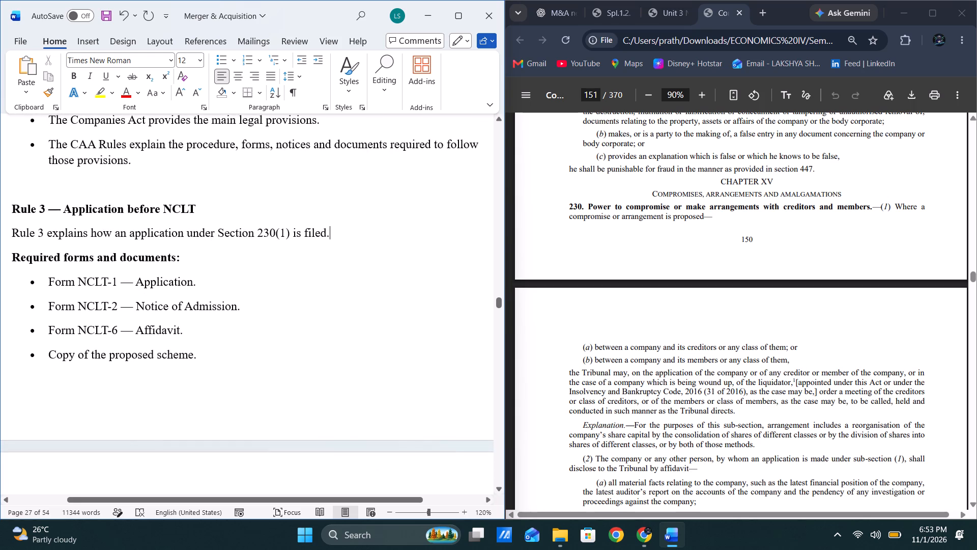
scroll(192, 361, down, 2)
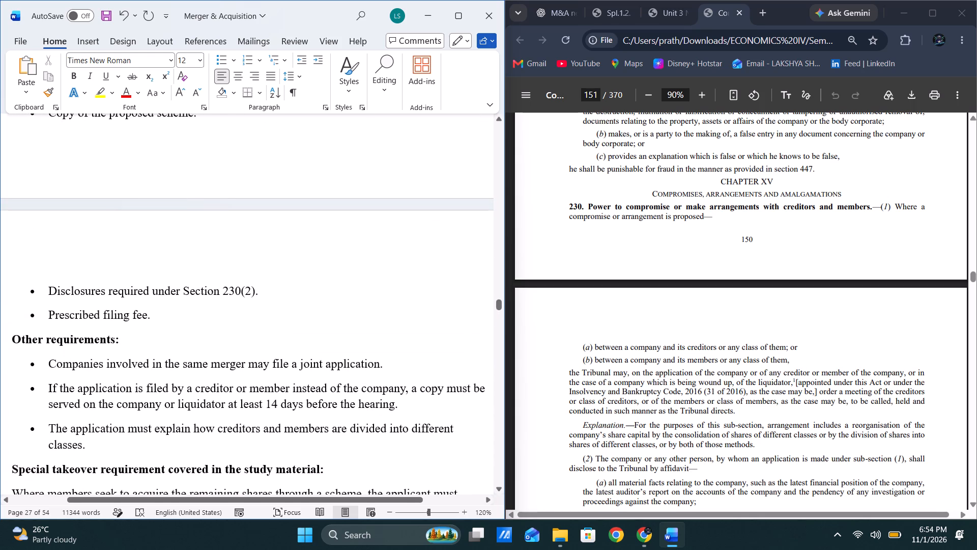
scroll(176, 320, down, 2)
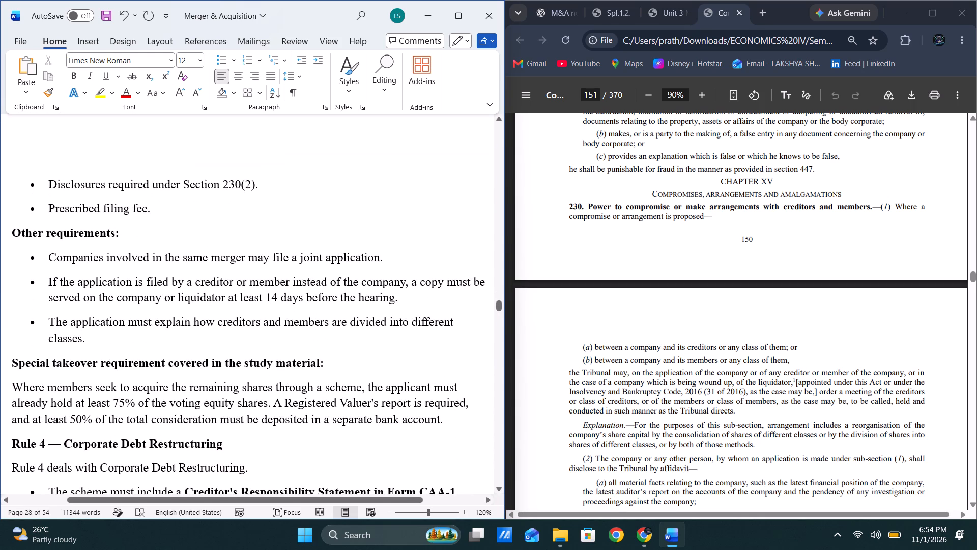
scroll(176, 320, down, 3)
scroll(214, 301, down, 1)
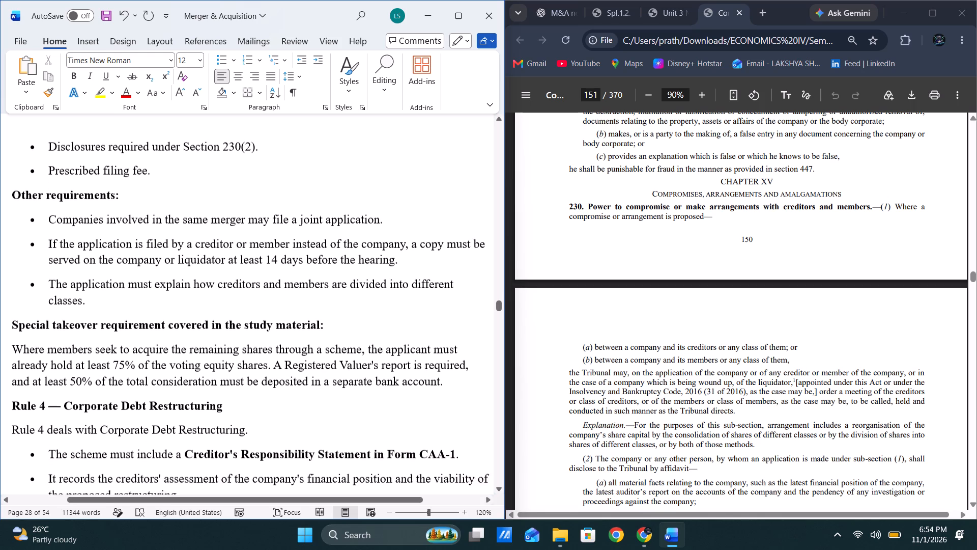
scroll(214, 301, down, 1)
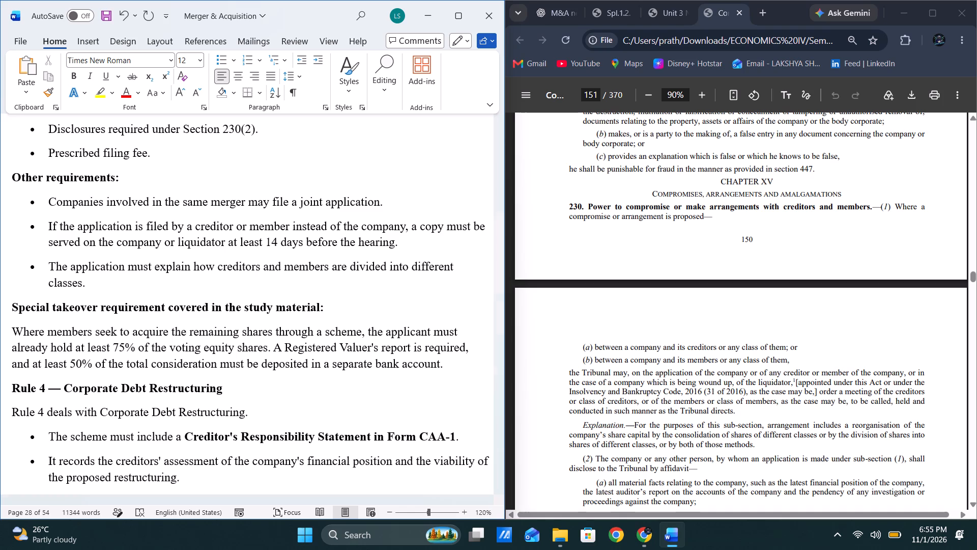
Delete the heading "Special takeover requirement covered in the study material:" and keep its paragraph as plain text under the Rule 3 bullets.
click(14, 332)
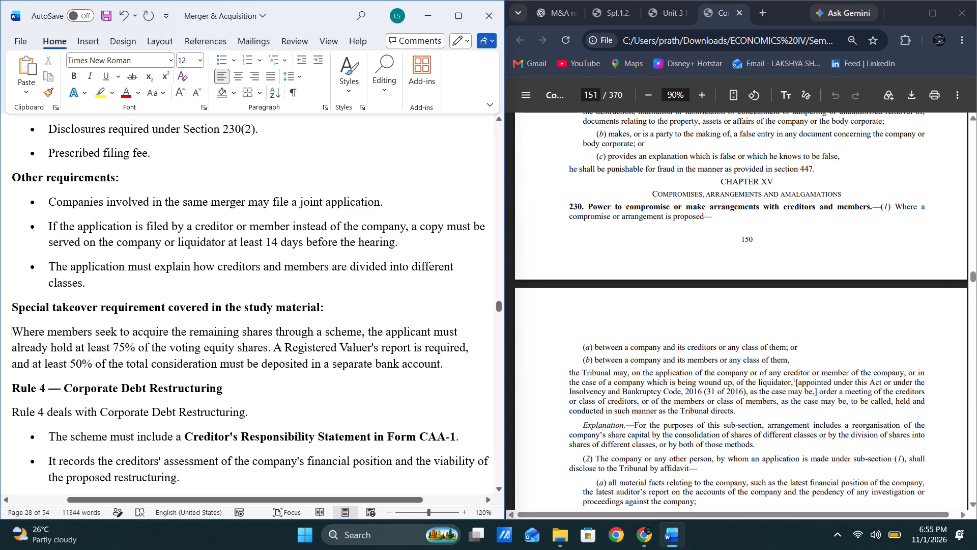
key(BackSpace)
key(BackSpace)
key(BackSpace)
key(BackSpace)
key(BackSpace)
key(BackSpace)
key(BackSpace)
key(BackSpace)
key(BackSpace)
key(BackSpace)
key(BackSpace)
key(BackSpace)
key(BackSpace)
key(BackSpace)
key(BackSpace)
key(BackSpace)
key(BackSpace)
key(BackSpace)
key(BackSpace)
key(BackSpace)
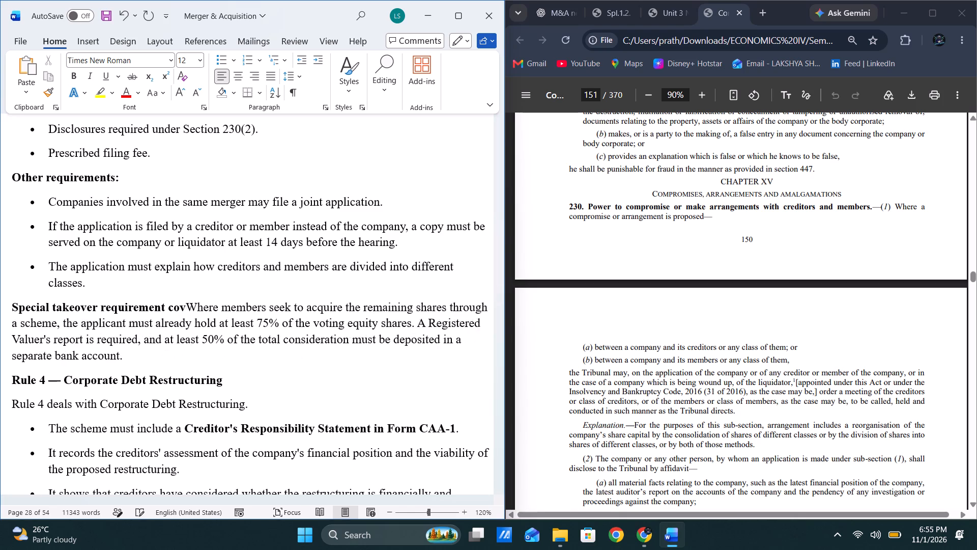
key(BackSpace)
key(BackSpace)
key(BackSpace)
key(BackSpace)
key(BackSpace)
key(BackSpace)
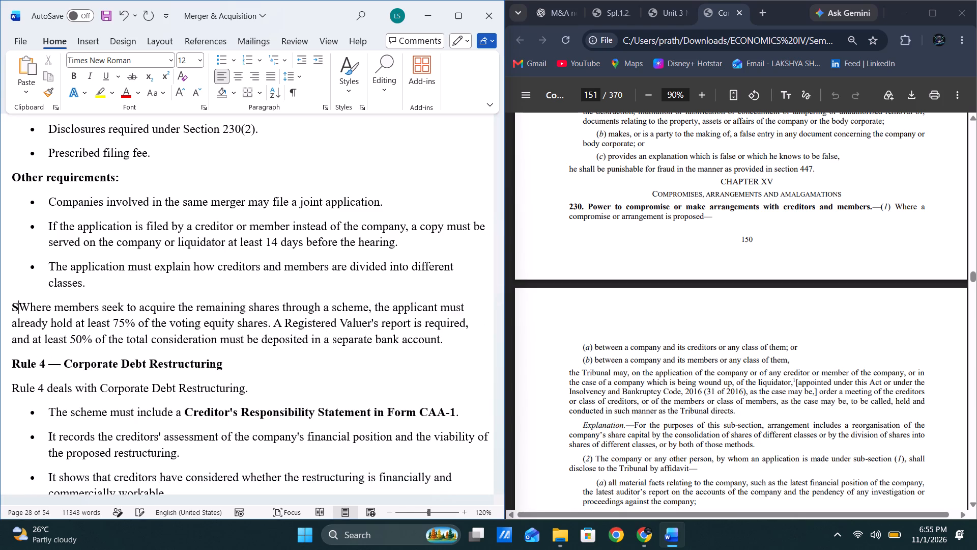
key(BackSpace)
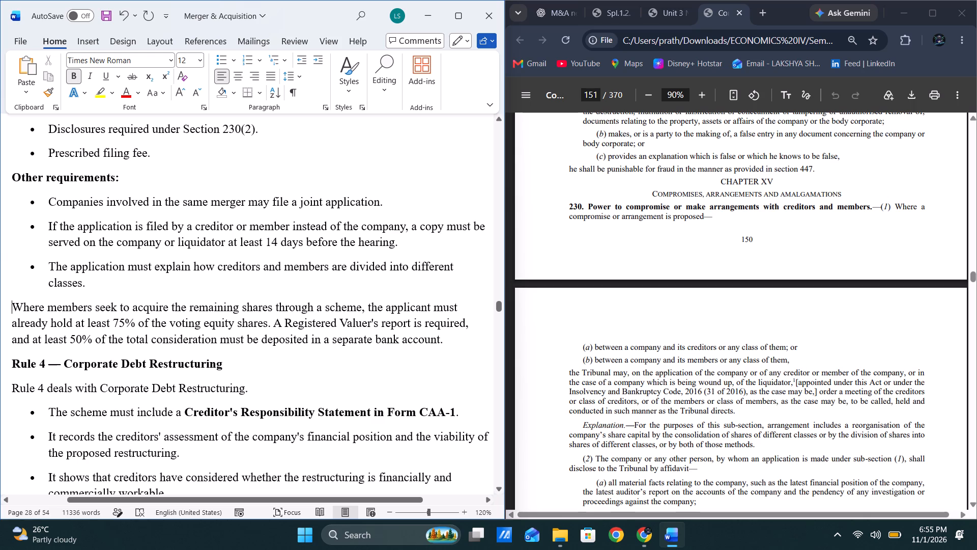
Insert a blank line above the "Rule 4 — Corporate Debt Restructuring" heading.
click(14, 363)
key(Return)
Delete the sentence "Rule 4 deals with Corporate Debt Restructuring." so the bullets follow the Rule 4 heading directly.
key(Down)
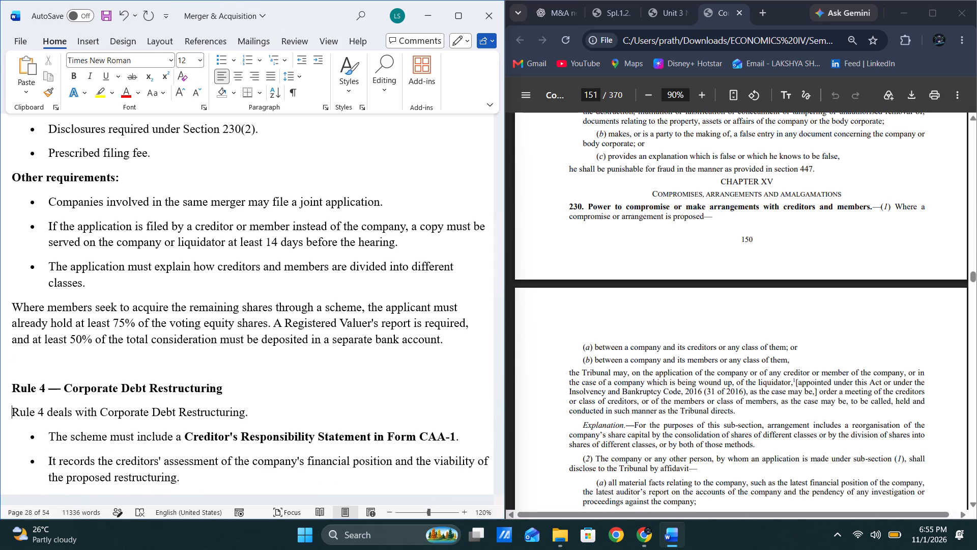
drag(267, 414, 85, 394)
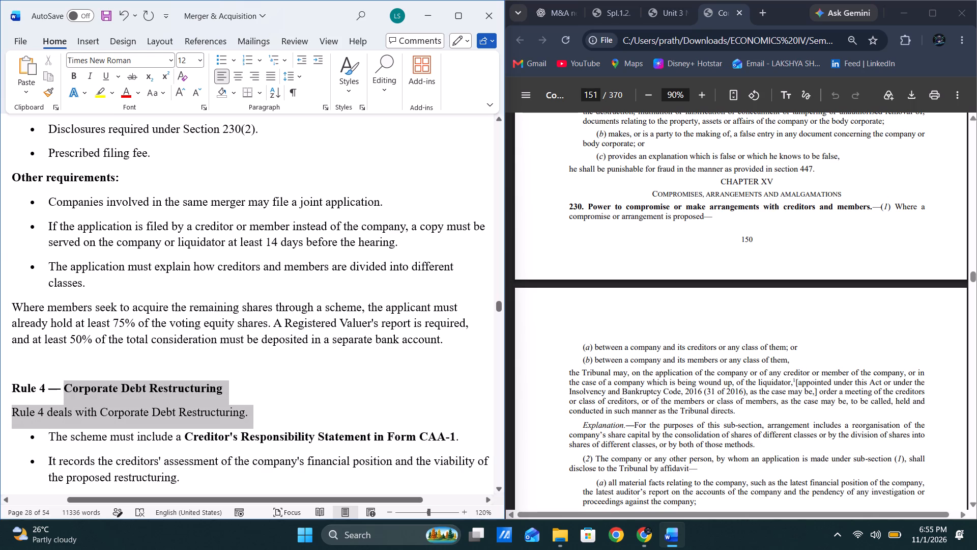
drag(85, 394, 15, 413)
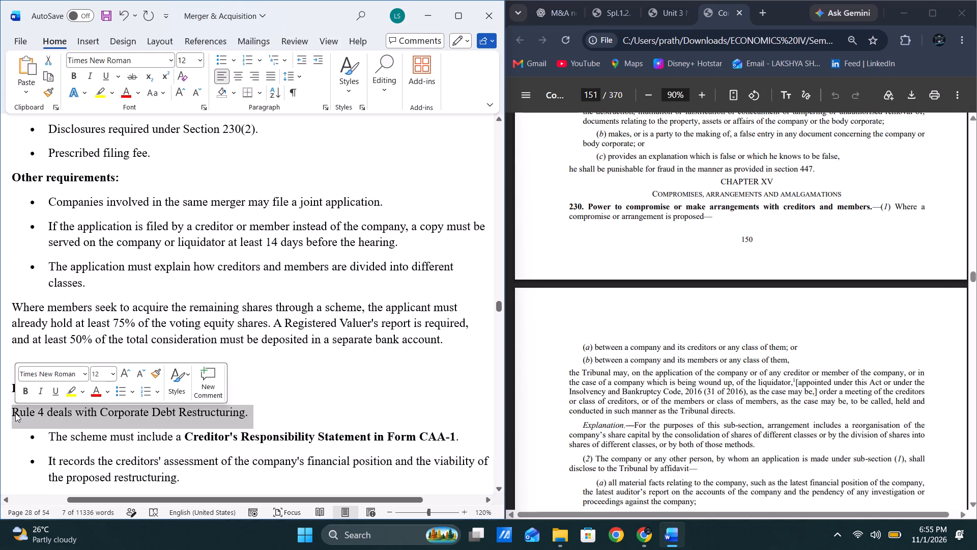
key(BackSpace)
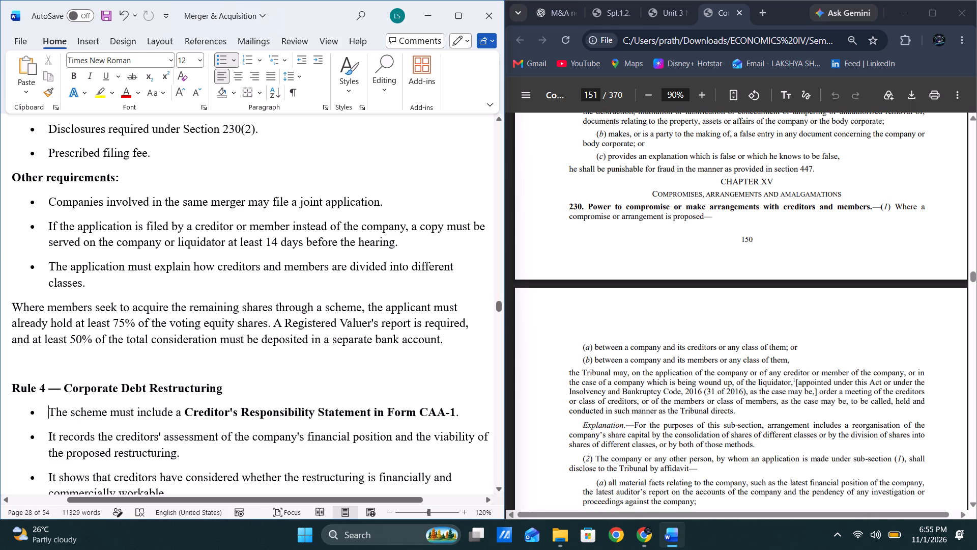
Insert a blank line above the "Rule 6 — Notice of meeting" heading.
scroll(84, 423, down, 1)
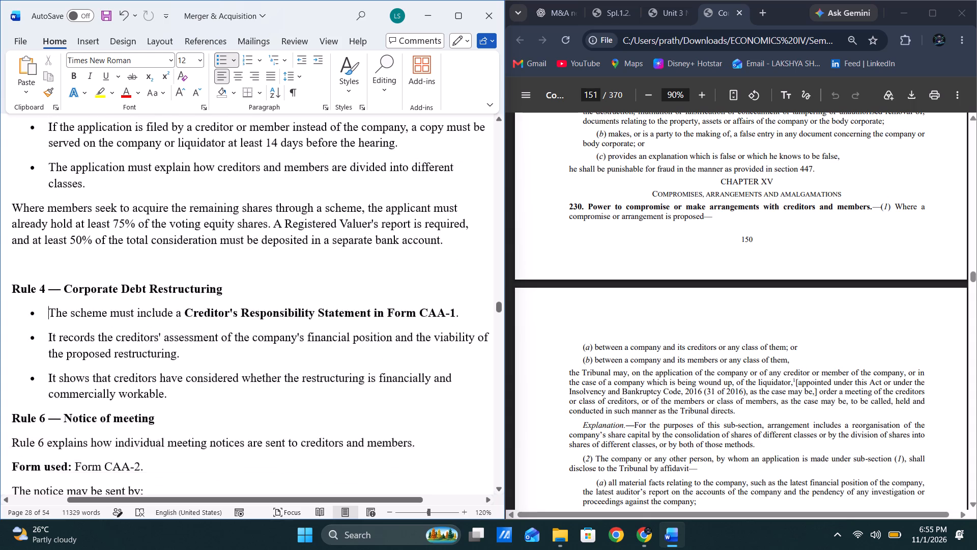
scroll(84, 423, down, 1)
scroll(84, 423, up, 1)
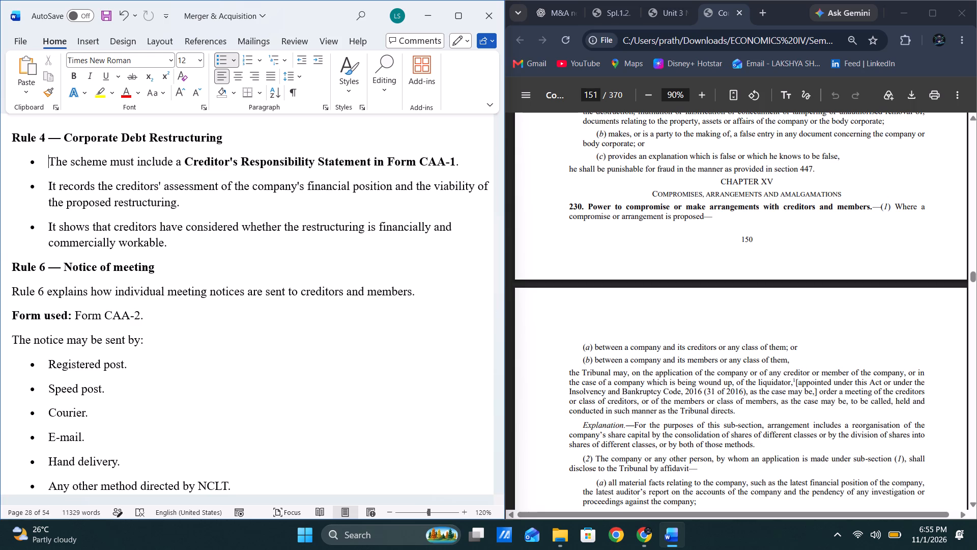
click(15, 264)
key(Return)
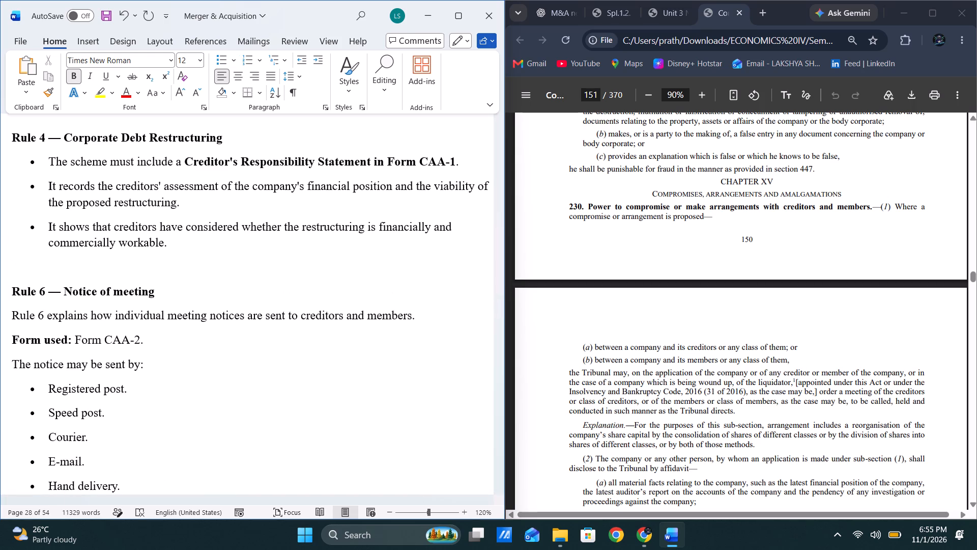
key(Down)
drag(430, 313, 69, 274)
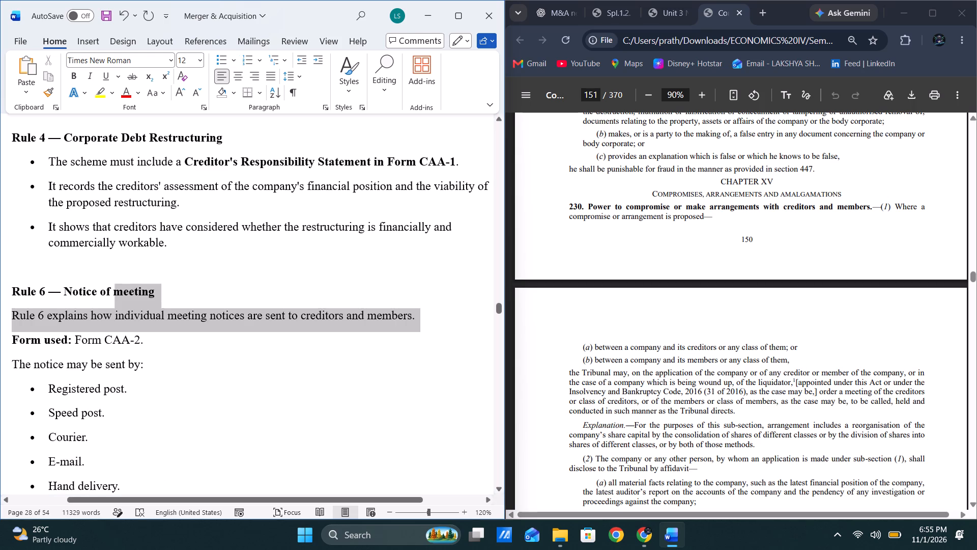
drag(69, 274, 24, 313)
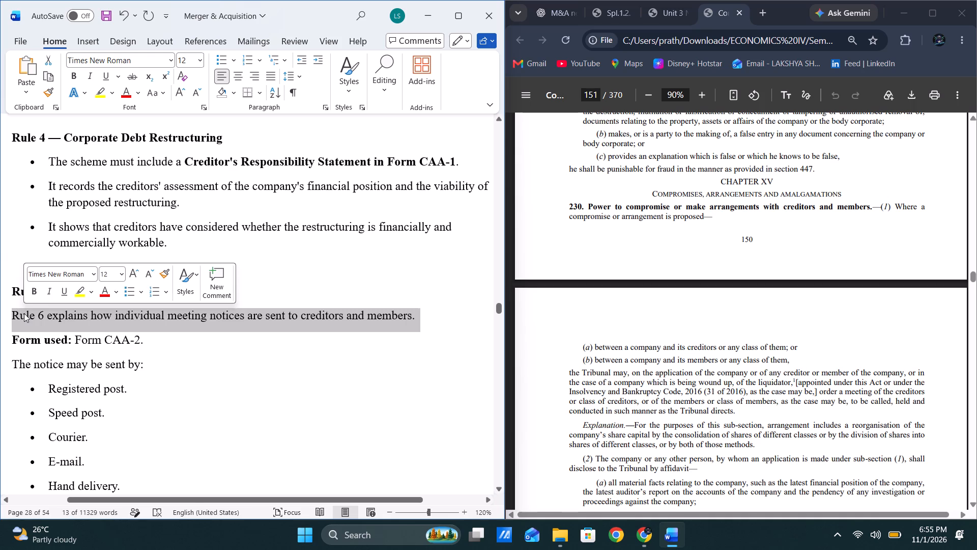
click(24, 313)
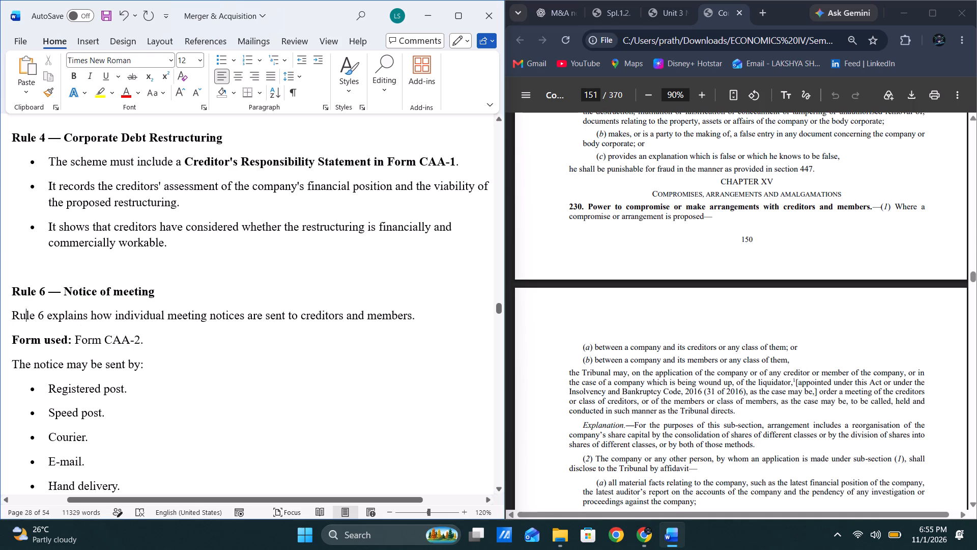
Join "The notice may be sent by:" onto the "Form used: Form CAA-2." line under Rule 6, separated by a space.
click(13, 366)
key(BackSpace)
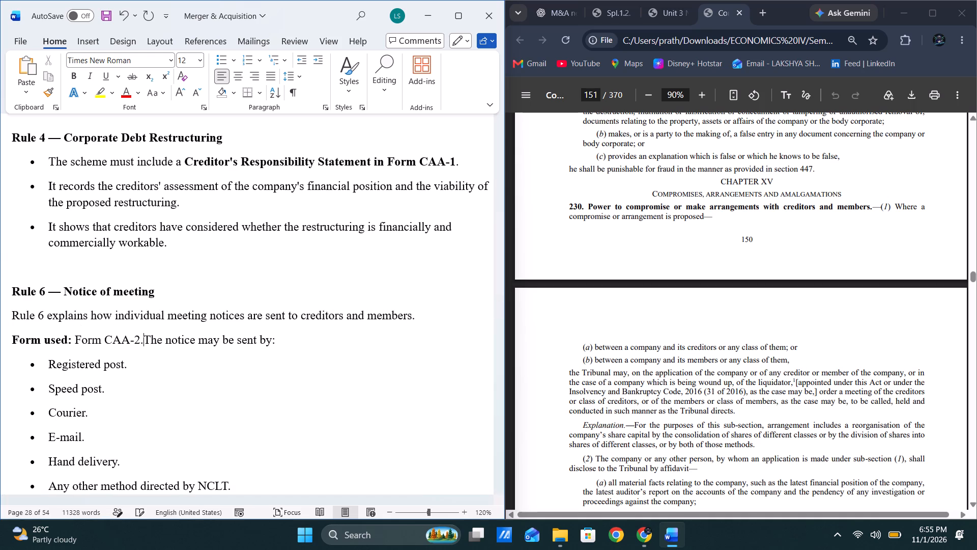
key(space)
Insert a blank line above the "Rule 7 — Advertisement of meeting notice" heading.
scroll(13, 366, down, 1)
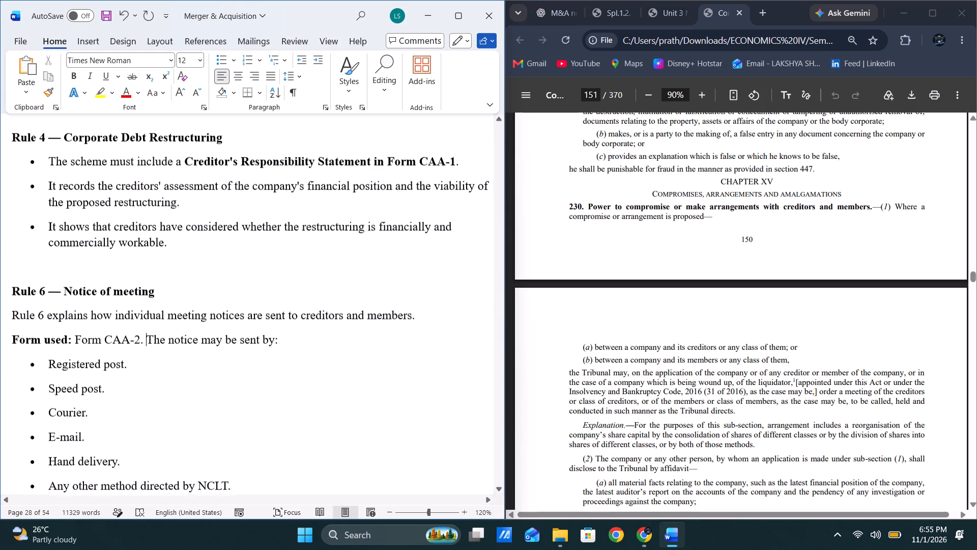
scroll(13, 366, down, 1)
scroll(100, 339, down, 1)
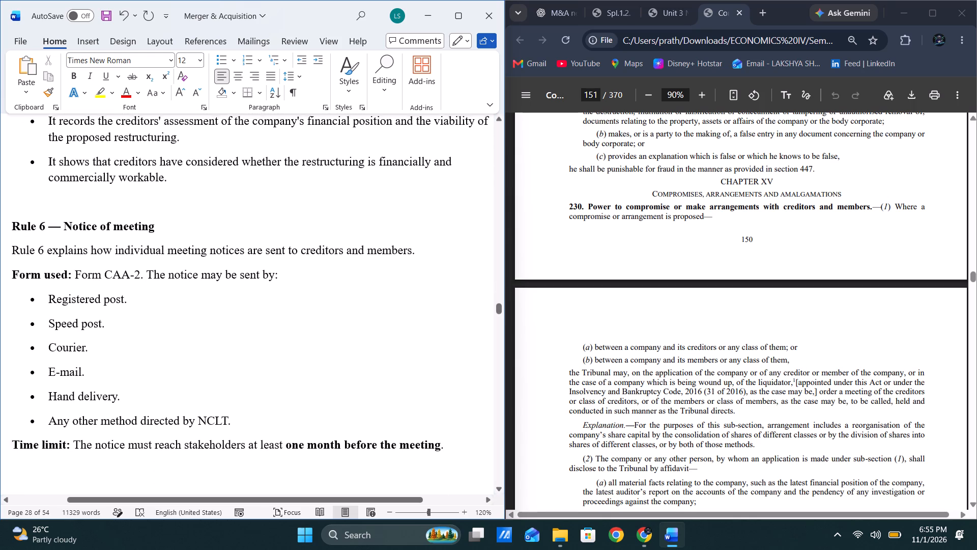
scroll(100, 339, down, 1)
scroll(142, 393, down, 1)
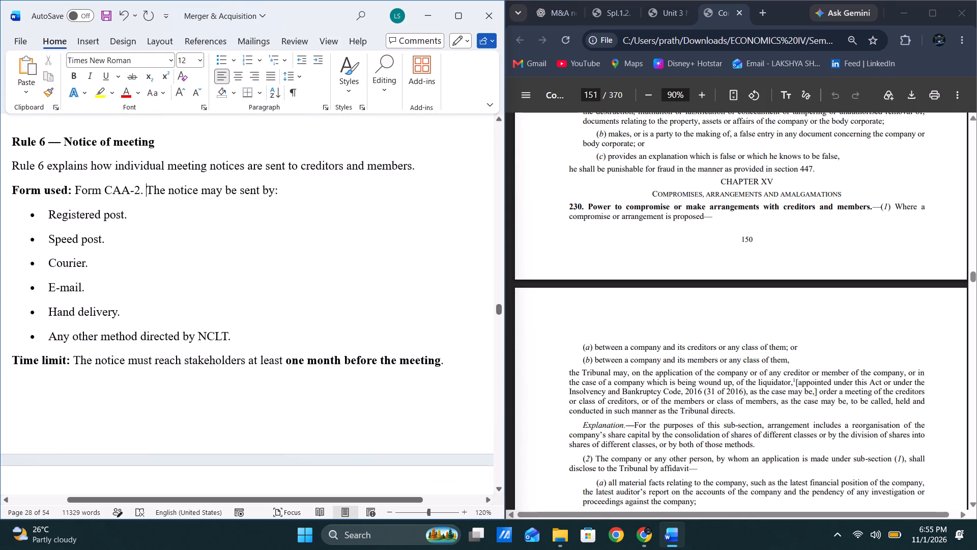
scroll(204, 370, down, 1)
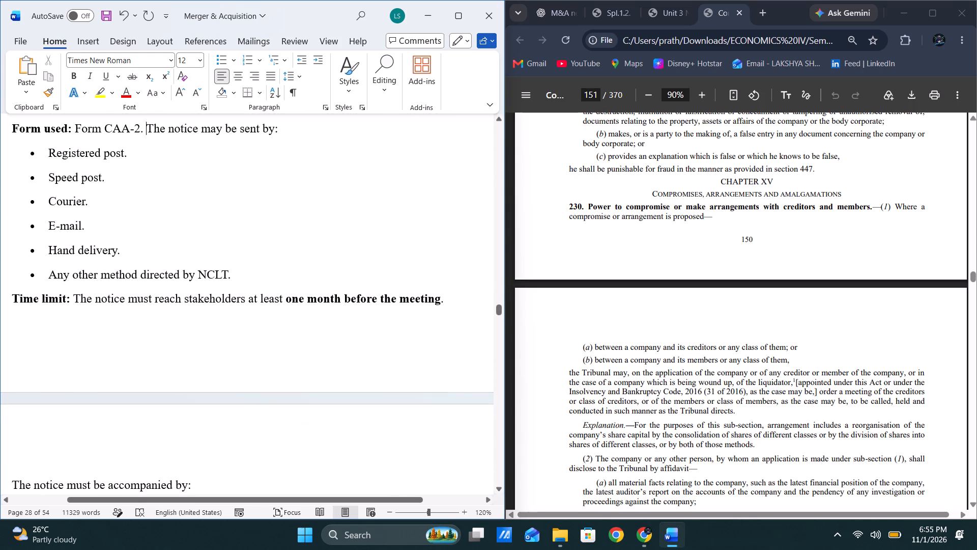
scroll(242, 324, down, 1)
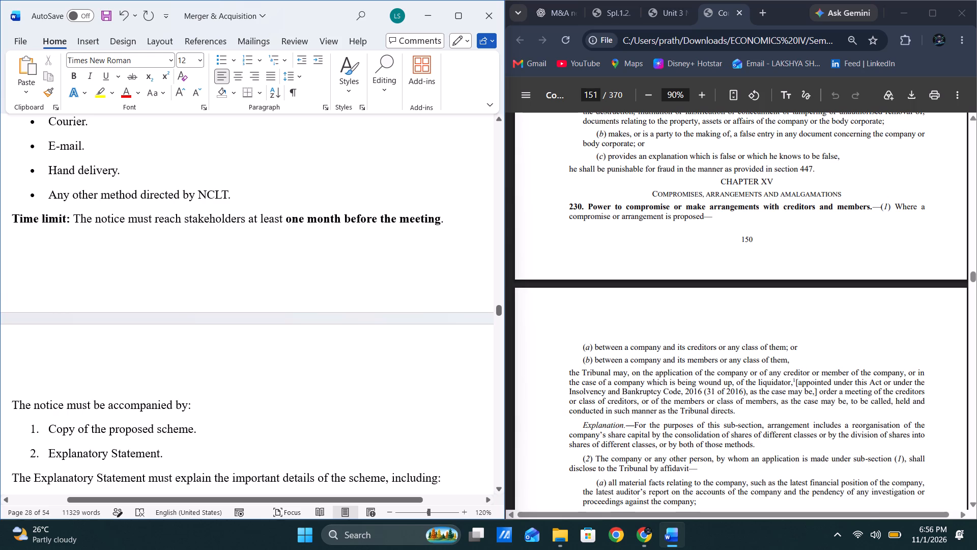
scroll(167, 307, down, 1)
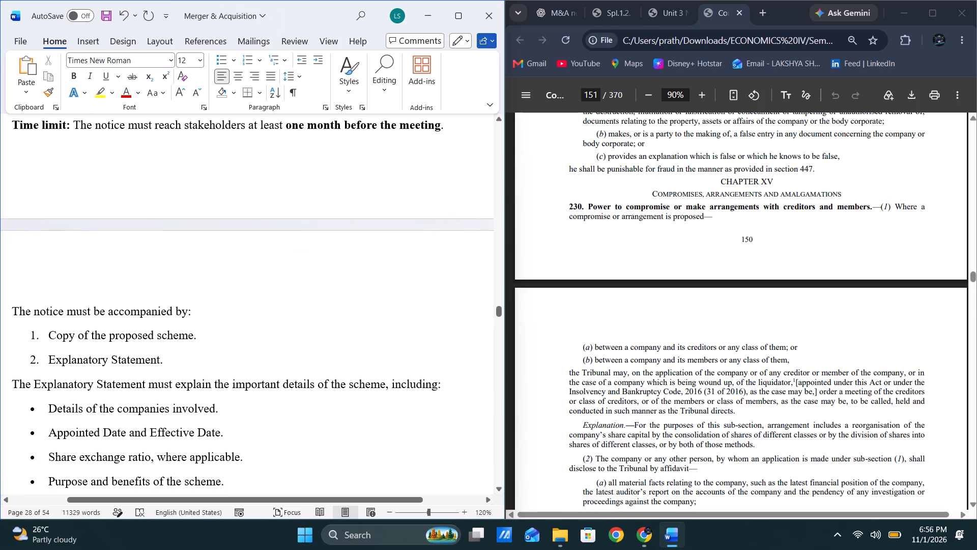
scroll(201, 364, down, 1)
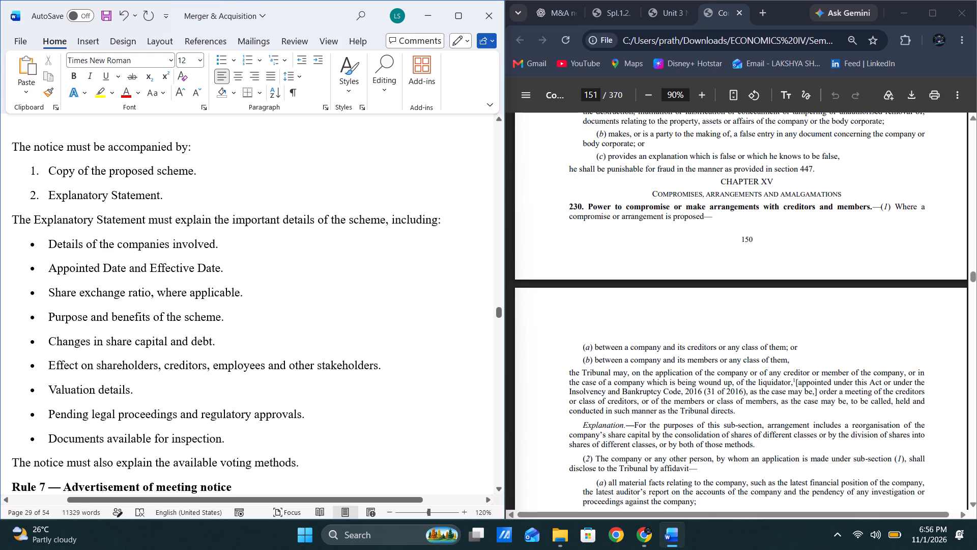
scroll(246, 382, down, 1)
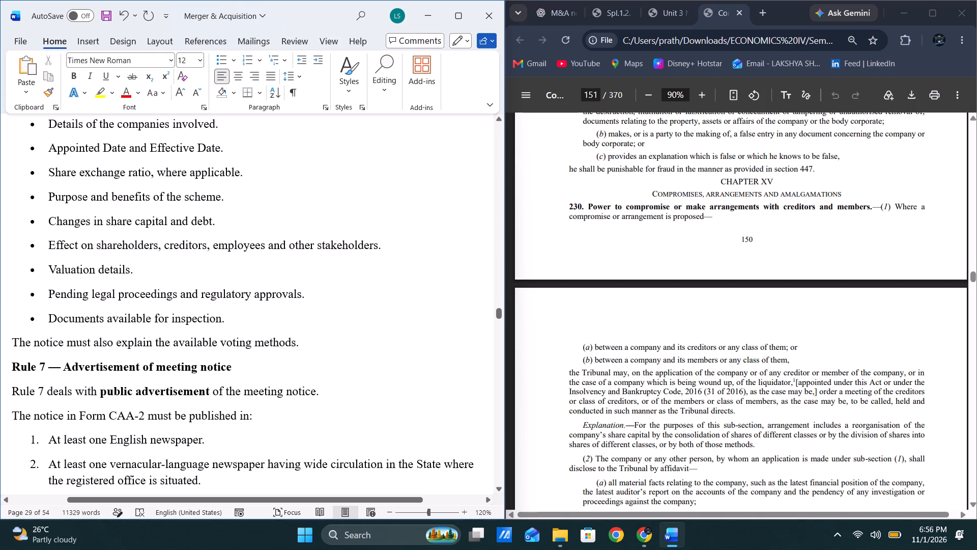
click(12, 368)
key(Return)
Delete the sentence "Rule 7 deals with public advertisement of the meeting notice." under the Rule 7 heading.
scroll(257, 373, down, 1)
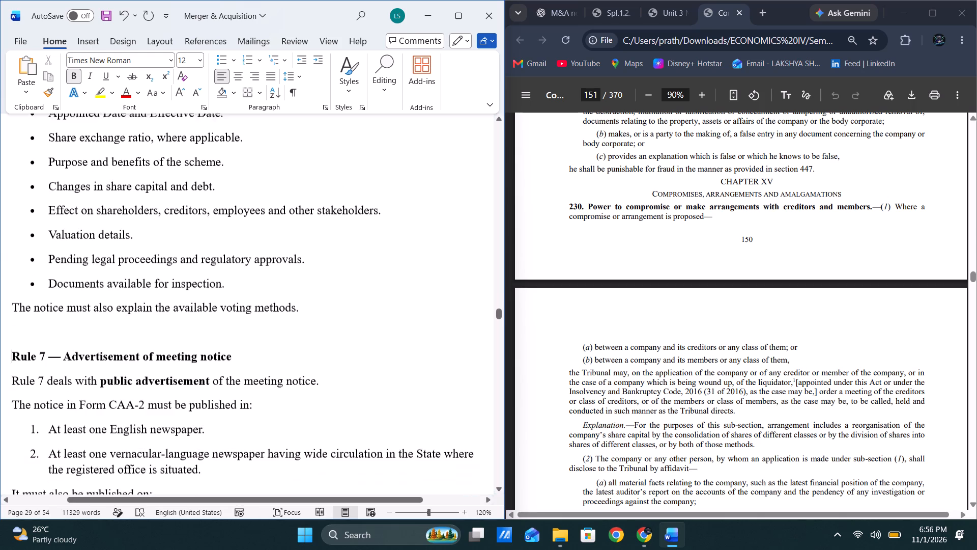
drag(360, 366, 4, 372)
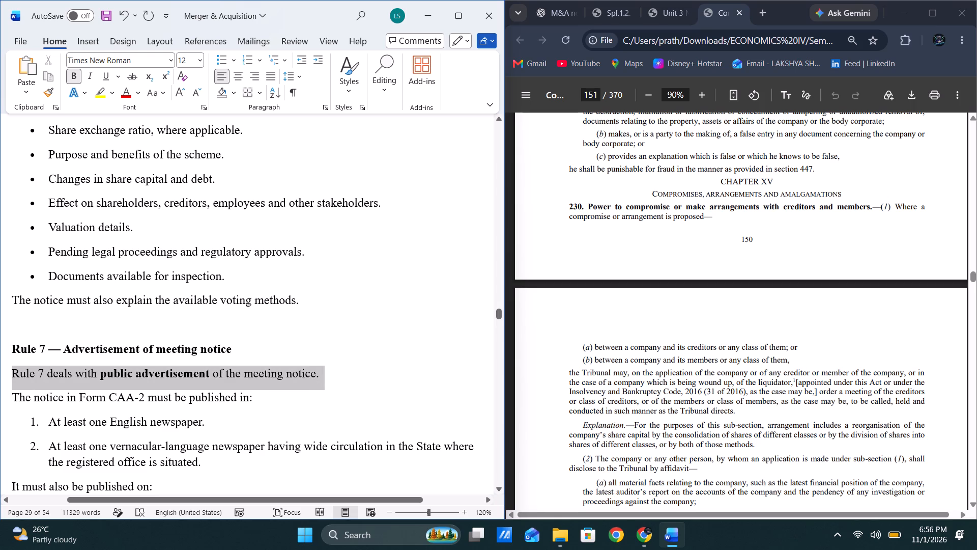
drag(4, 372, 4, 372)
key(BackSpace)
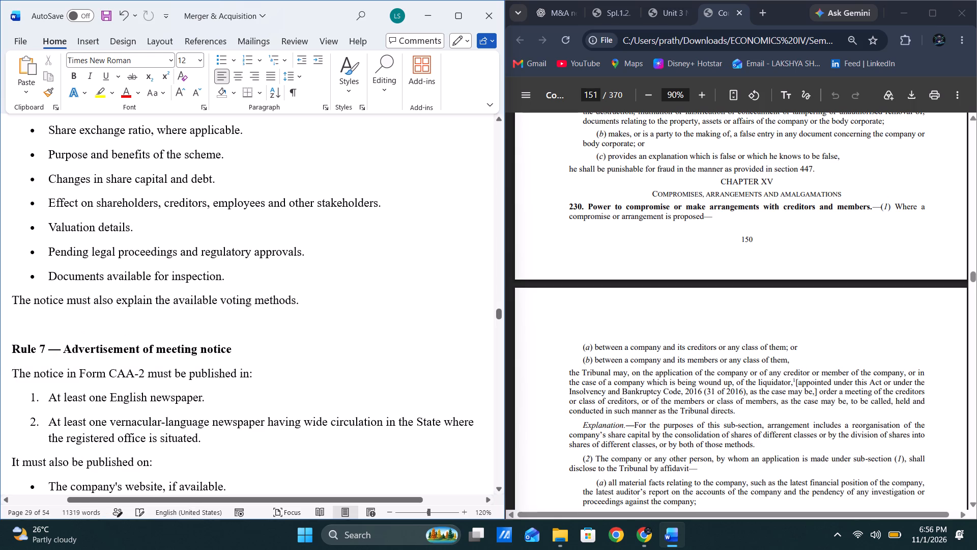
Join "The notice in Form CAA-2 must be published in:" onto the Rule 7 heading line, separated by a colon and a space.
key(BackSpace)
text(:)
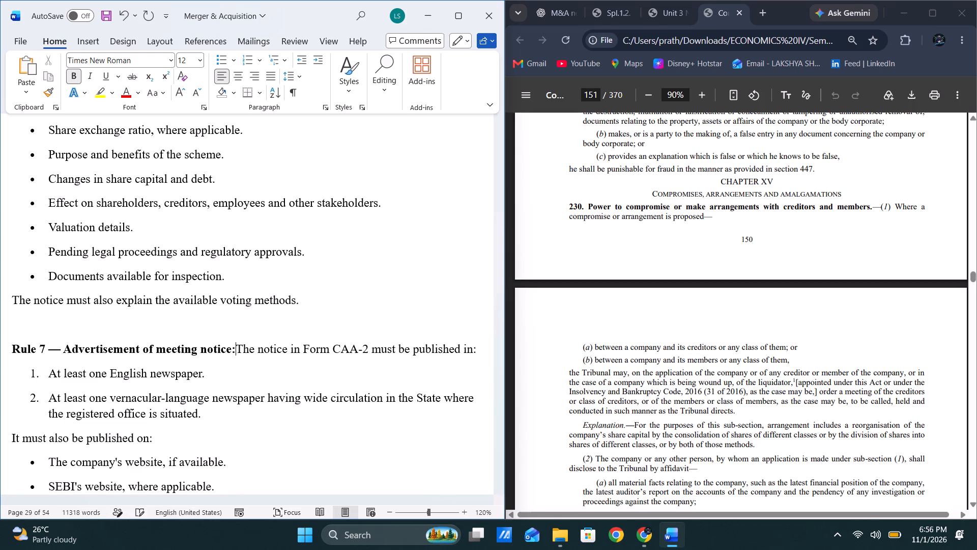
key(space)
Insert a blank line above the "Rule 8 — Notice to regulatory authorities" heading.
scroll(113, 386, down, 1)
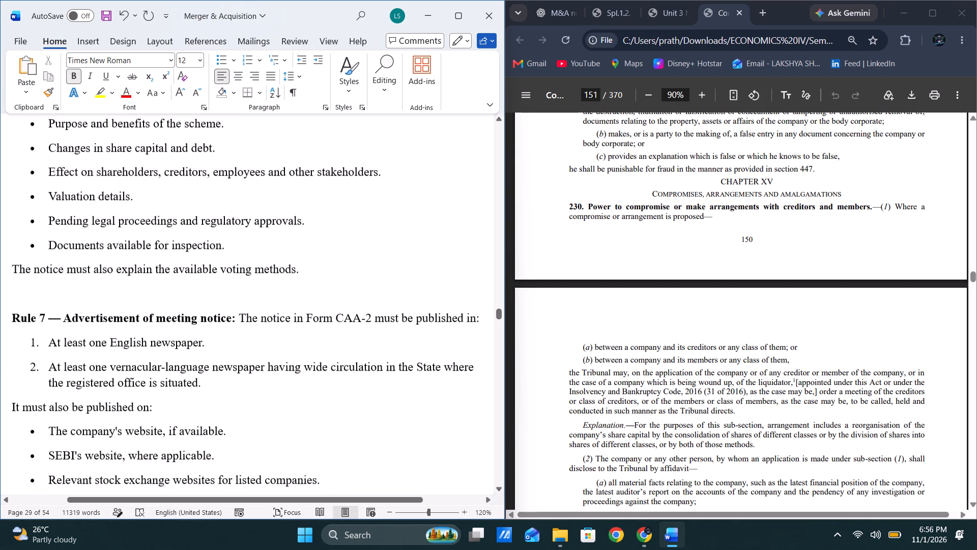
scroll(113, 386, down, 1)
scroll(334, 328, down, 1)
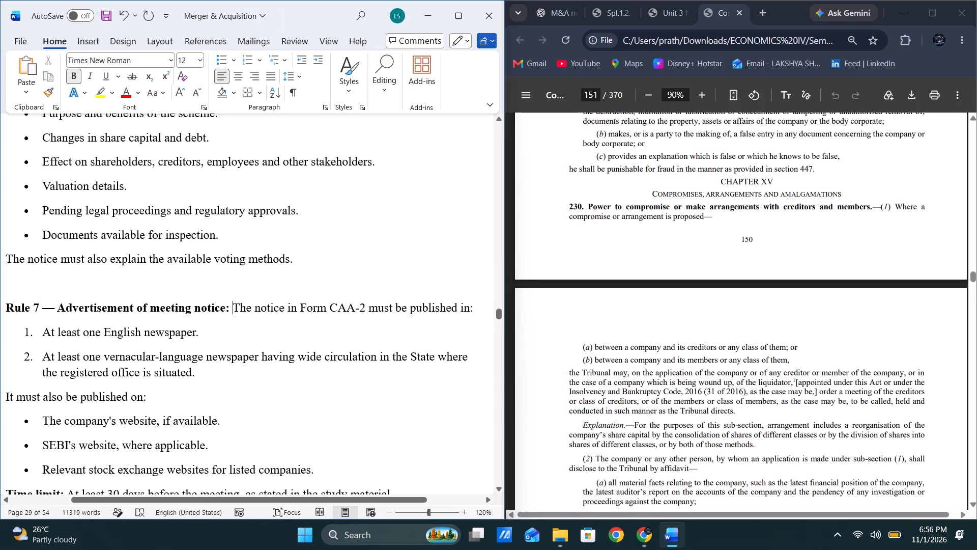
scroll(238, 328, down, 1)
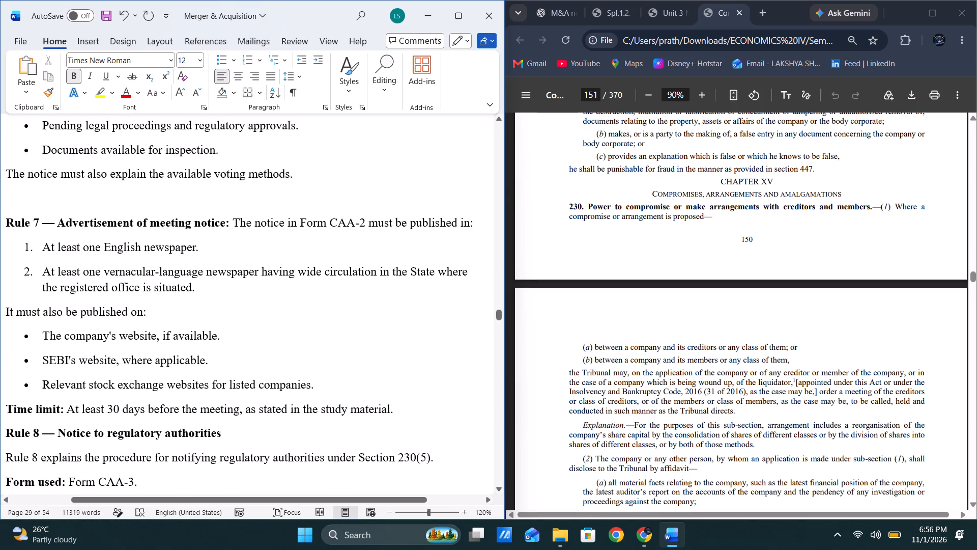
scroll(272, 255, down, 1)
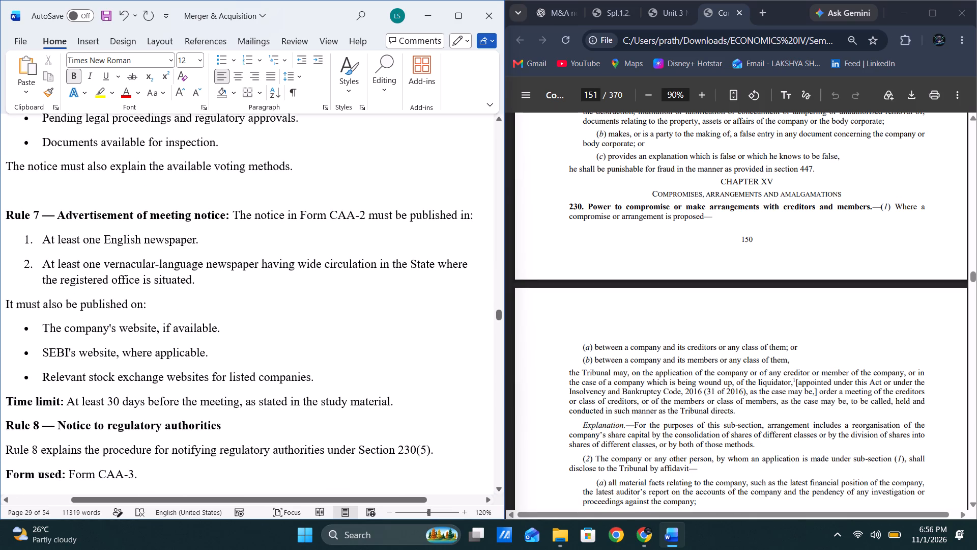
scroll(272, 255, down, 1)
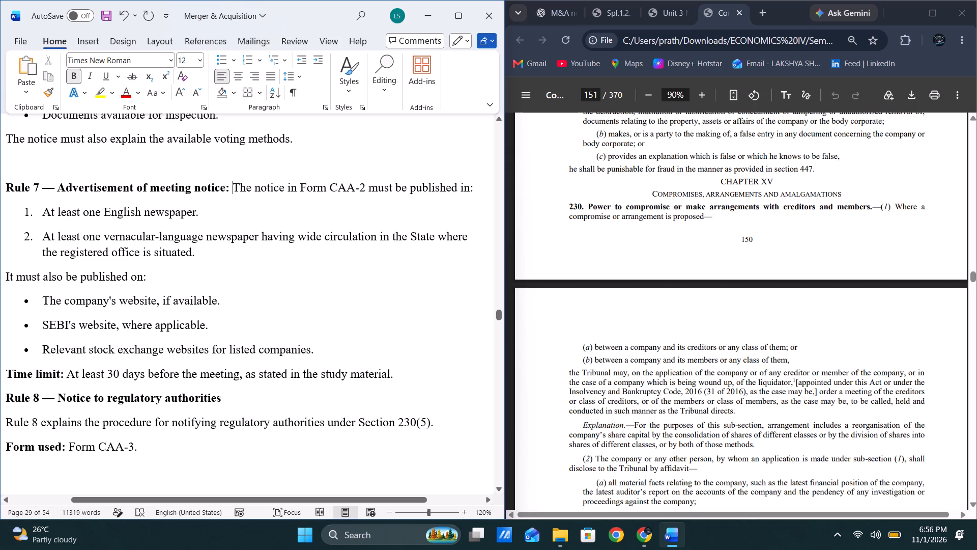
click(7, 399)
key(Return)
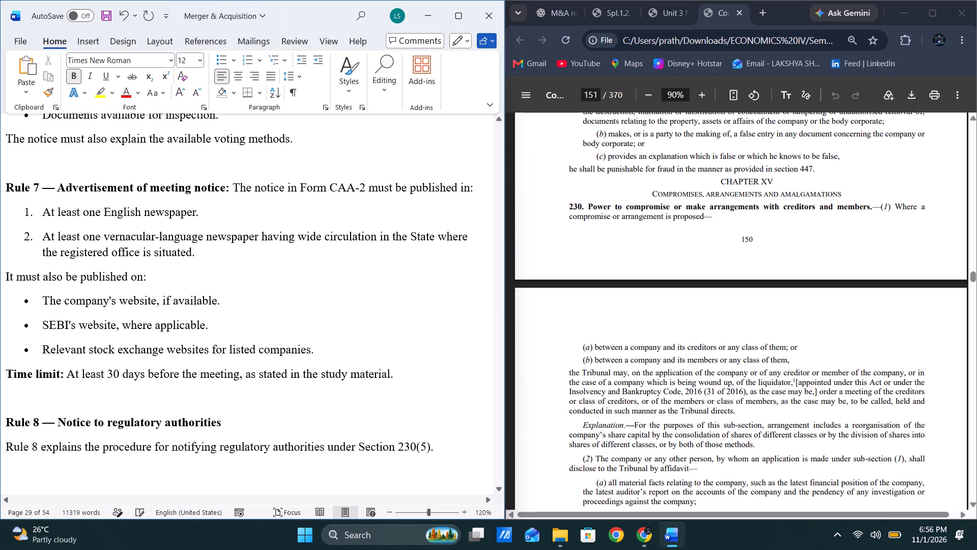
Delete the sentence "Rule 8 explains the procedure for notifying regulatory authorities under Section 230(5)." under the Rule 8 heading.
scroll(31, 401, down, 1)
scroll(278, 391, down, 1)
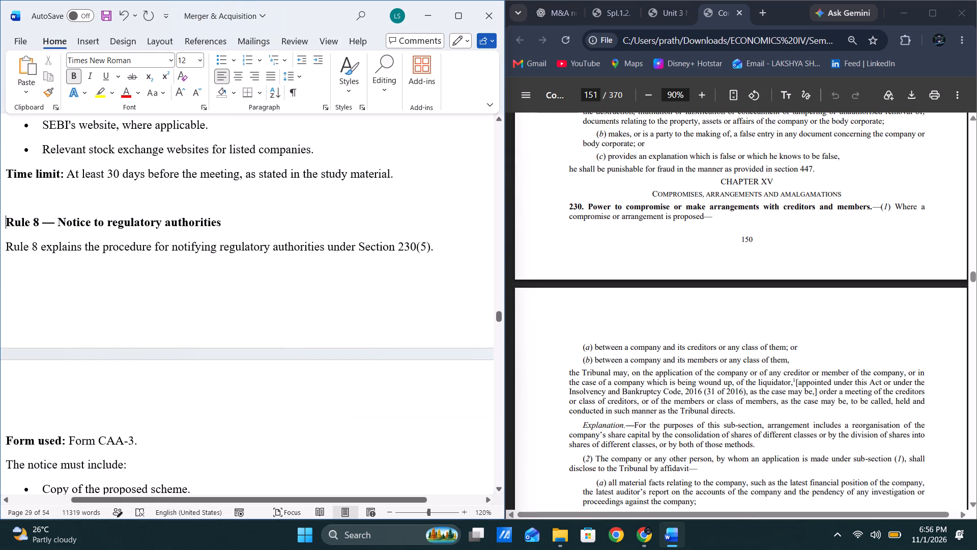
drag(437, 267, 13, 265)
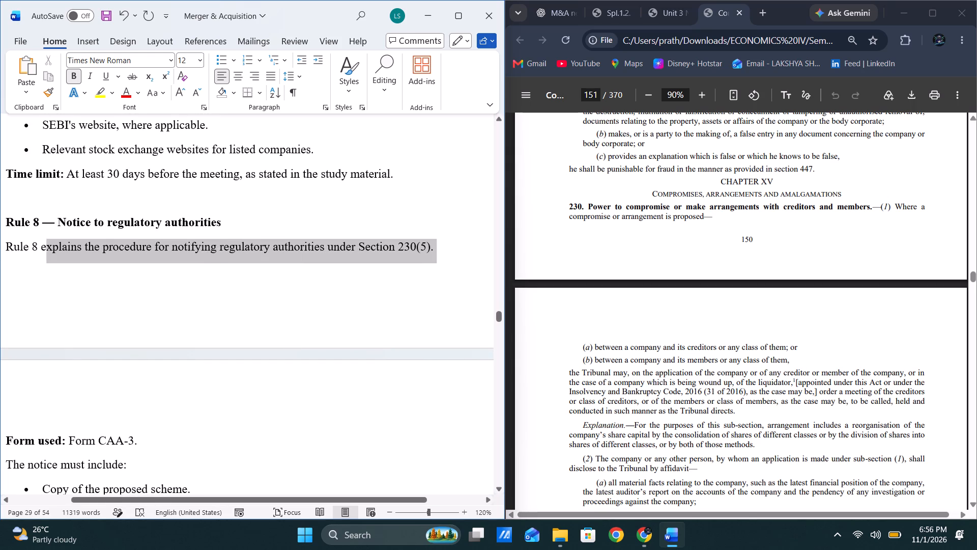
drag(13, 265, 2, 269)
key(BackSpace)
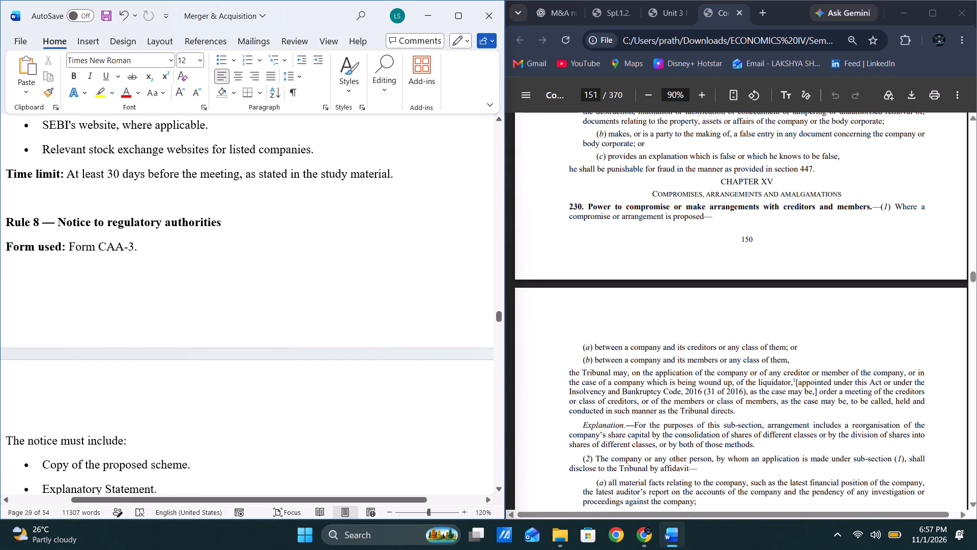
Join "The notice must include:" onto the "Form used: Form CAA-3." line under Rule 8, separated by a space.
key(Down)
key(BackSpace)
key(space)
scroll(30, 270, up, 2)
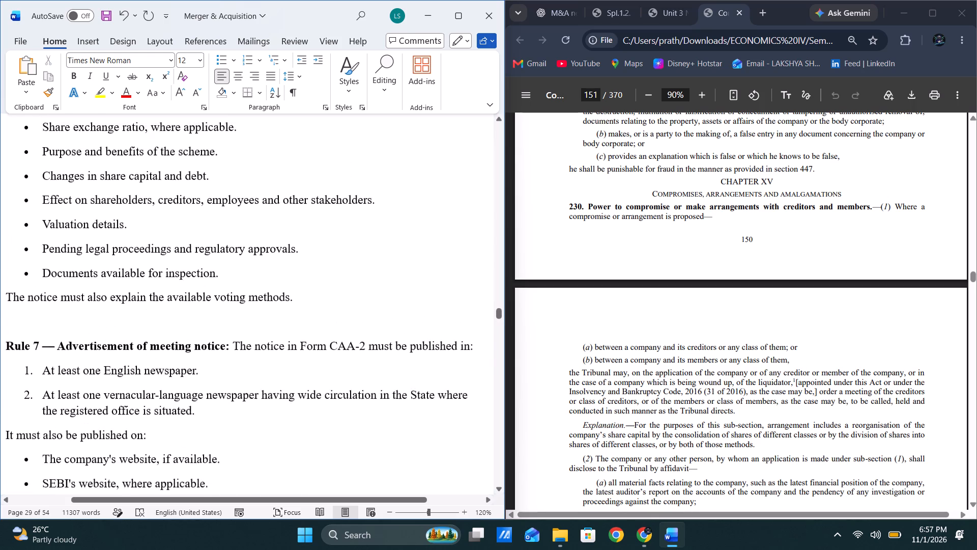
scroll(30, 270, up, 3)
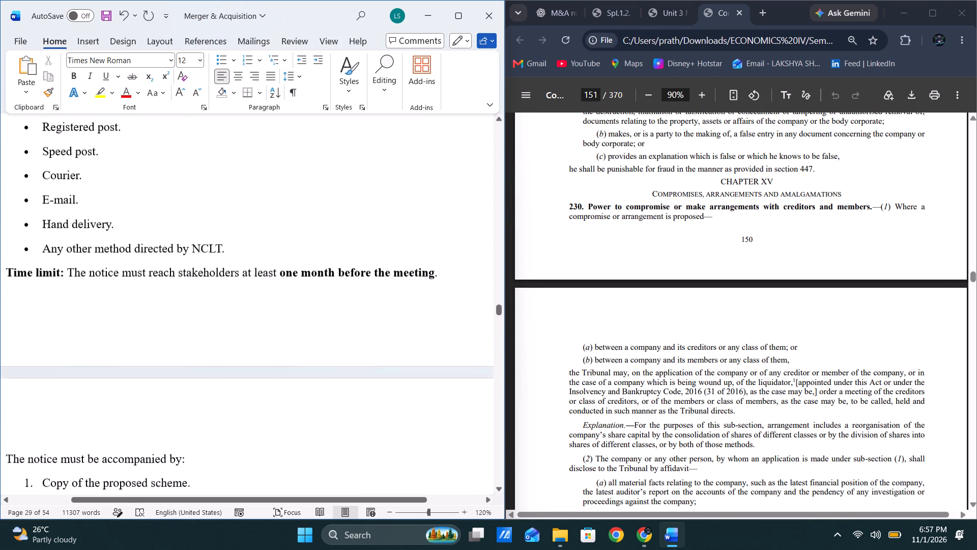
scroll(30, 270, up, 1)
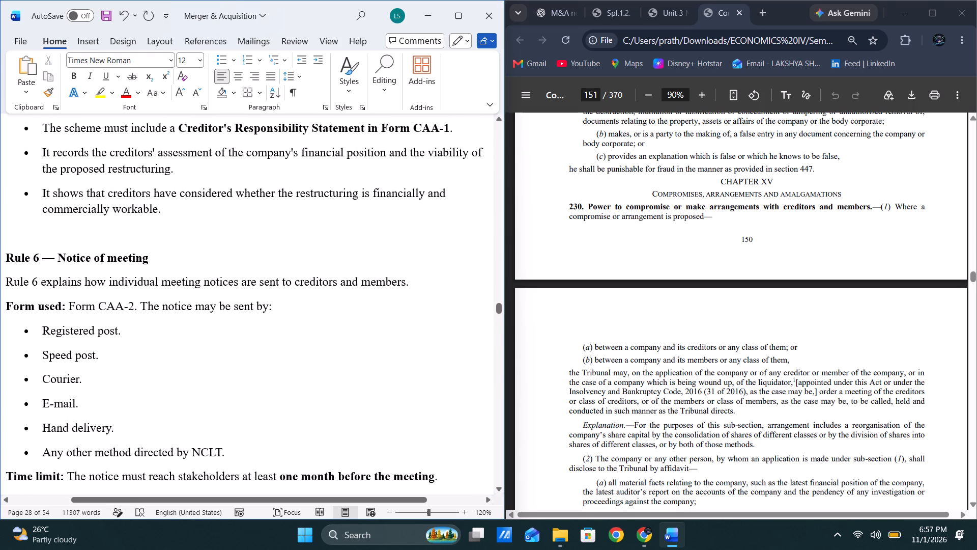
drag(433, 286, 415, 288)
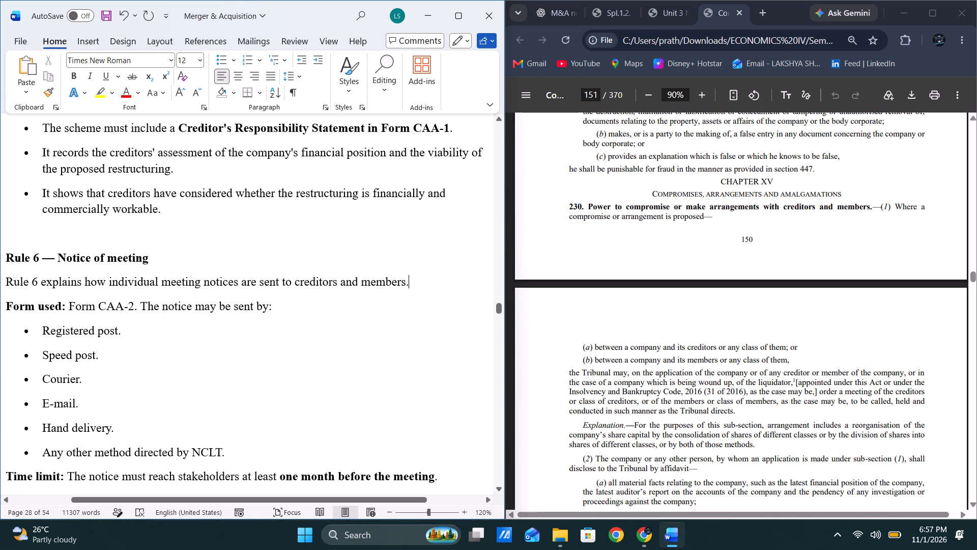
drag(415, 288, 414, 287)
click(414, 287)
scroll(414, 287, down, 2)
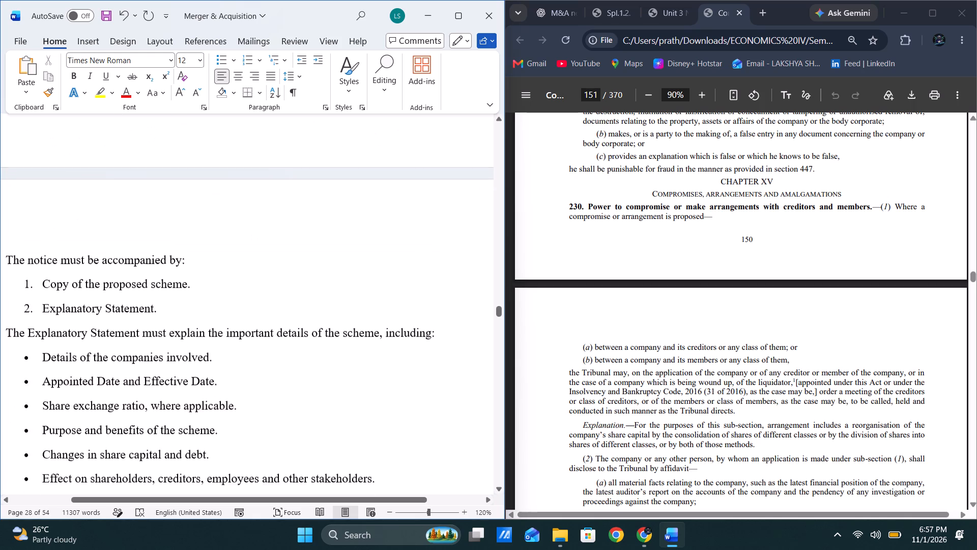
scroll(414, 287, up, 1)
Join the "Authorities get 30 days" paragraph under Rule 8 onto the preceding sentence ending "creditors or members.", separated by a space.
scroll(414, 287, down, 3)
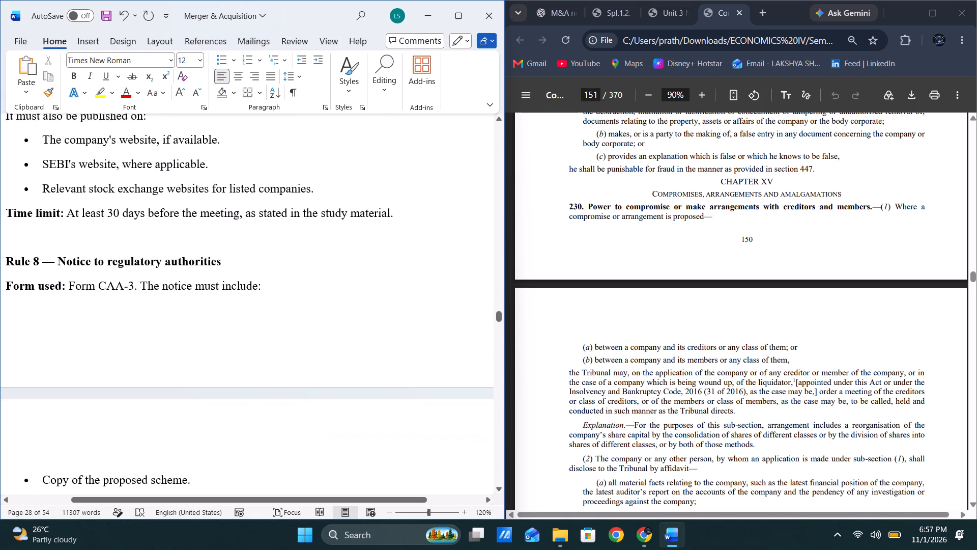
scroll(414, 287, down, 3)
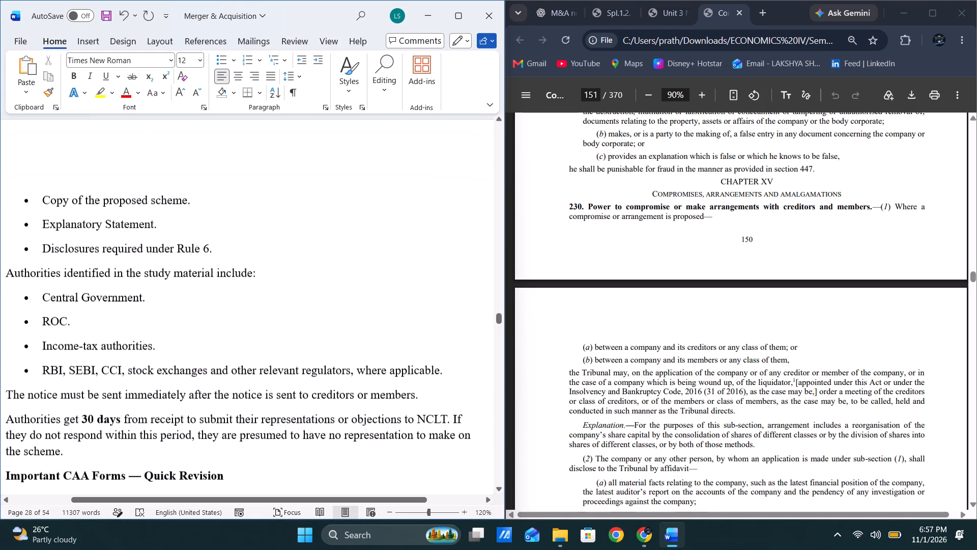
scroll(414, 287, down, 1)
scroll(206, 312, down, 1)
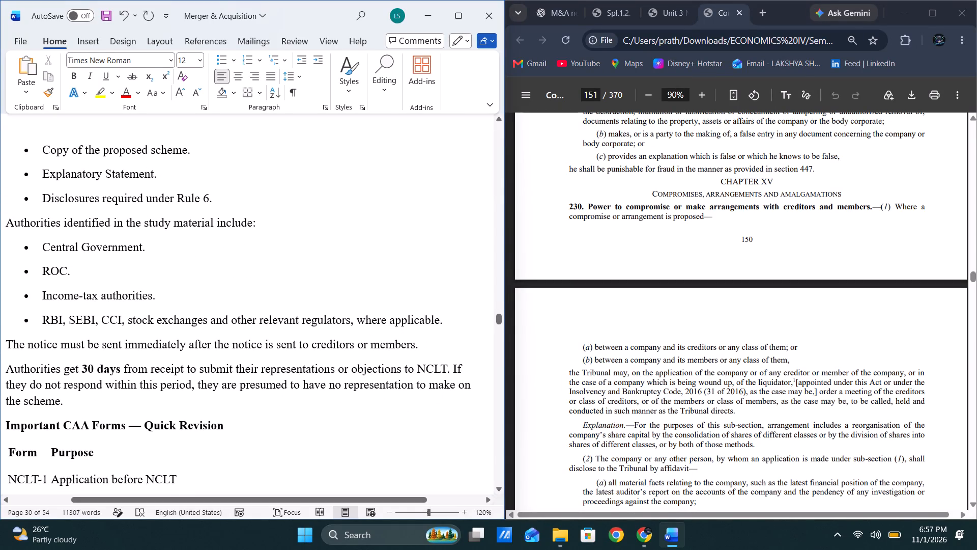
click(7, 370)
key(BackSpace)
key(space)
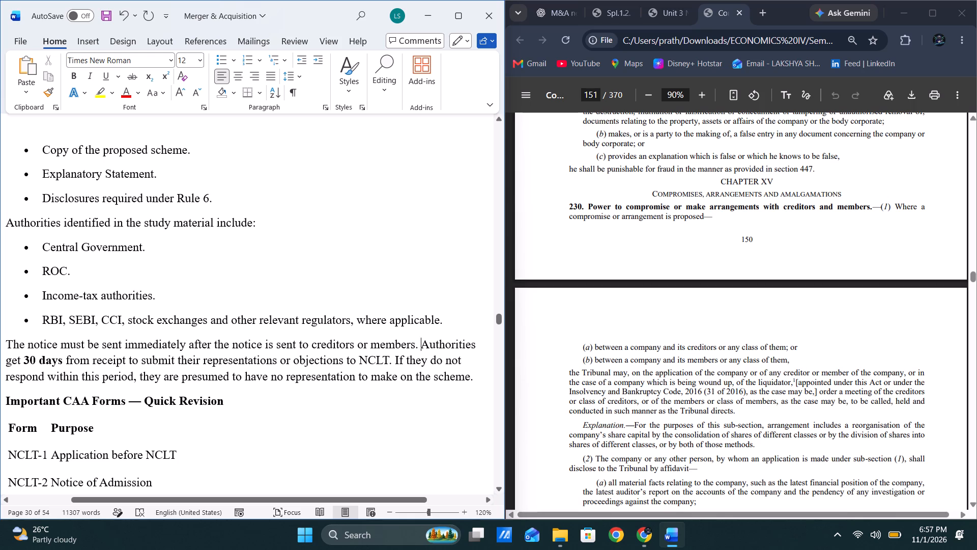
Delete everything from the "Important CAA Forms — Quick Revision" heading through the "PART III —" prefix of the Section 231 heading.
scroll(212, 395, down, 1)
scroll(193, 338, down, 1)
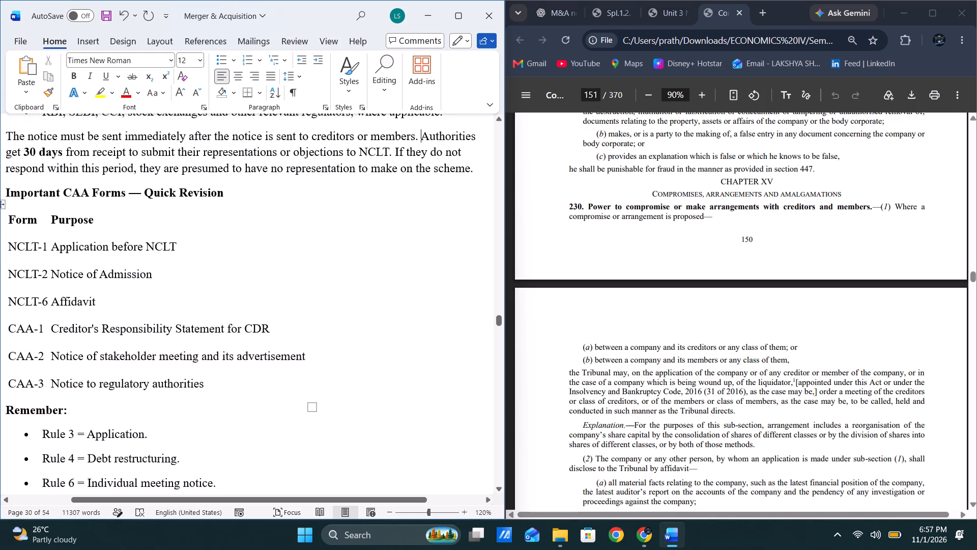
drag(4, 193, 175, 489)
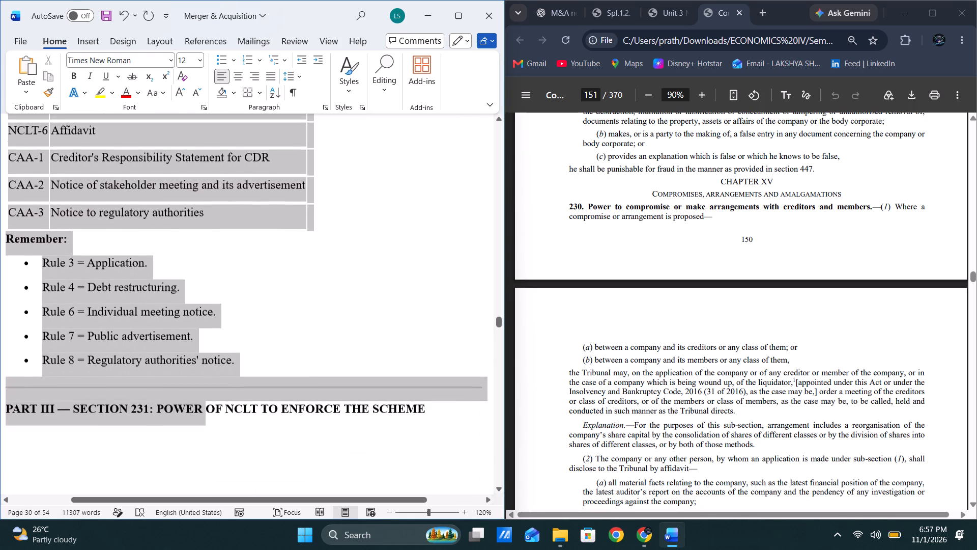
drag(175, 489, 72, 392)
key(BackSpace)
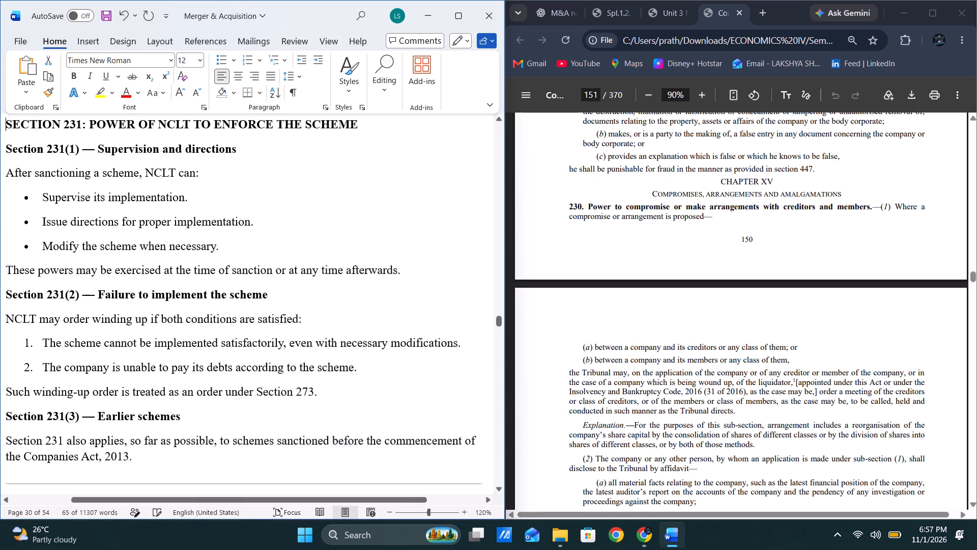
Insert a blank line above the Section 231 heading.
key(Return)
Change the capitalised word "SECTION" in the Section 231 heading to "Section".
key(Right)
key(Right)
key(Right)
key(Right)
key(Right)
key(Right)
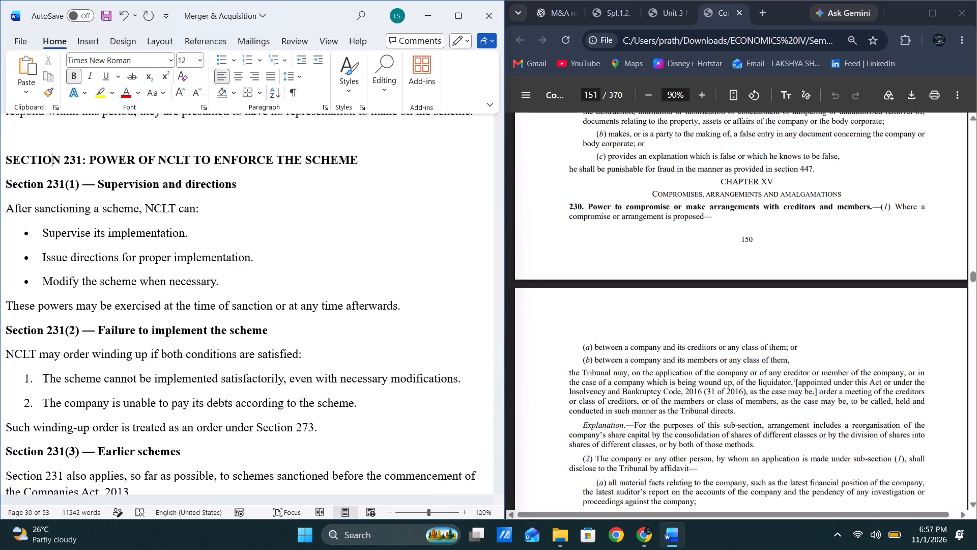
key(Right)
key(BackSpace)
key(BackSpace)
key(BackSpace)
key(BackSpace)
key(BackSpace)
key(BackSpace)
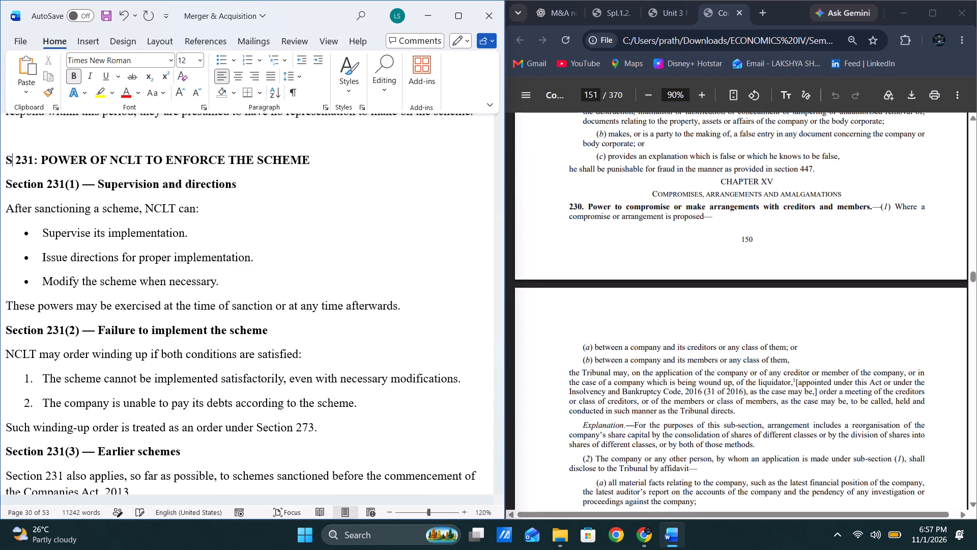
text(ection)
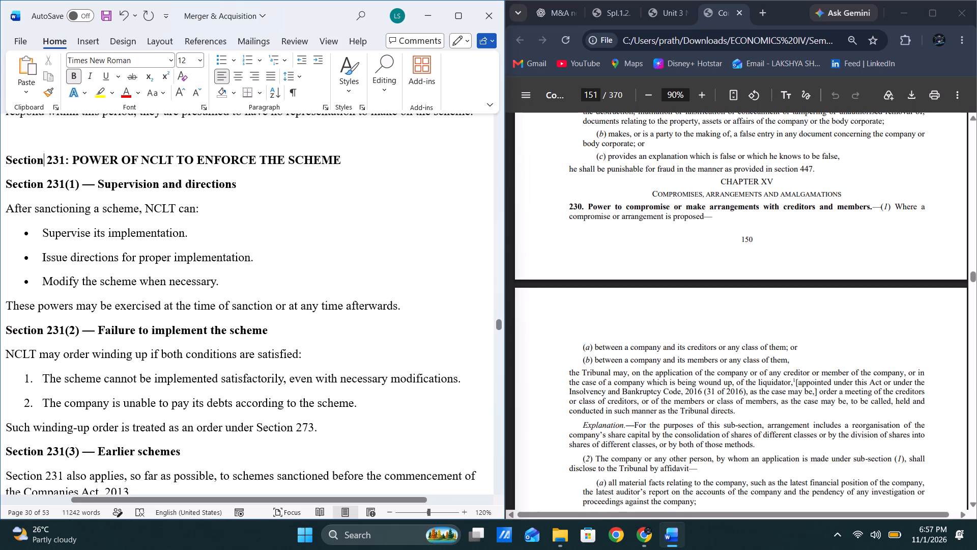
Copy section 231's title "Power of Tribunal to enforce compromise or arrangement" from the Companies Act PDF in the browser.
scroll(685, 389, down, 3)
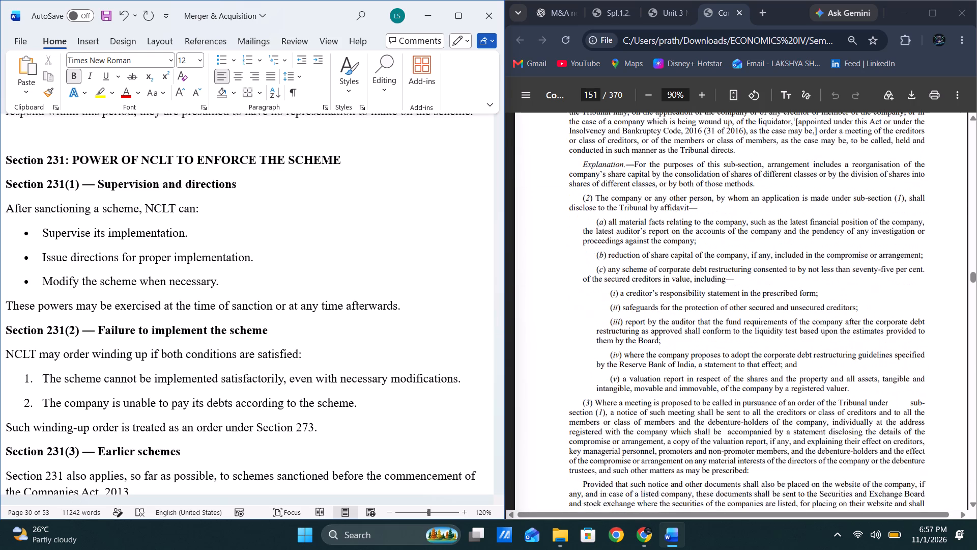
scroll(685, 389, down, 5)
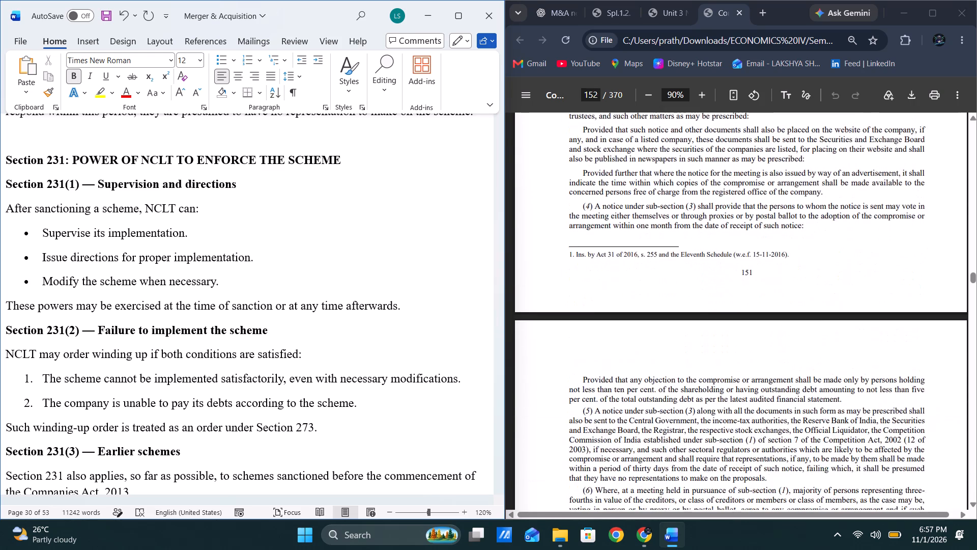
scroll(685, 389, down, 6)
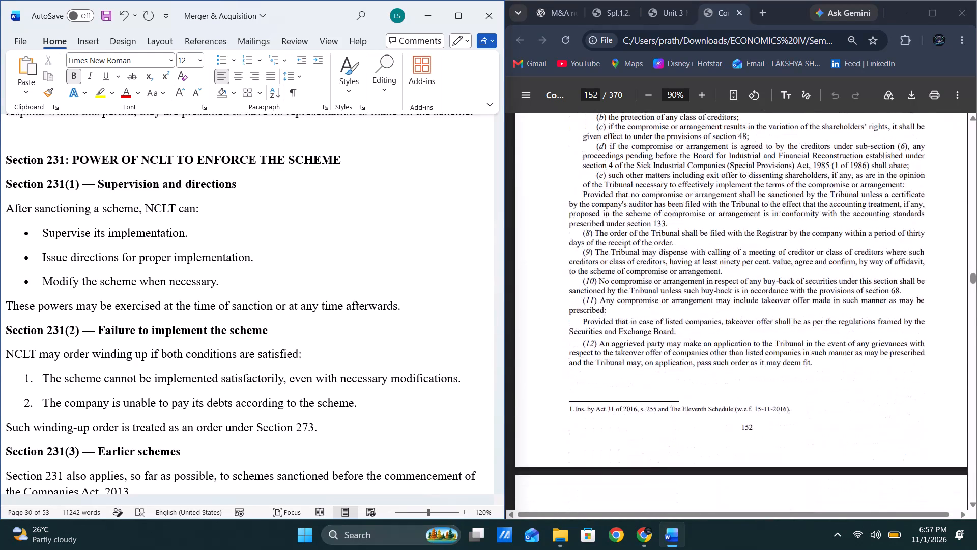
scroll(685, 389, down, 2)
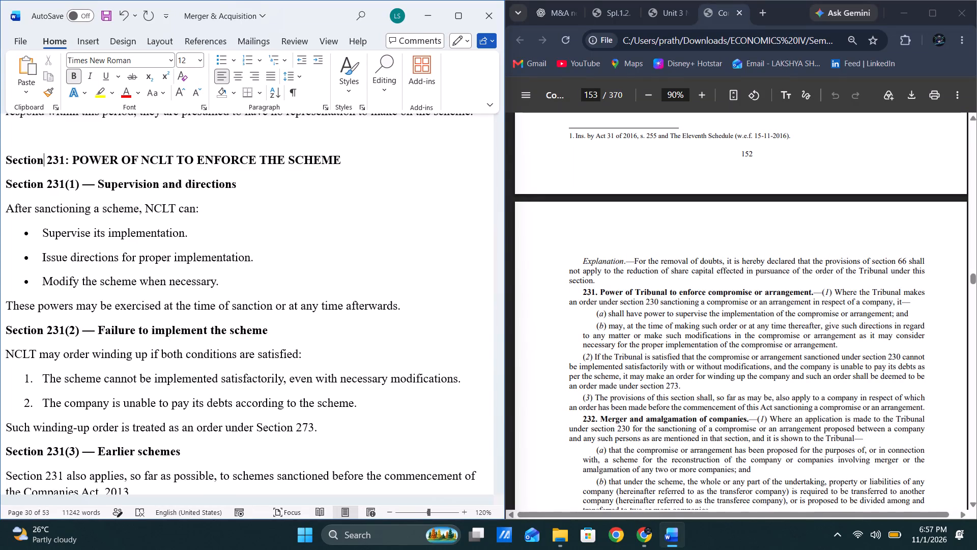
drag(812, 292, 599, 292)
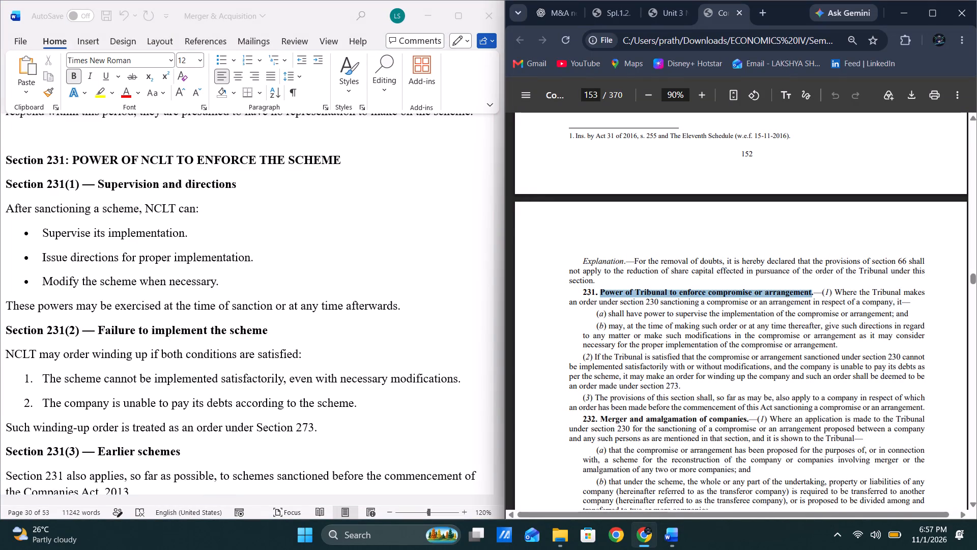
drag(599, 292, 601, 292)
right_click(614, 294)
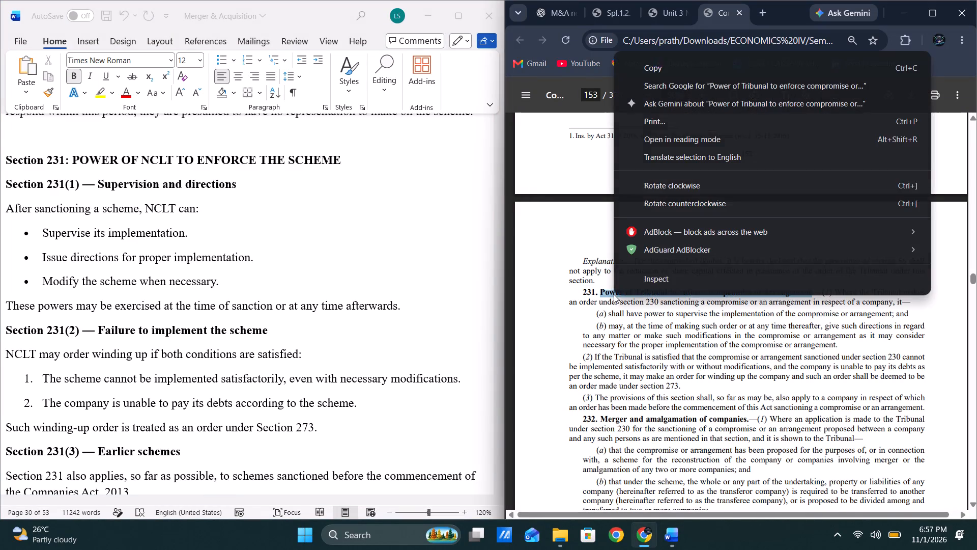
click(662, 72)
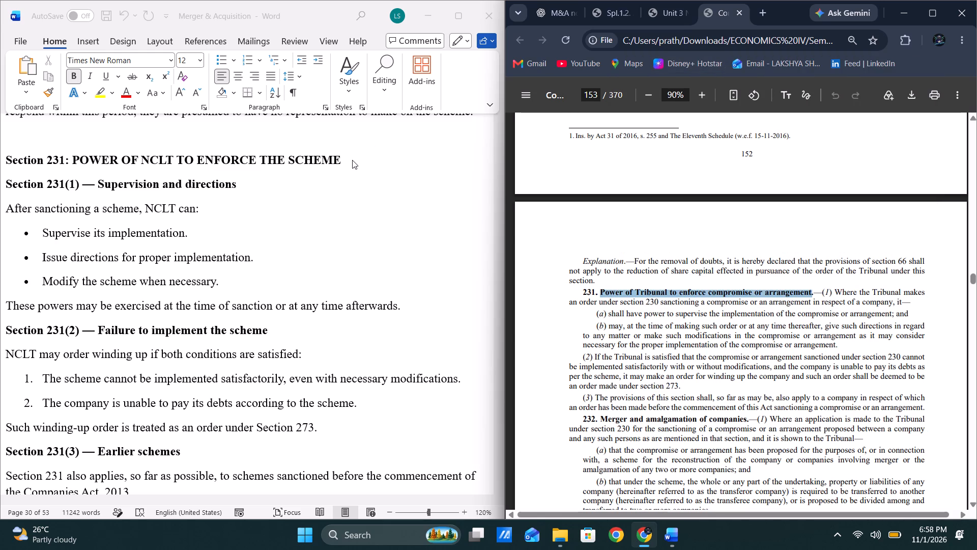
In the Word notes, replace "POWER OF NCLT TO ENFORCE THE SCHEME" in the Section 231 heading with the copied title.
click(352, 160)
drag(352, 160, 93, 146)
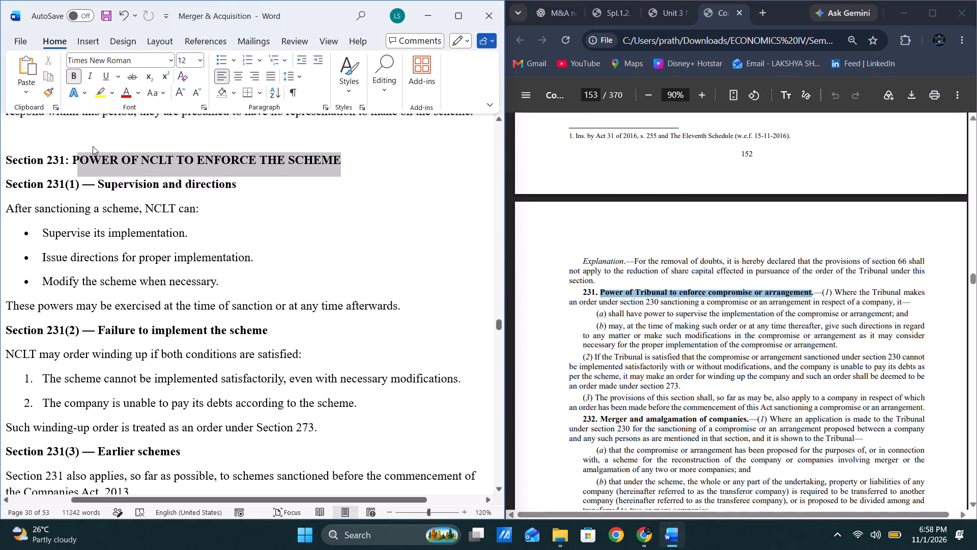
drag(93, 146, 83, 162)
key(BackSpace)
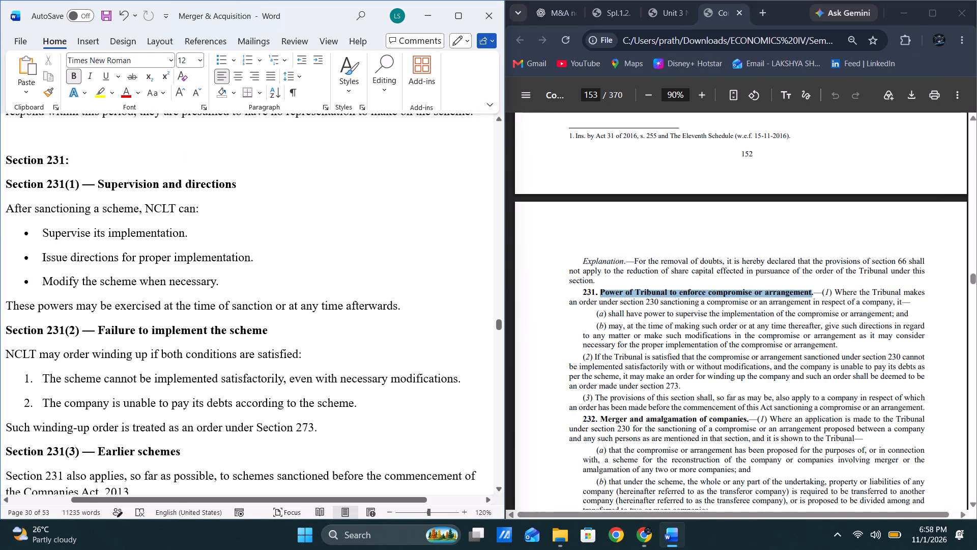
key(ctrl+v)
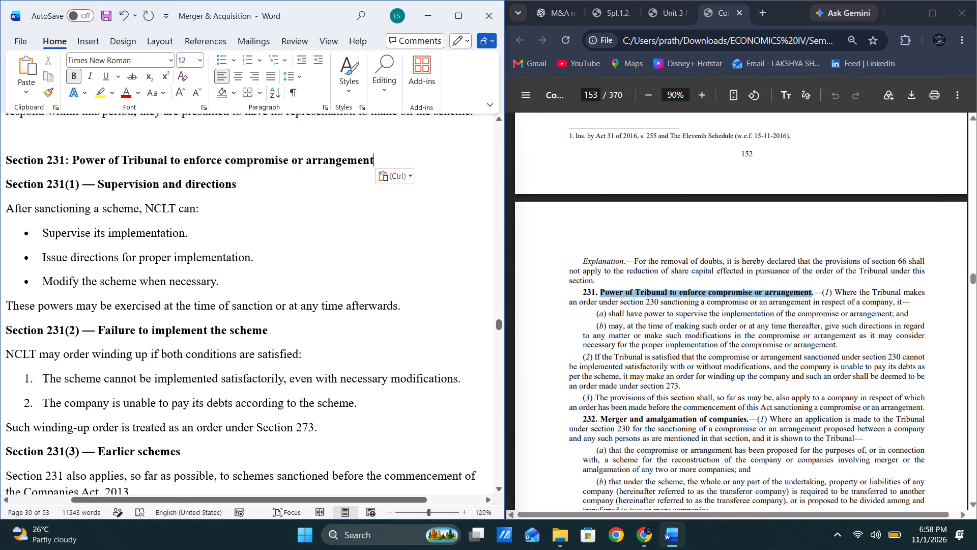
Join "After sanctioning a scheme, NCLT can:" onto the Section 231(1) heading, separated by a colon and a space.
click(5, 212)
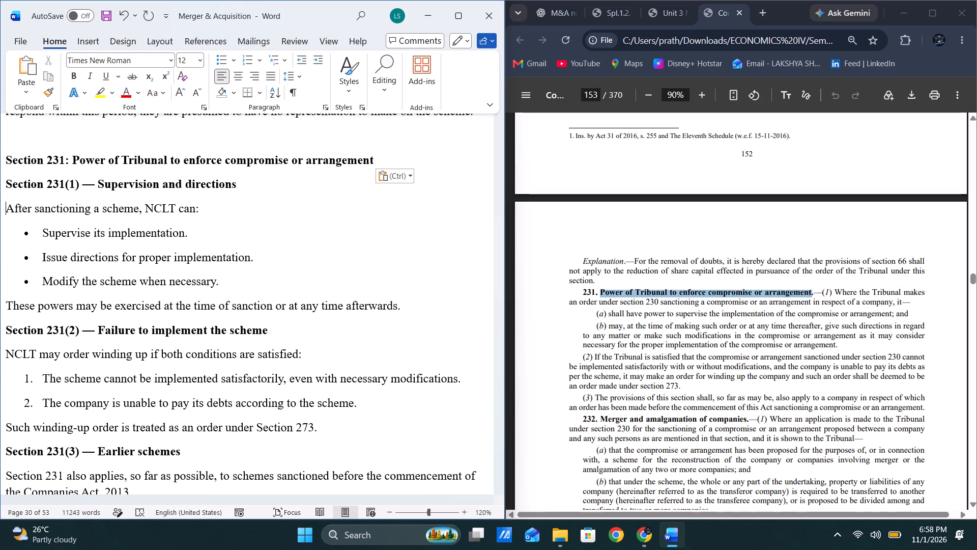
key(BackSpace)
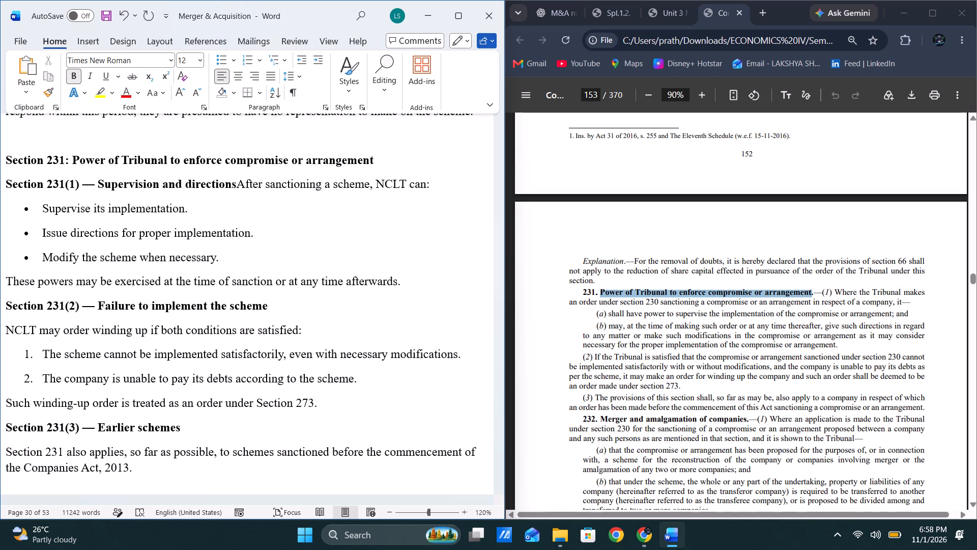
text(:)
key(space)
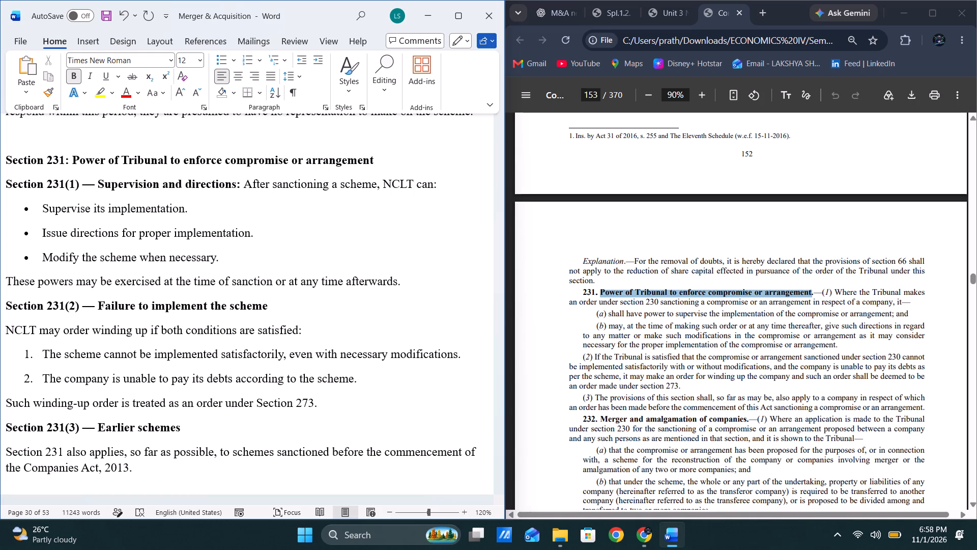
Join the line "NCLT may order winding up if both conditions are satisfied:" directly onto the Section 231(2) heading.
scroll(203, 202, down, 1)
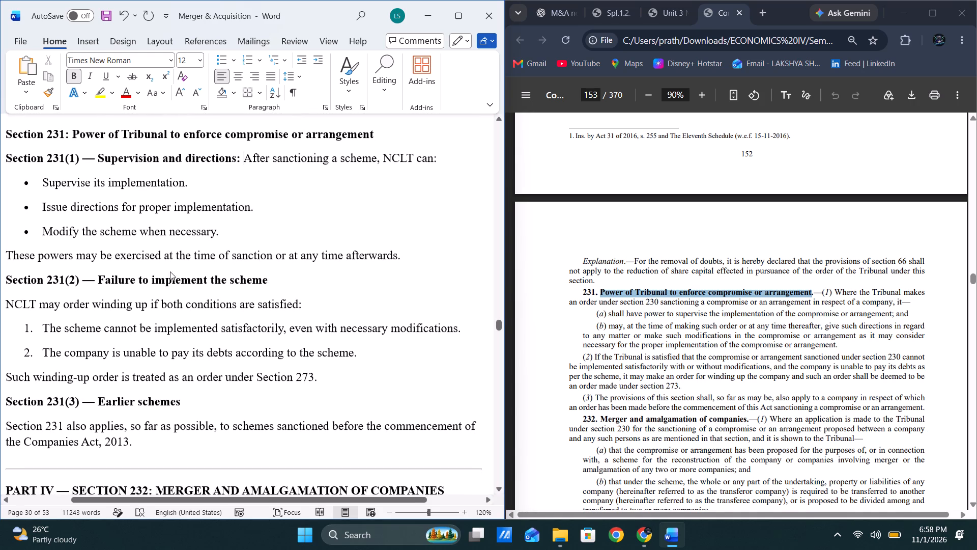
click(5, 305)
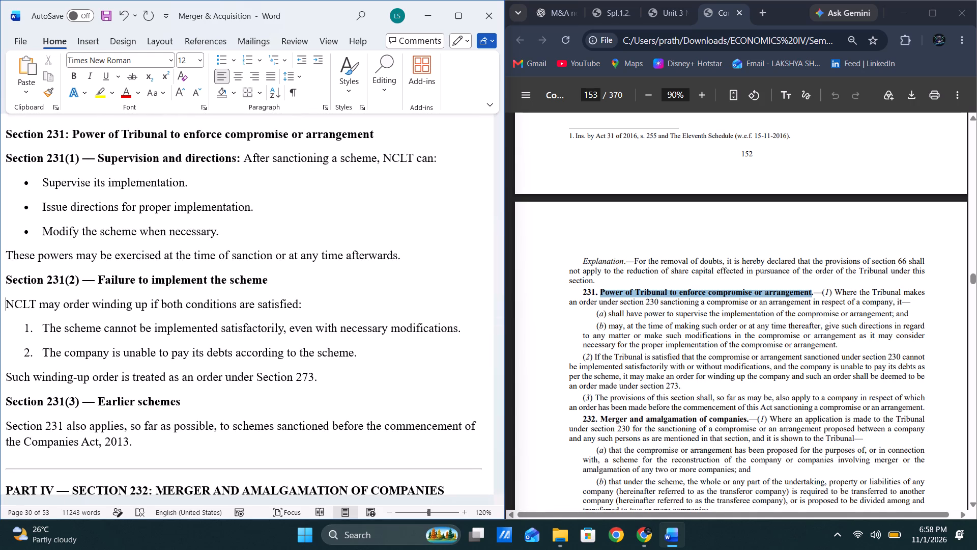
key(BackSpace)
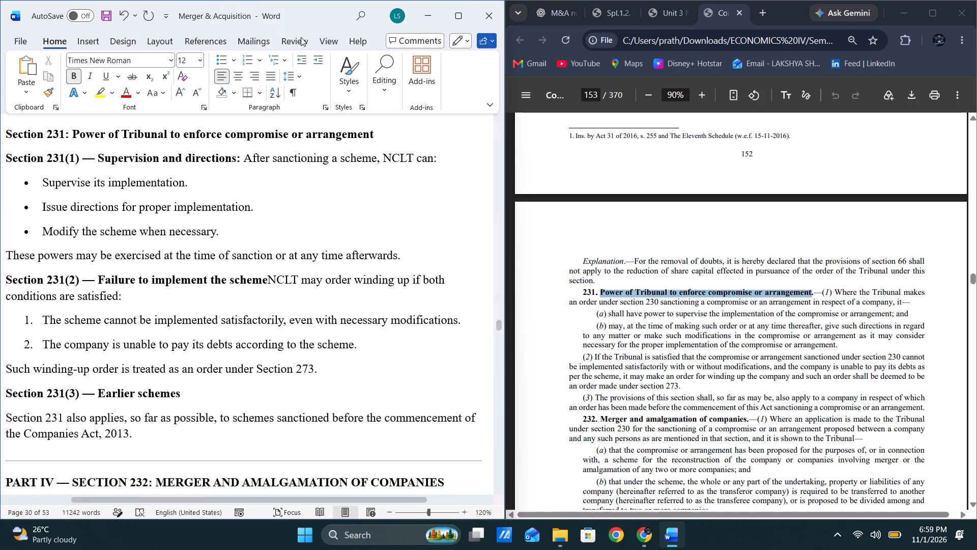
In a new browser tab, search the web for "50 ft wallpaper roll" and open Amazon.in's "Wallpaper 50 Sqft Roll" result.
click(762, 8)
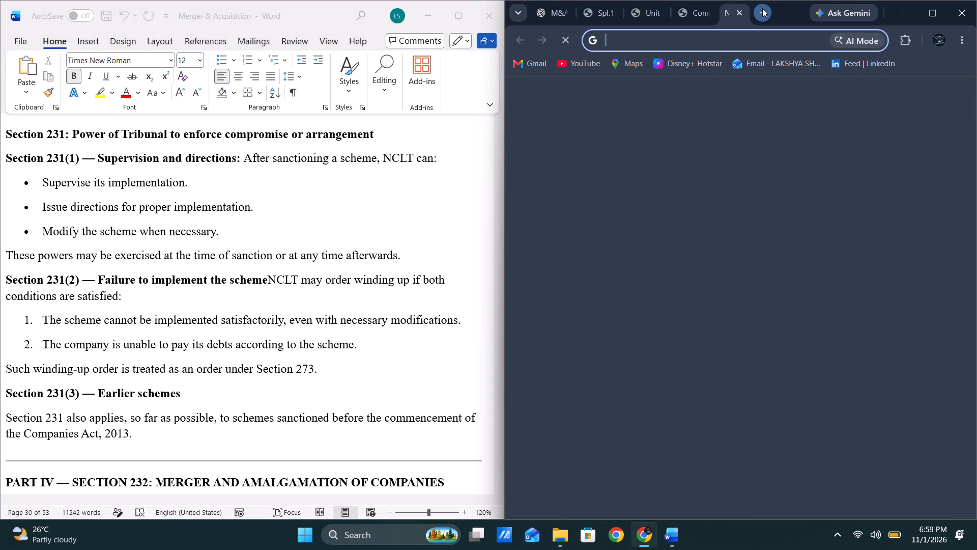
text(50ft)
key(space)
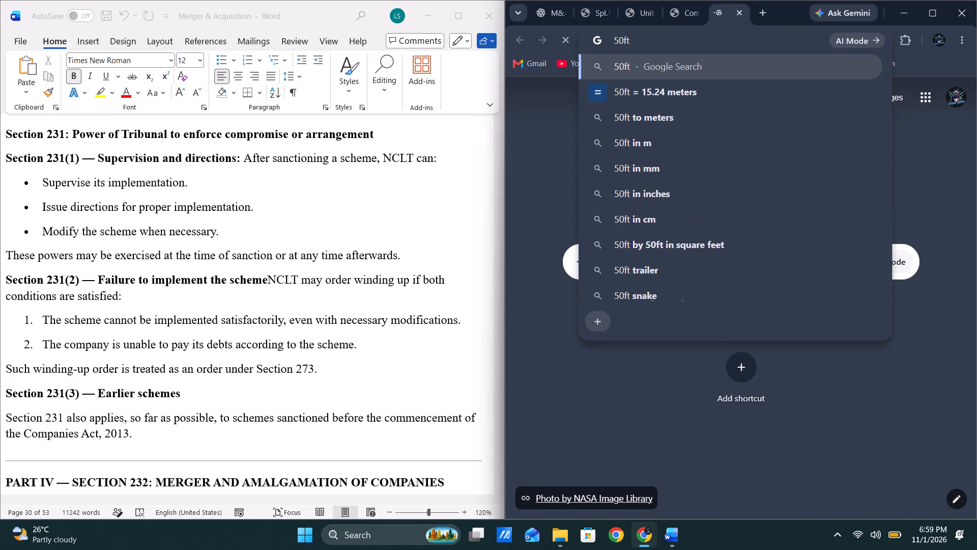
text(wallpaper)
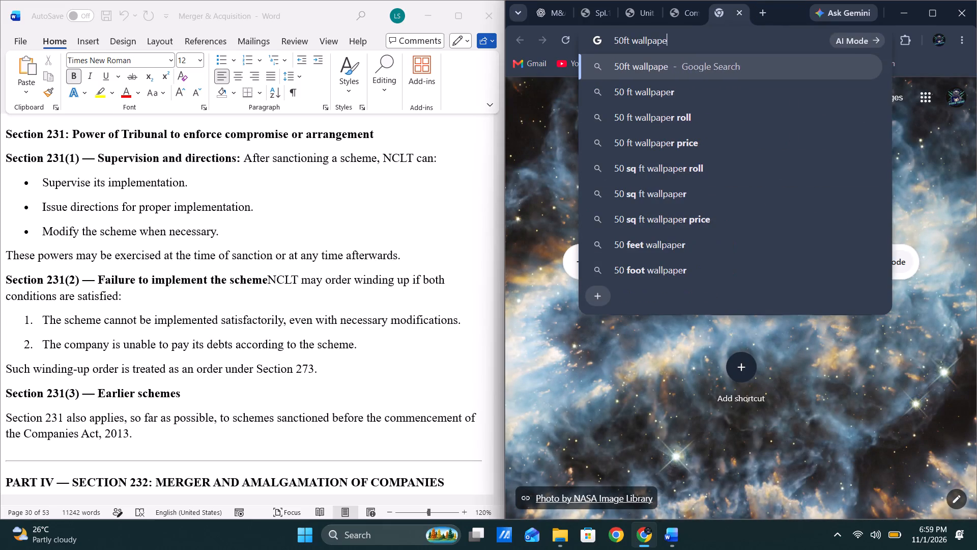
key(Down)
key(Down)
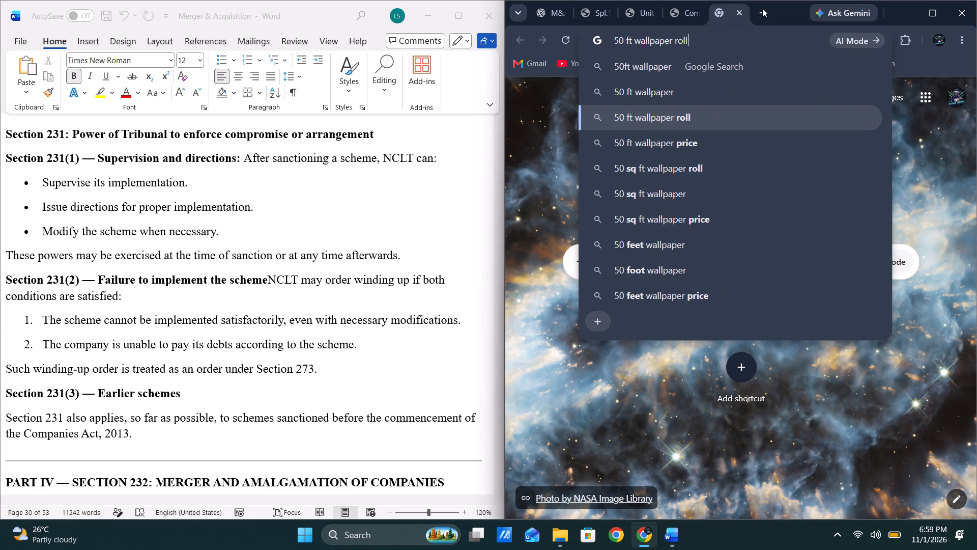
key(Return)
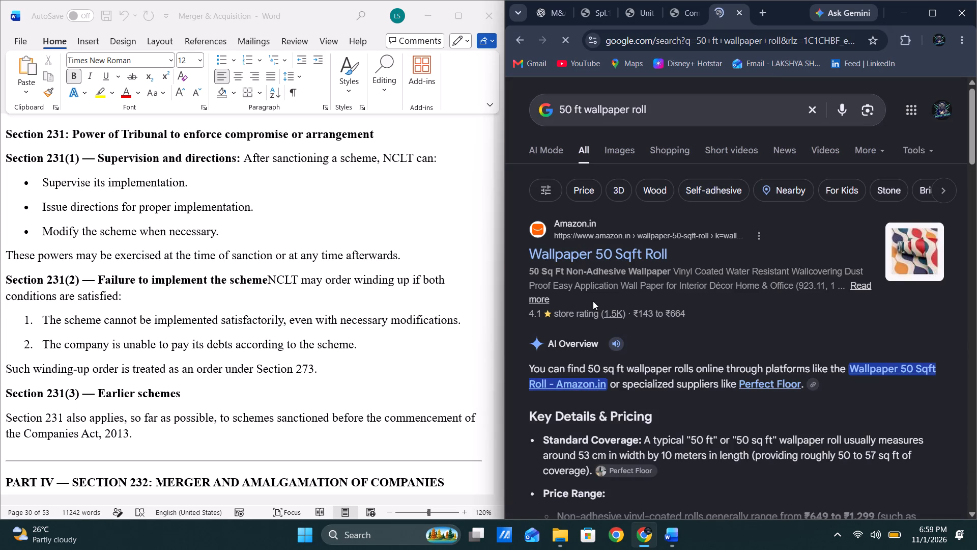
click(589, 261)
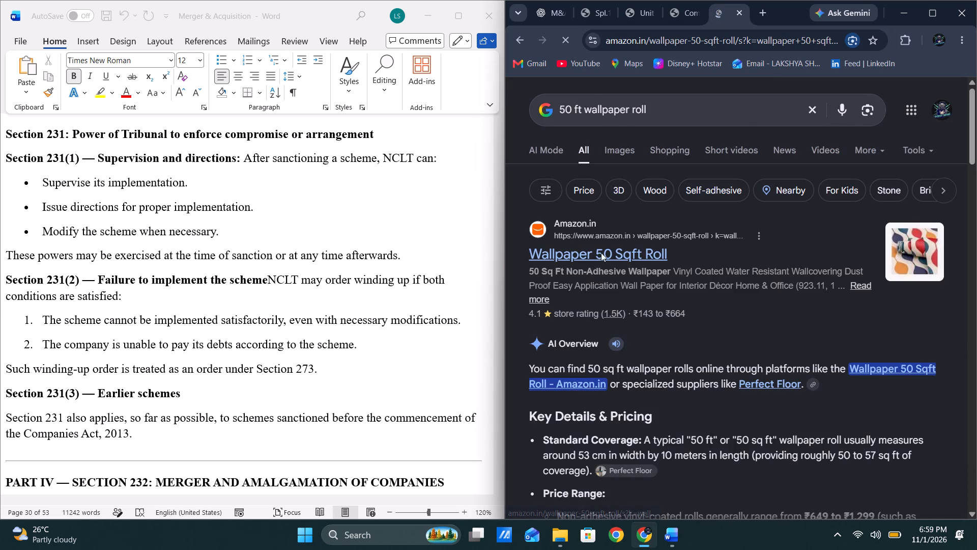
Look through the wallpaper results, view the Premium Golden Wooden 3D Peel and Stick Wallpaper Roll product page, and close it.
scroll(717, 296, down, 2)
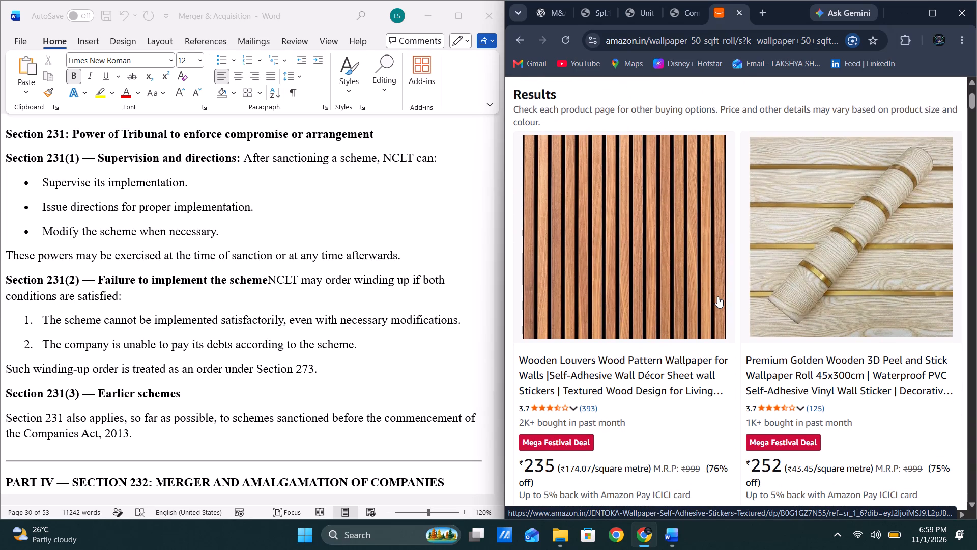
scroll(856, 260, down, 1)
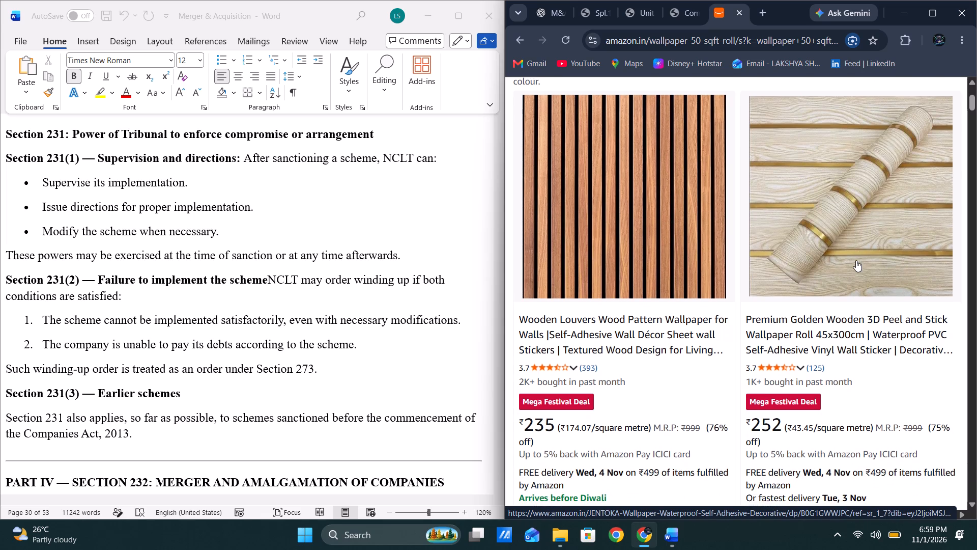
scroll(856, 260, down, 1)
scroll(856, 260, right, 1)
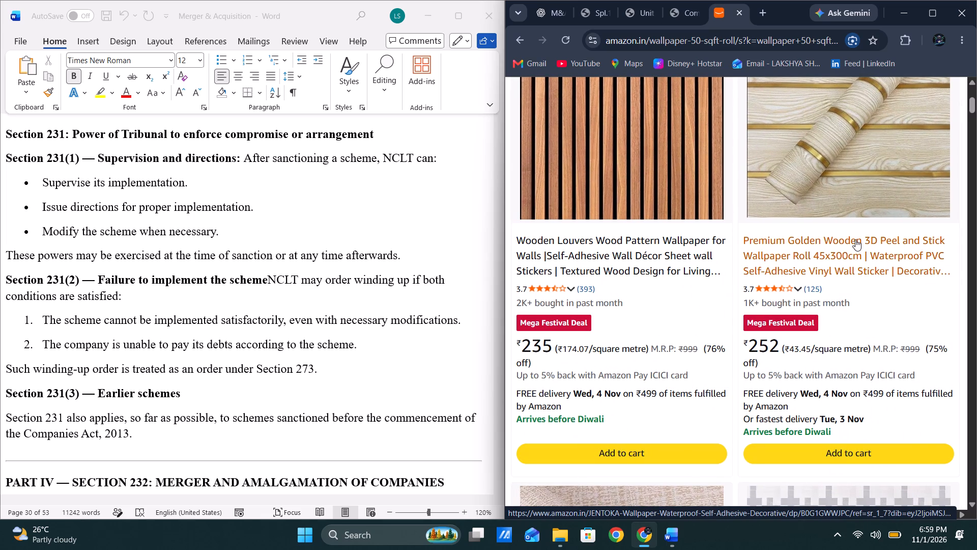
click(855, 239)
scroll(855, 239, down, 2)
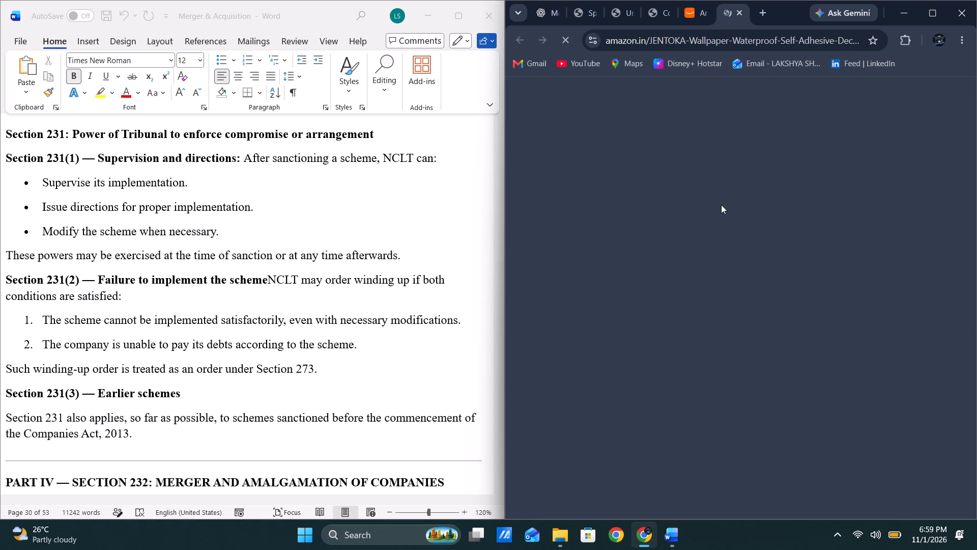
scroll(721, 205, right, 4)
scroll(808, 246, right, 6)
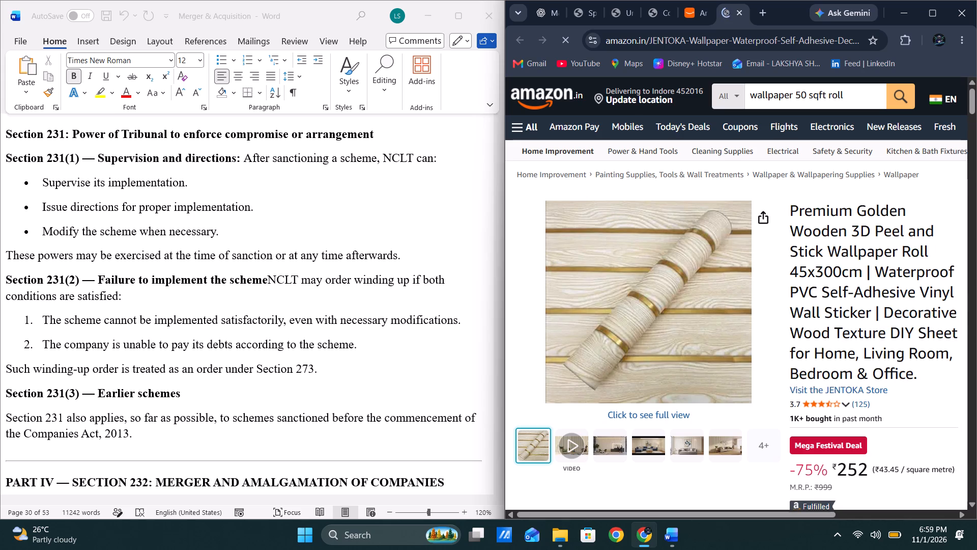
click(741, 13)
Examine the further wallpaper roll listings in the Amazon.in results, comparing designs and prices.
scroll(752, 167, down, 2)
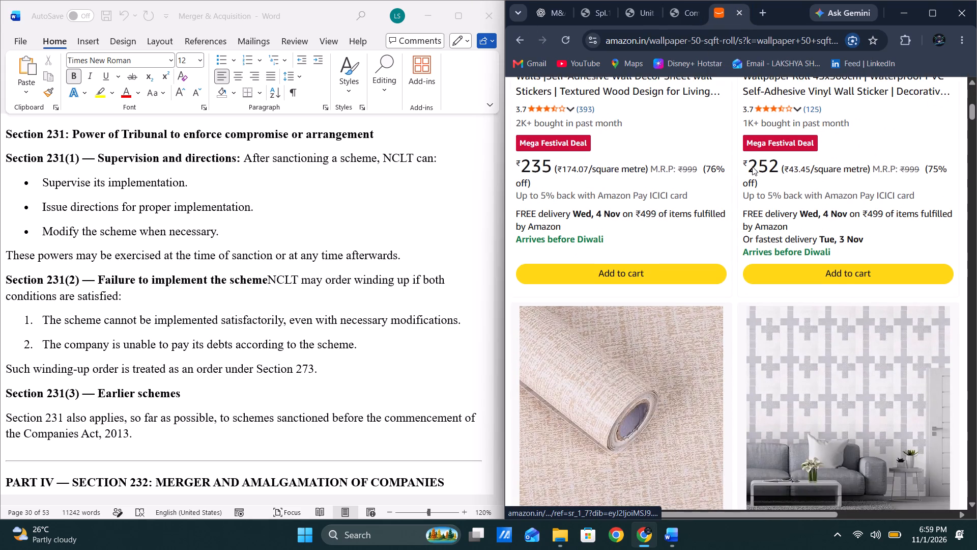
scroll(752, 167, down, 3)
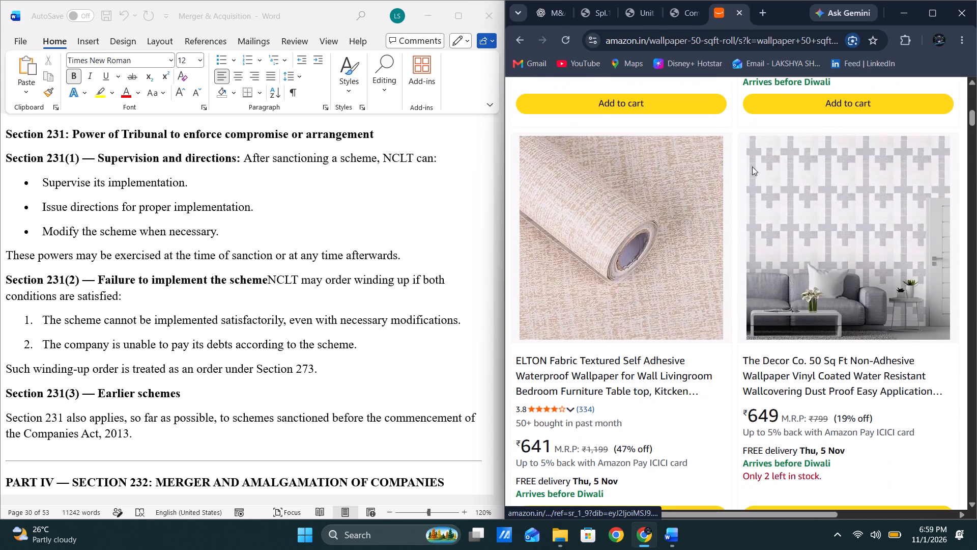
scroll(752, 167, down, 2)
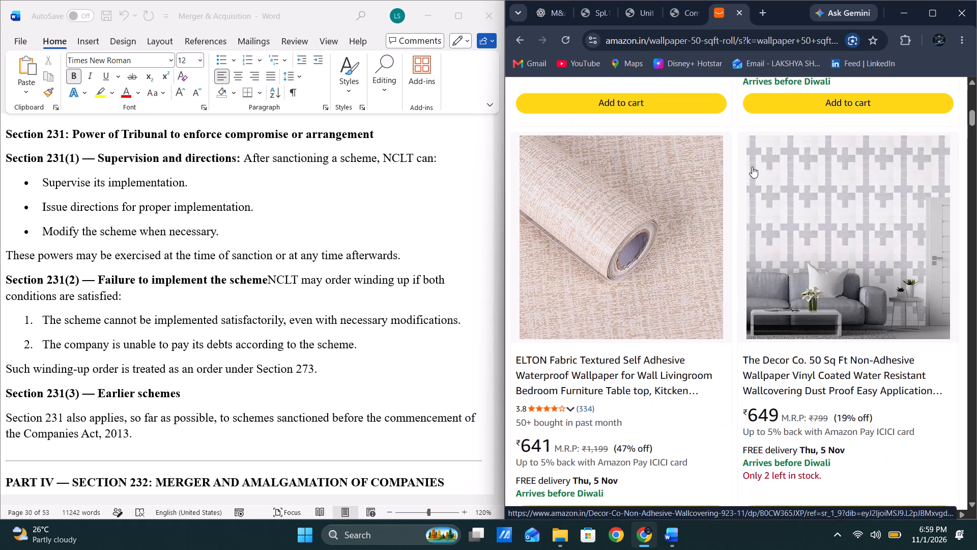
scroll(752, 167, down, 2)
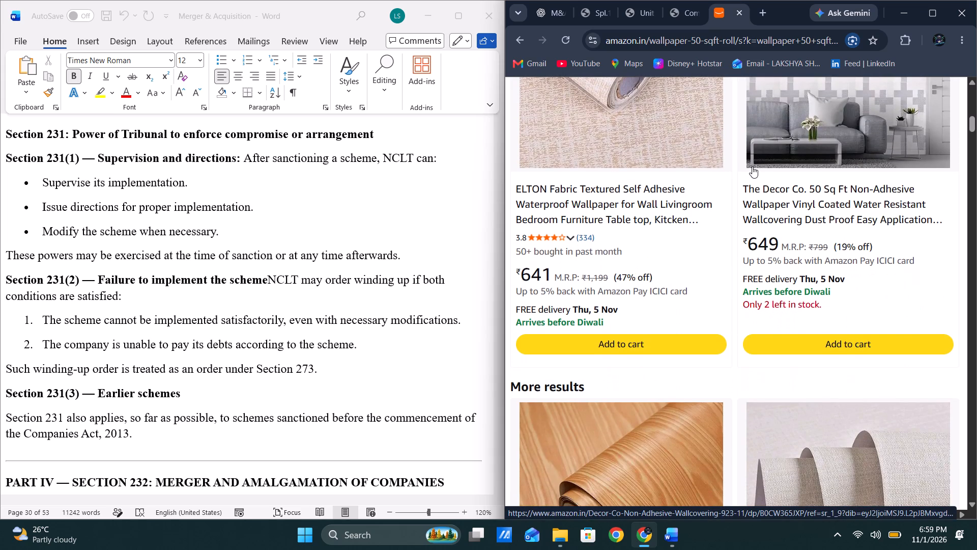
scroll(752, 167, down, 1)
scroll(752, 167, up, 1)
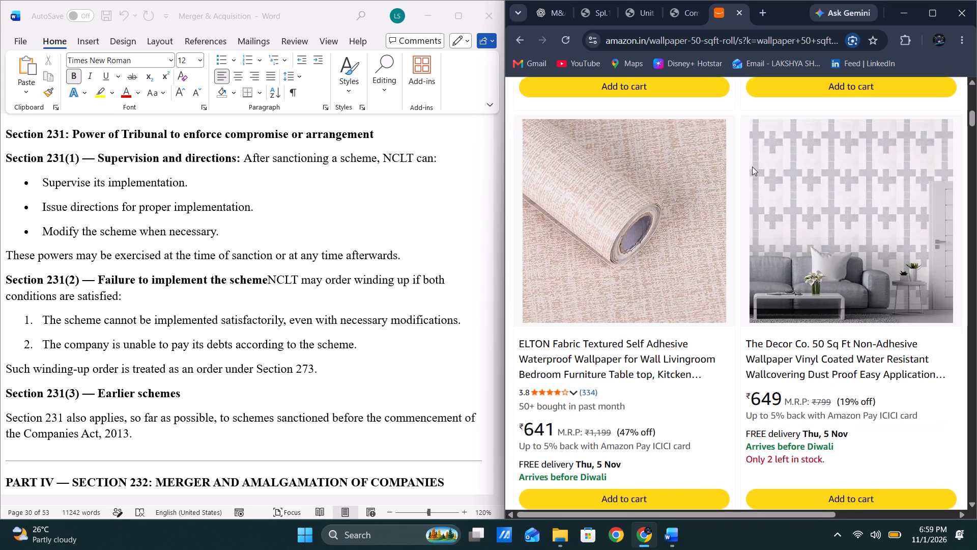
scroll(752, 167, up, 1)
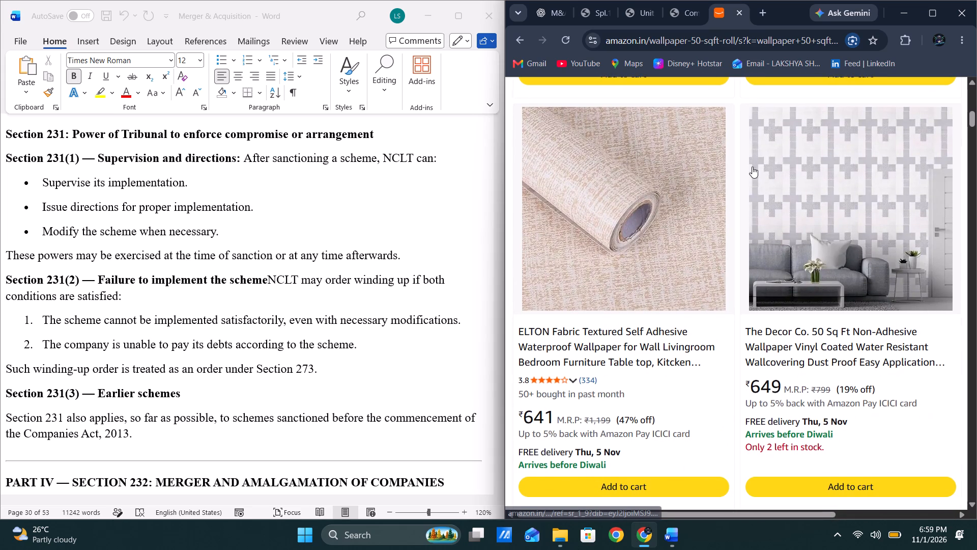
scroll(752, 167, down, 4)
scroll(752, 167, up, 2)
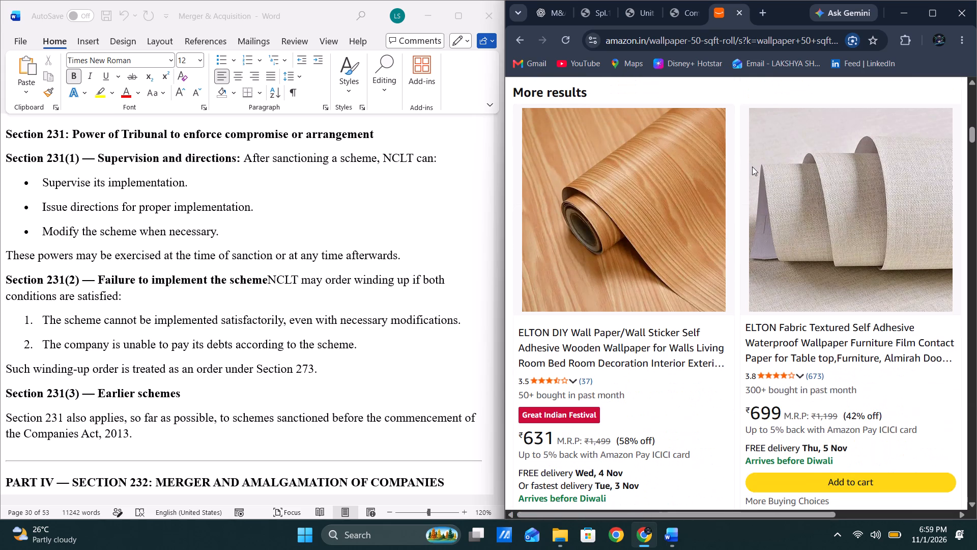
Replace the Amazon.in search with "wooden chatai" and look over the resulting listings.
scroll(752, 167, up, 8)
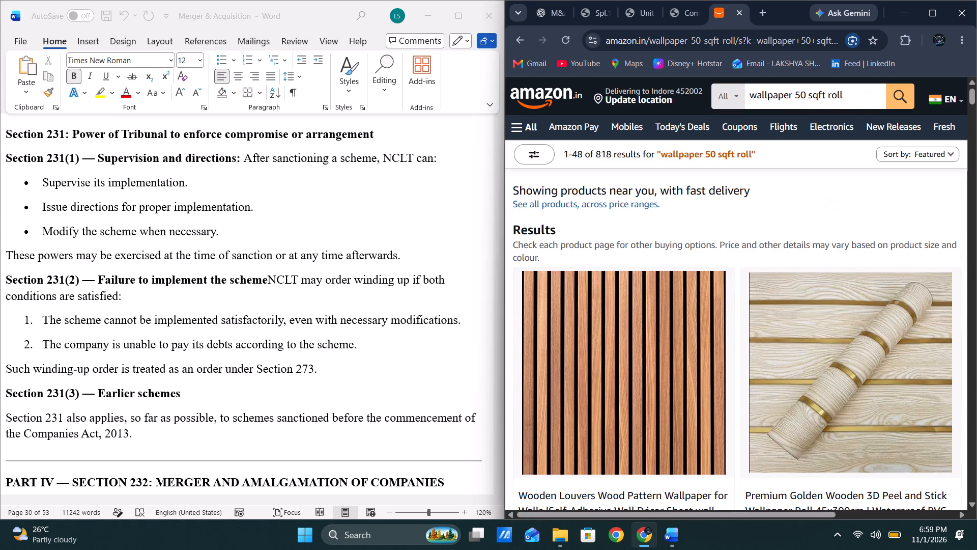
click(854, 96)
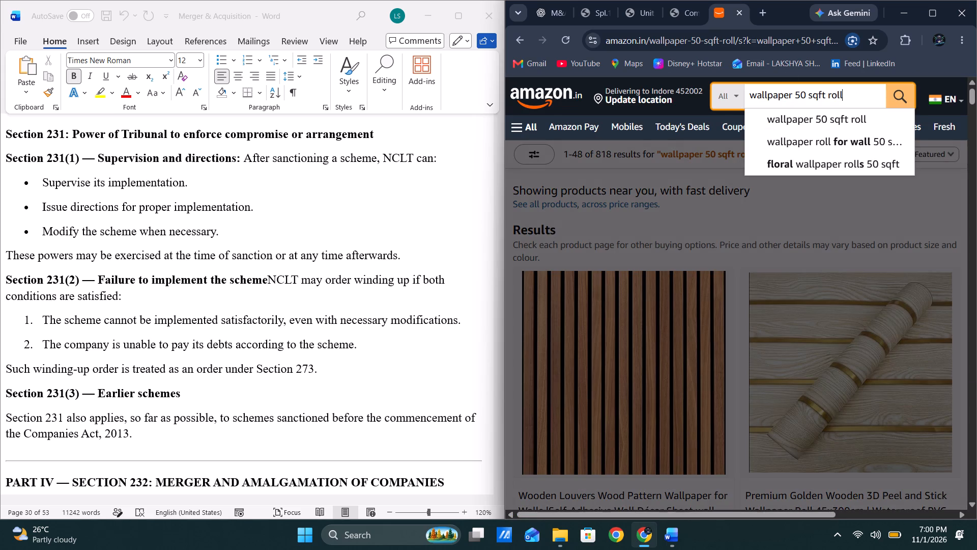
key(BackSpace)
key(BackSpace)
key(BackSpace)
key(BackSpace)
key(BackSpace)
key(BackSpace)
key(BackSpace)
key(BackSpace)
key(BackSpace)
key(BackSpace)
key(BackSpace)
key(BackSpace)
key(BackSpace)
key(BackSpace)
key(BackSpace)
key(BackSpace)
key(BackSpace)
key(BackSpace)
key(BackSpace)
key(BackSpace)
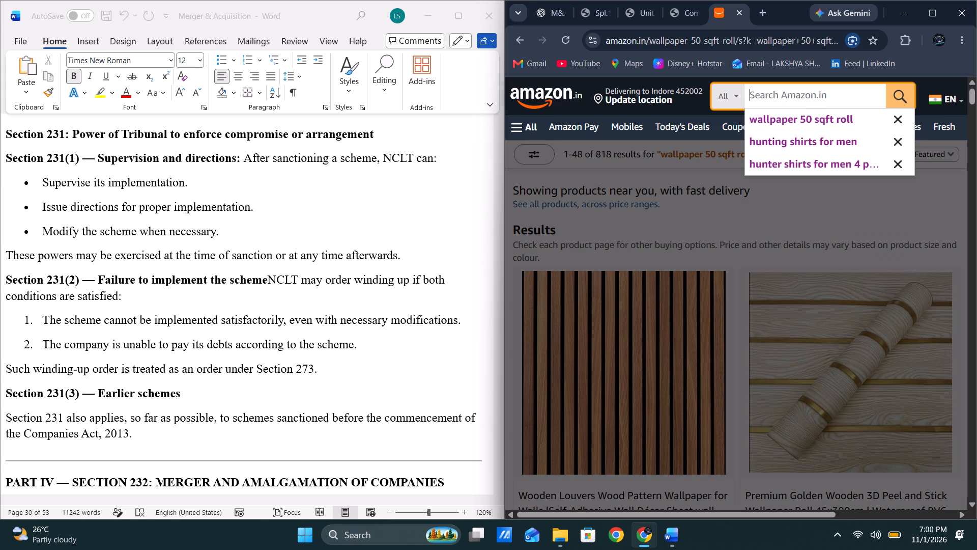
key(w)
text(oode)
text(n)
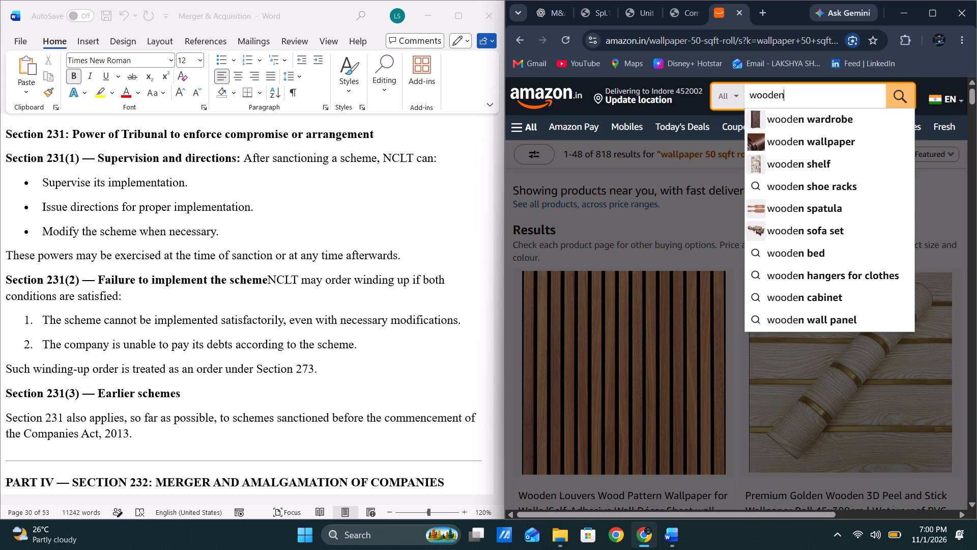
key(space)
text(cha)
text(ta)
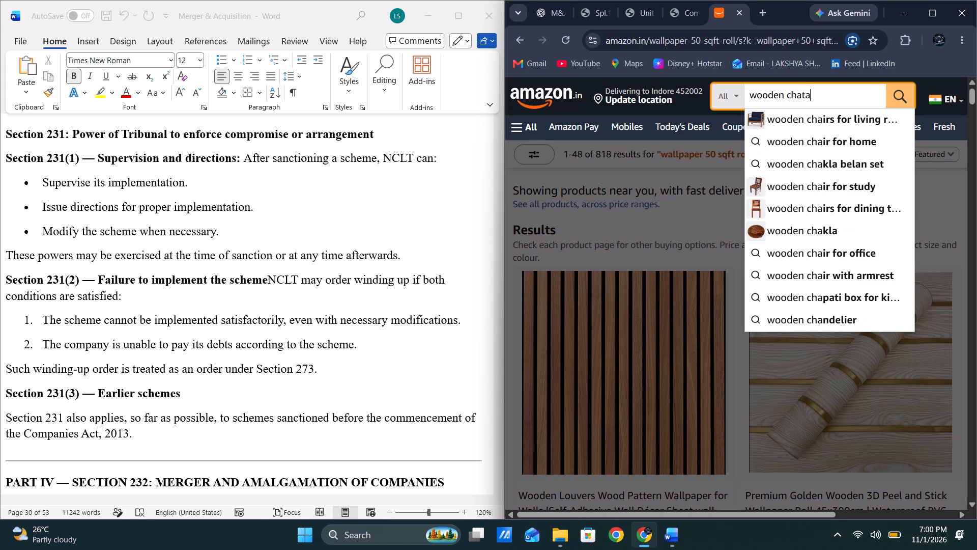
key(Down)
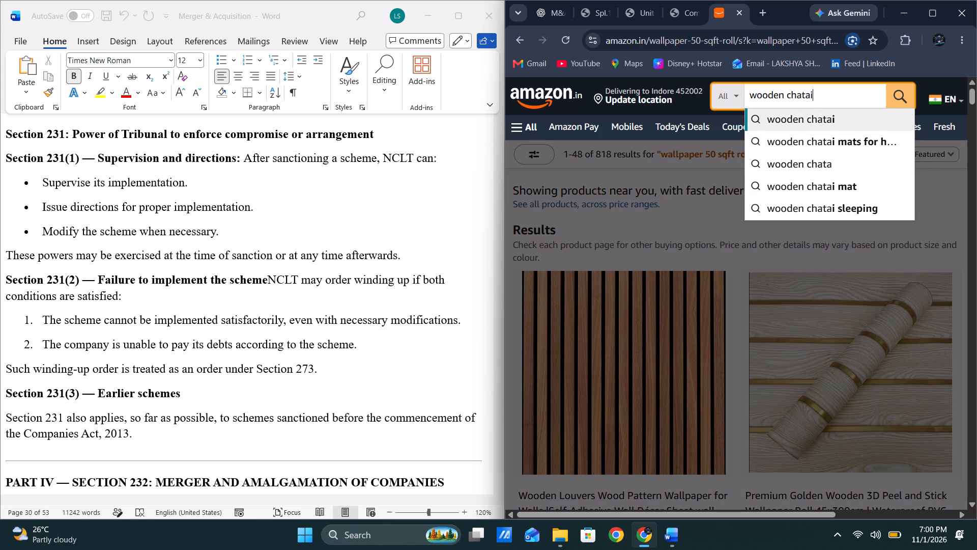
key(space)
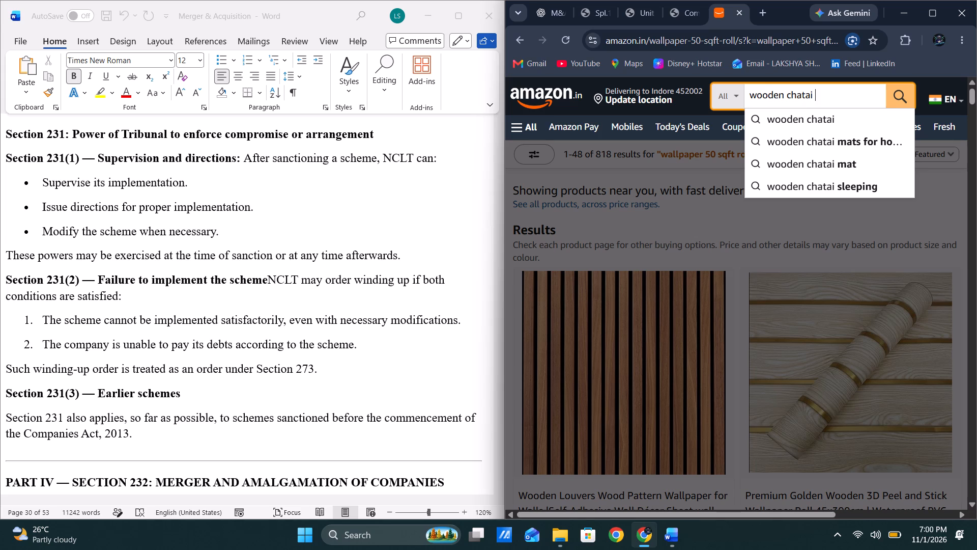
key(Return)
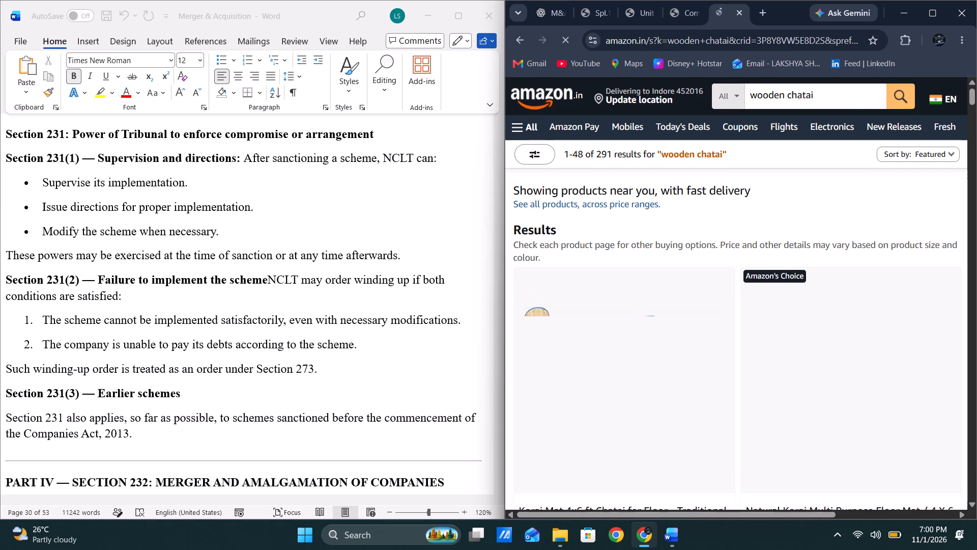
scroll(780, 249, down, 1)
scroll(856, 282, down, 6)
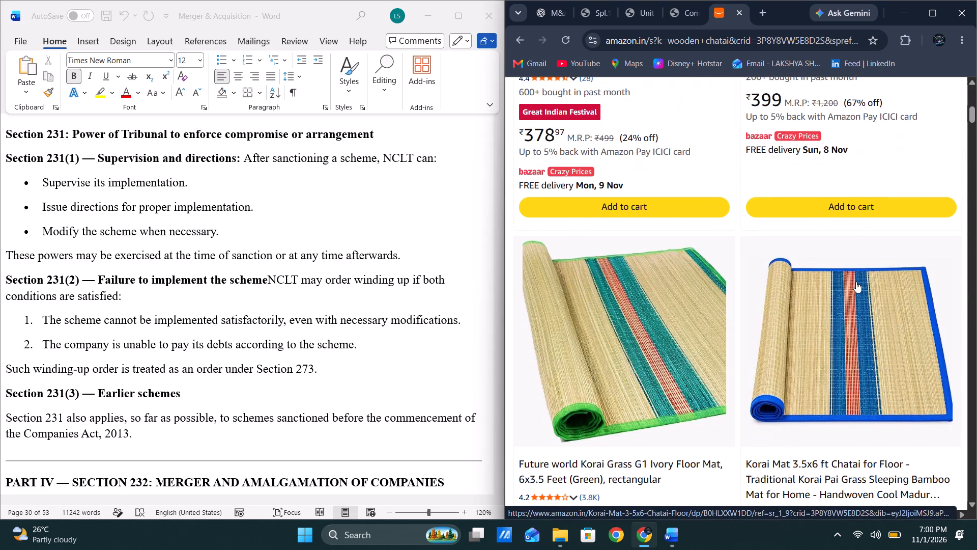
Extend the Amazon.in search to "wooden chatai mat" and look over the resulting listings.
scroll(856, 282, up, 9)
click(839, 93)
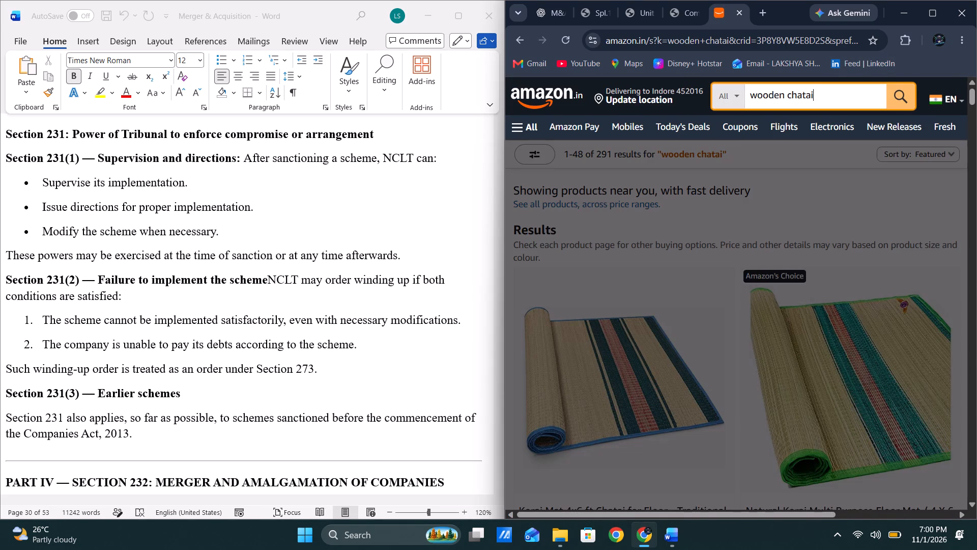
key(space)
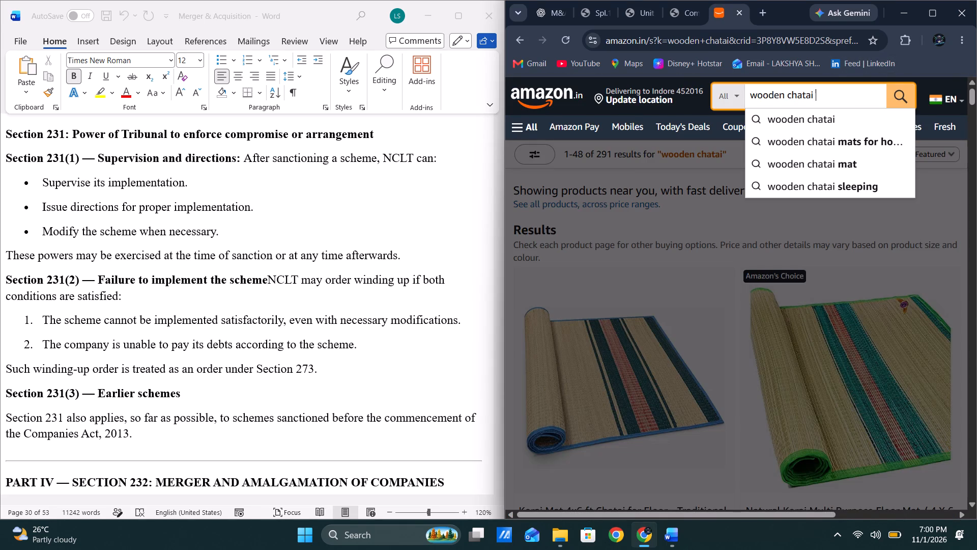
text(mat)
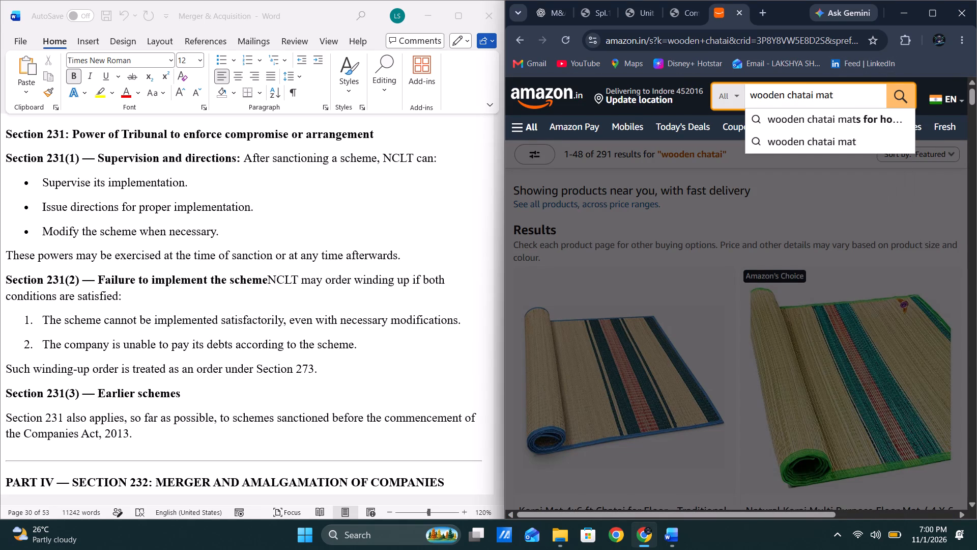
key(Return)
scroll(749, 221, down, 1)
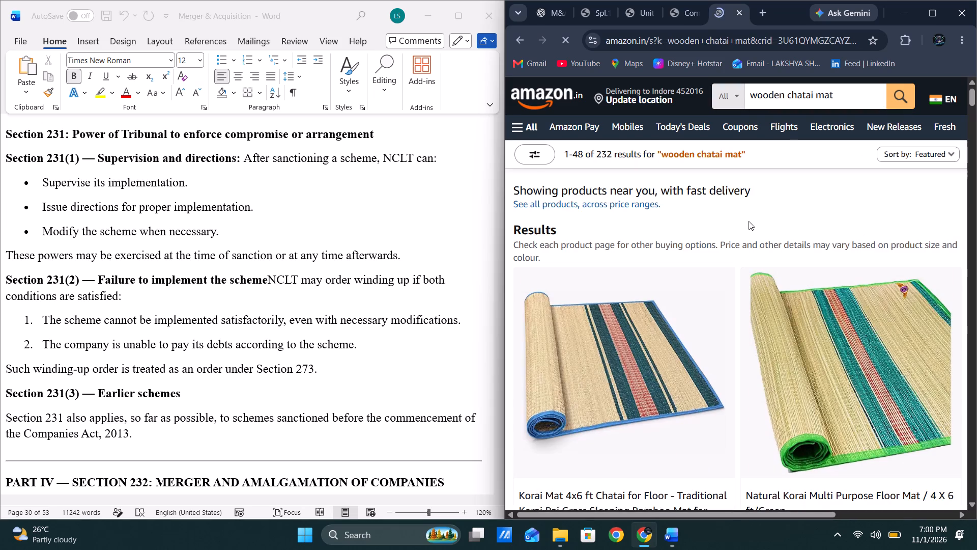
scroll(749, 221, down, 11)
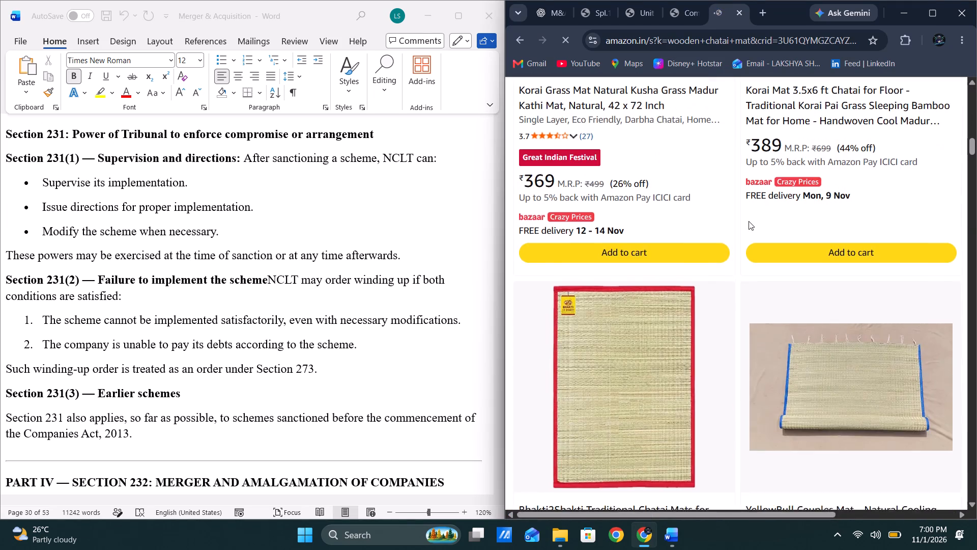
scroll(749, 221, right, 1)
Change the Amazon.in search to the suggested "wooden mat for floor" and look over the resulting listings.
scroll(749, 221, up, 8)
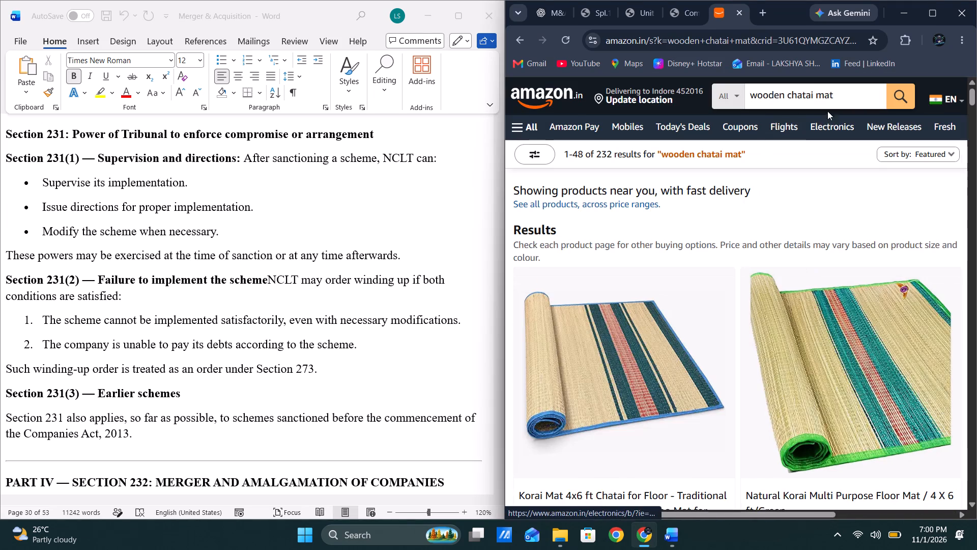
click(814, 94)
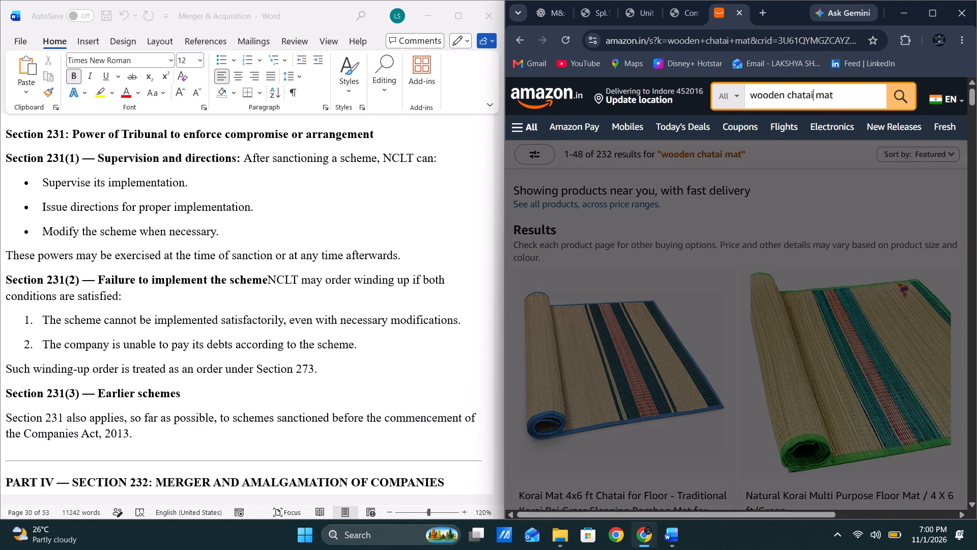
key(Right)
key(Right)
key(Right)
key(Right)
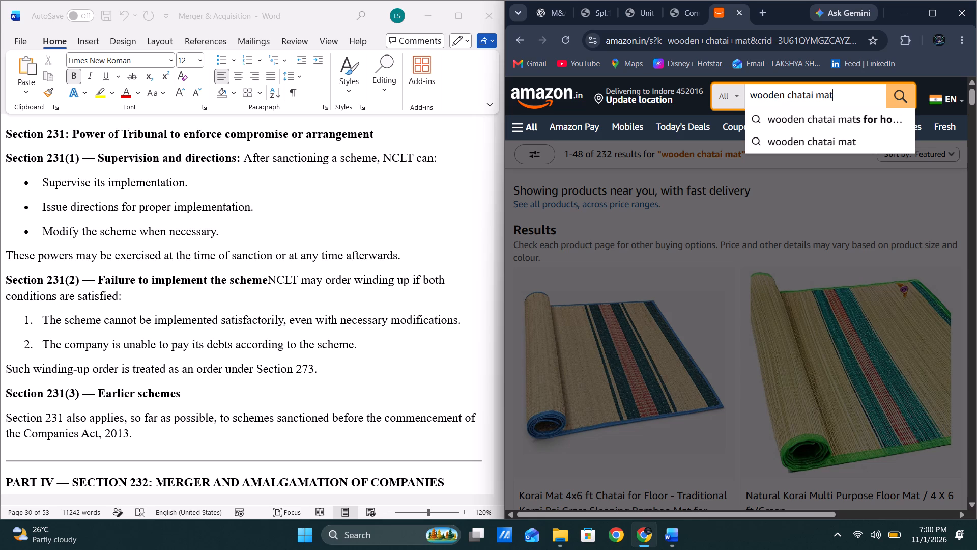
key(BackSpace)
key(BackSpace)
key(BackSpace)
key(BackSpace)
key(BackSpace)
key(BackSpace)
key(BackSpace)
key(BackSpace)
key(BackSpace)
key(BackSpace)
text(mat)
key(space)
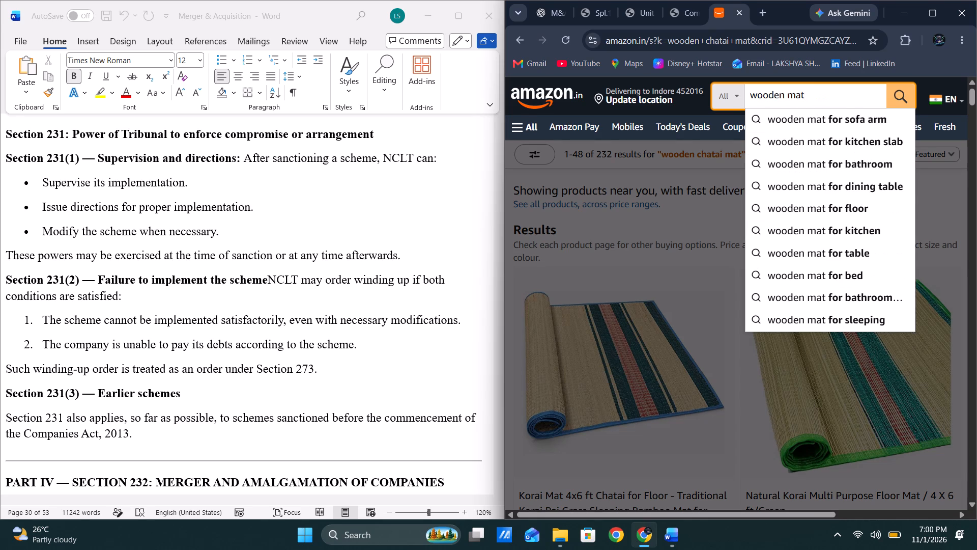
text(for)
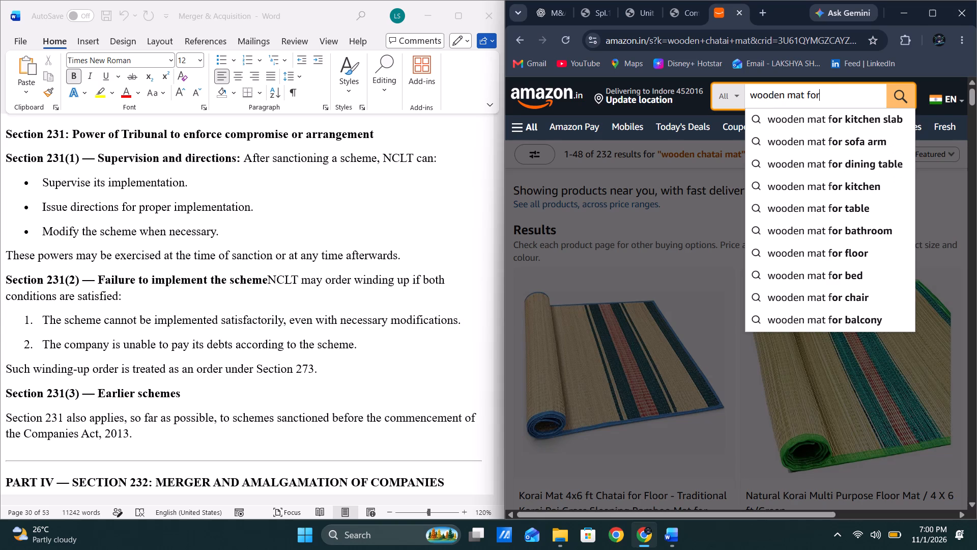
key(space)
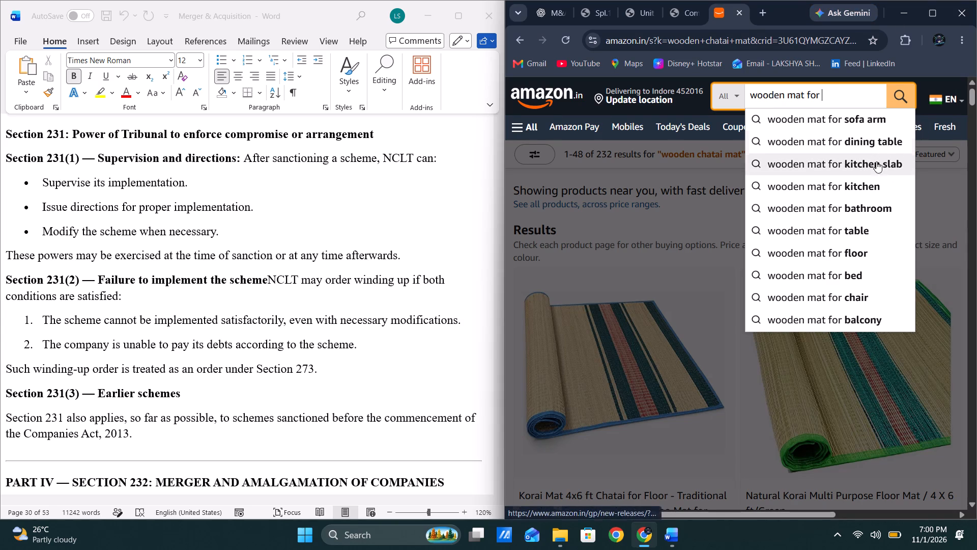
click(865, 249)
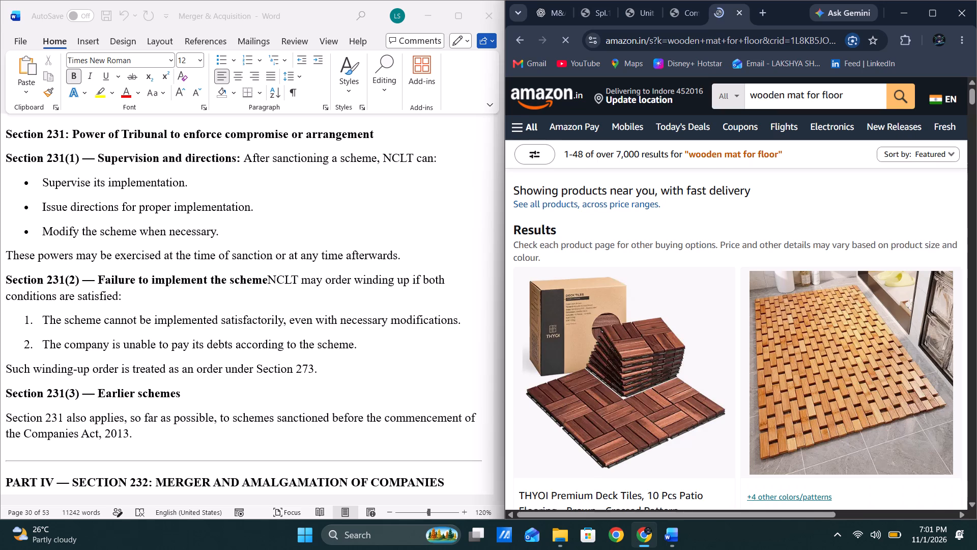
scroll(806, 242, down, 6)
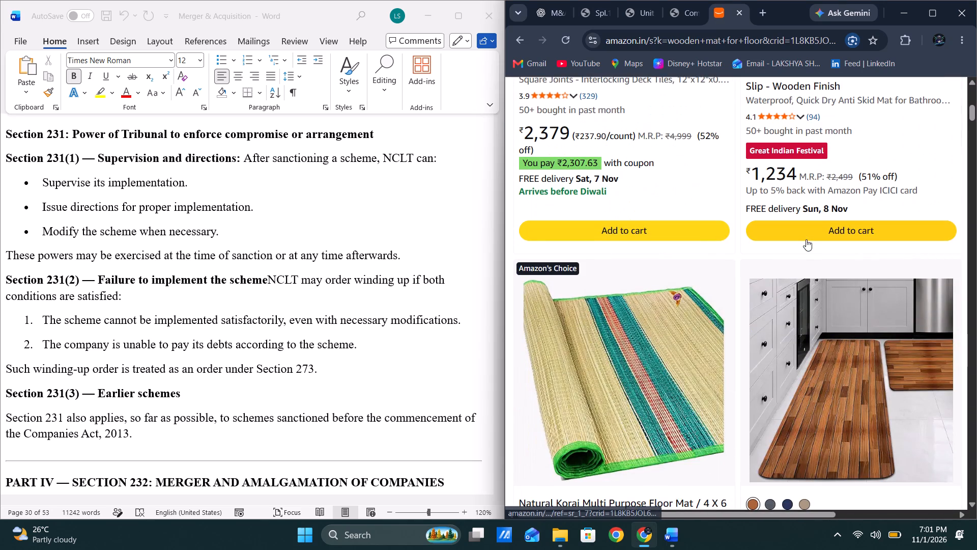
Examine the "wooden mat for floor" listings, comparing designs and prices of the korai, kitchen and interlocking mats and deck tiles.
scroll(806, 239, down, 5)
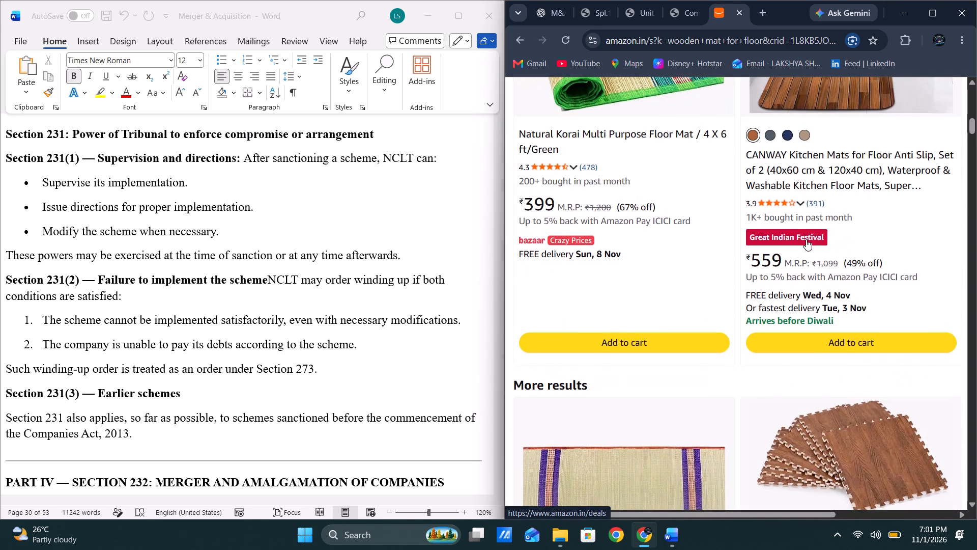
scroll(806, 239, down, 2)
scroll(806, 239, up, 3)
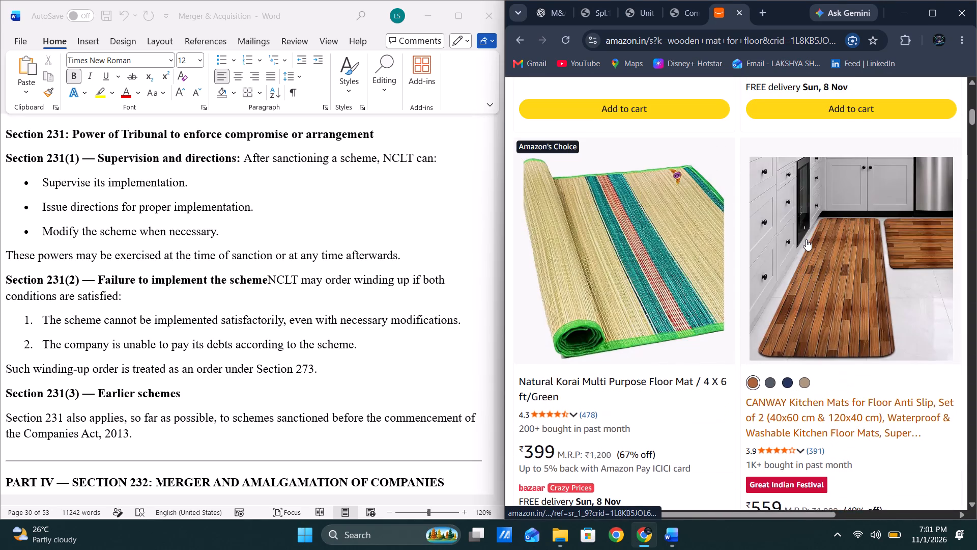
scroll(806, 239, down, 3)
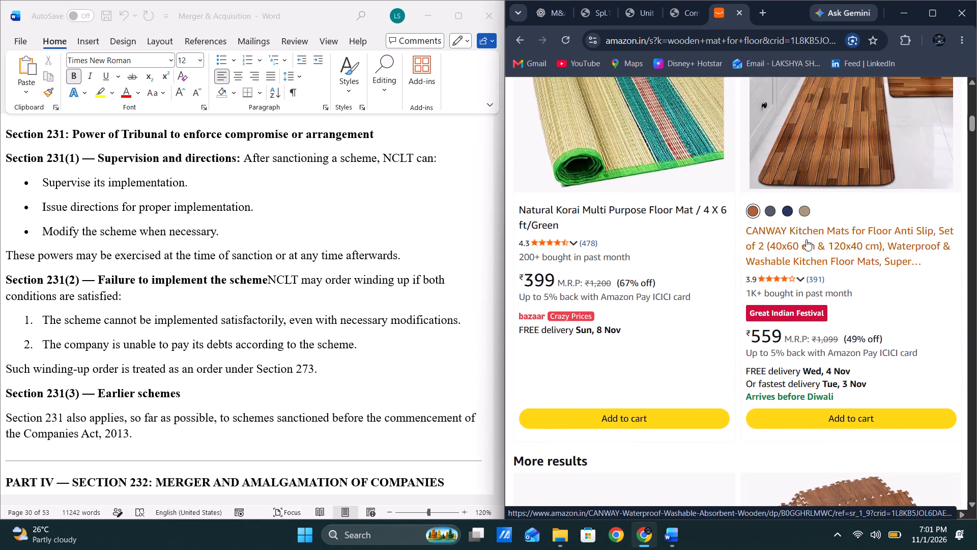
scroll(806, 239, down, 9)
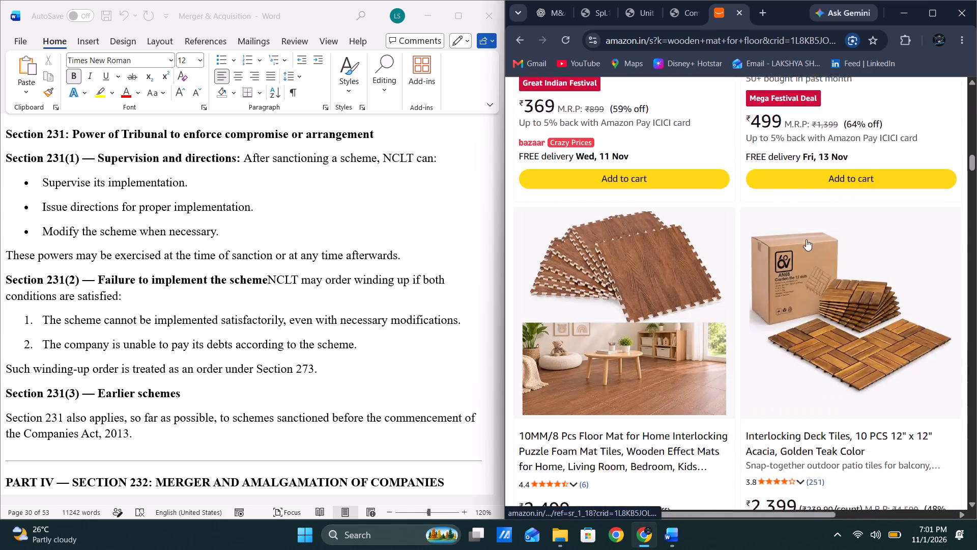
scroll(806, 239, down, 5)
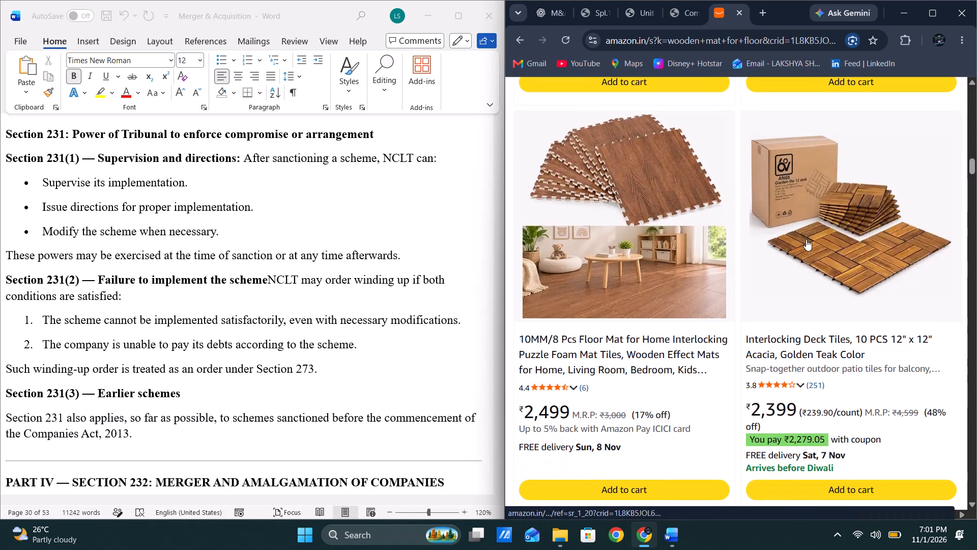
scroll(806, 239, down, 4)
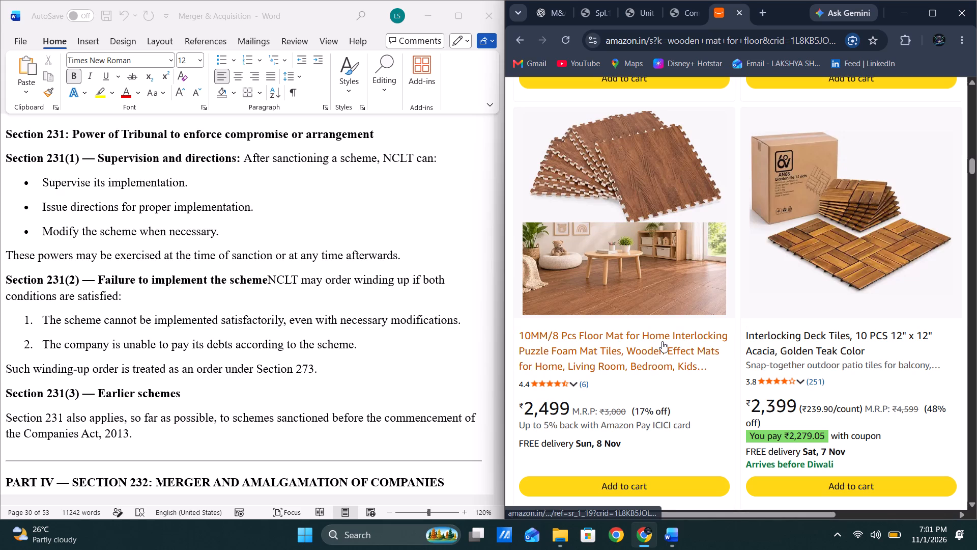
scroll(662, 341, down, 3)
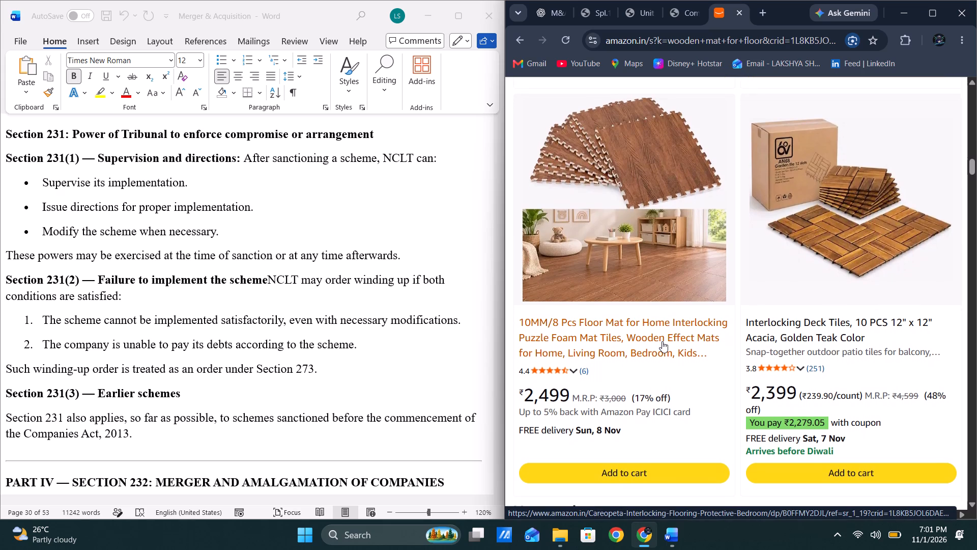
Look through the further wooden floor mat results, comparing the bamboo, chatai, PVC flooring and puzzle foam options.
scroll(662, 341, down, 4)
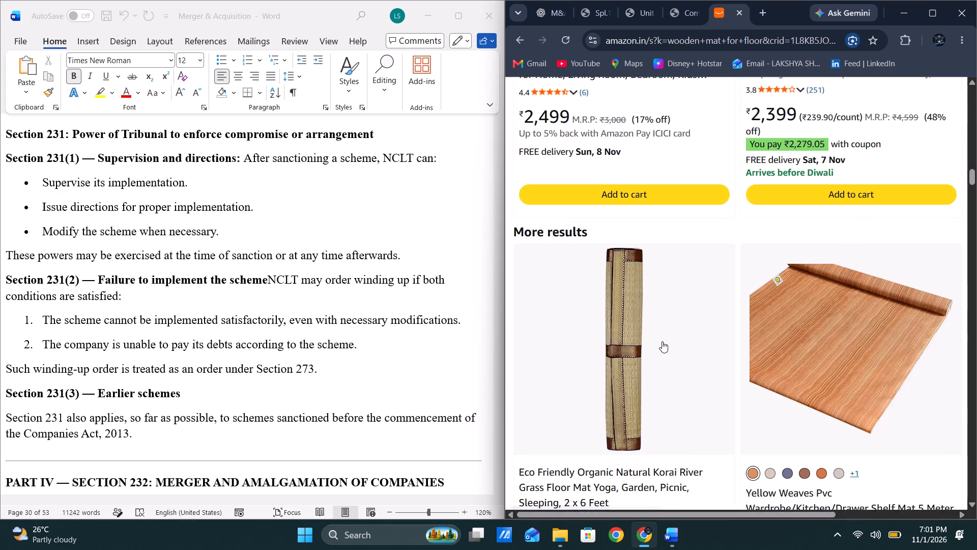
scroll(662, 341, down, 4)
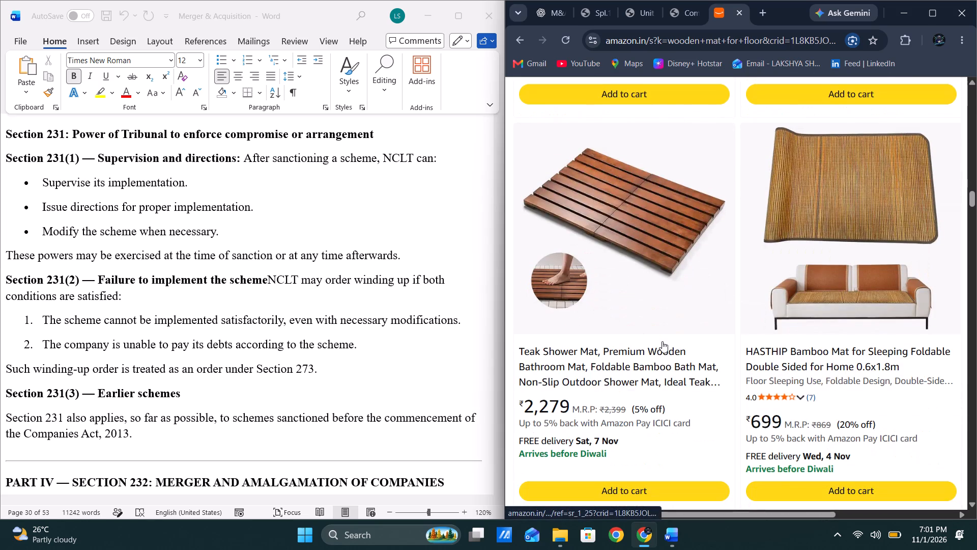
scroll(662, 341, down, 5)
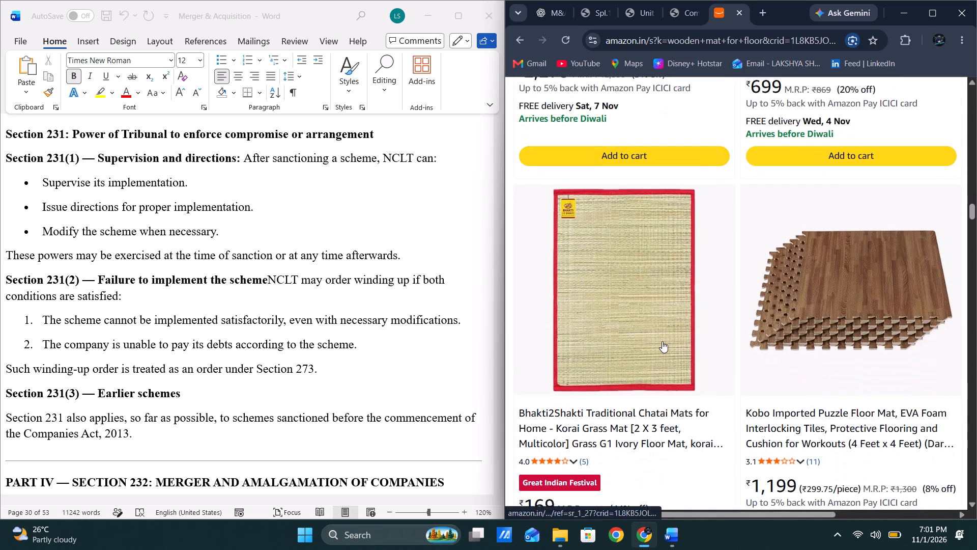
scroll(662, 341, down, 1)
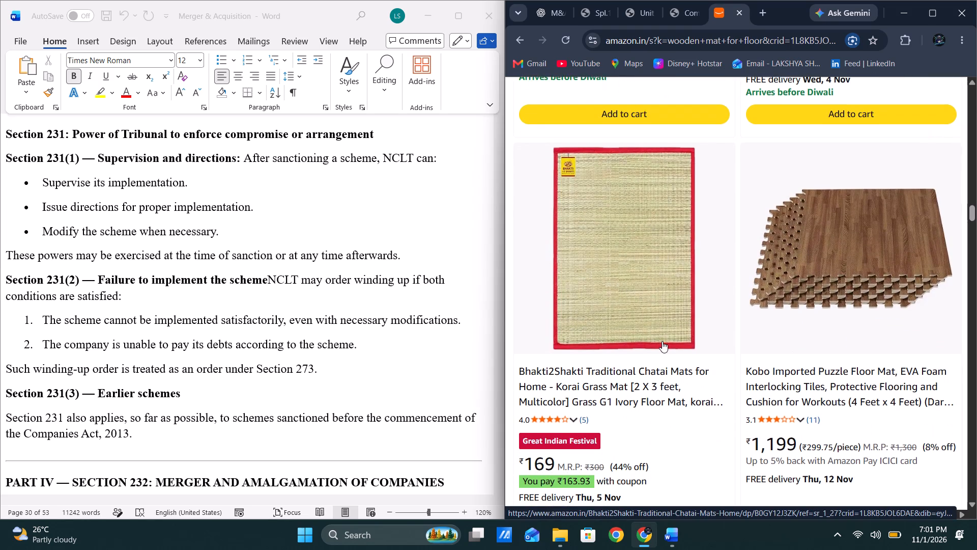
scroll(662, 341, down, 5)
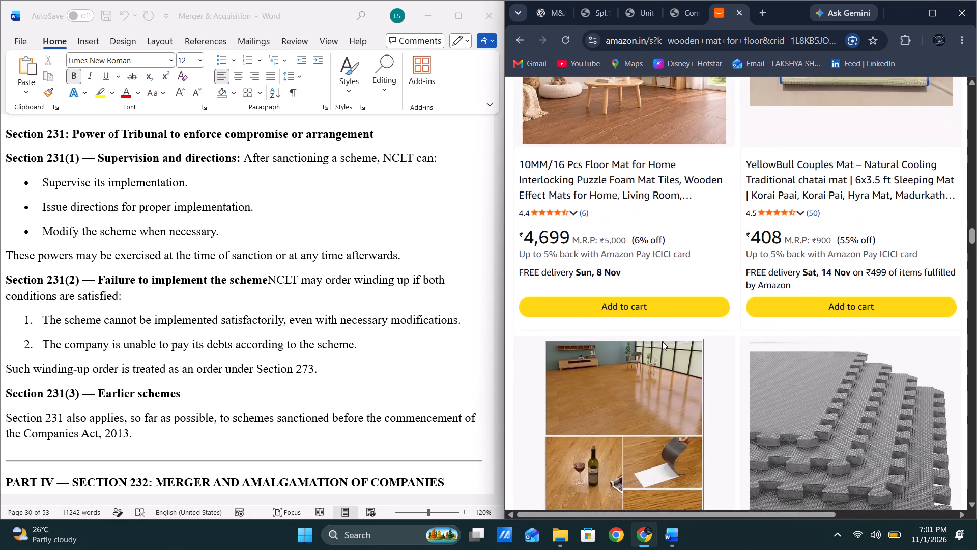
scroll(662, 341, down, 3)
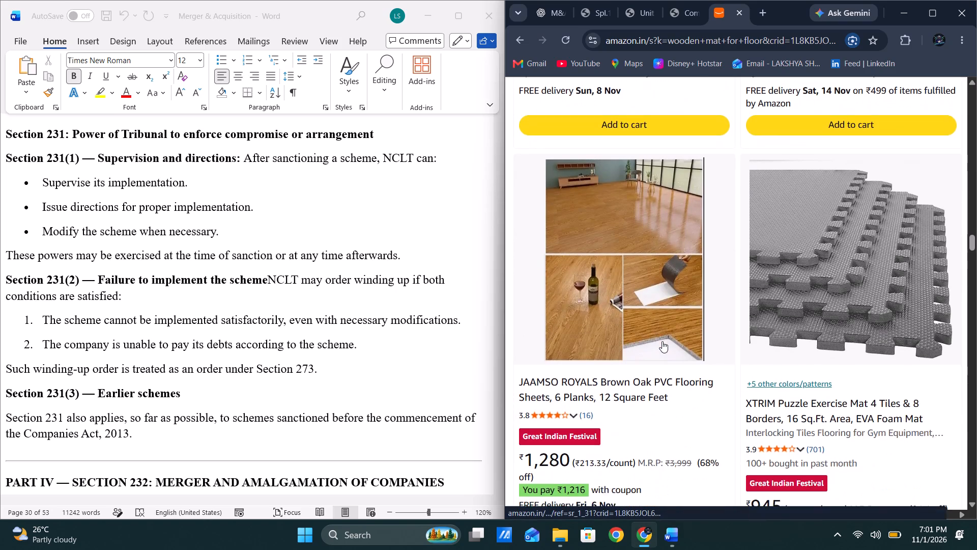
scroll(662, 341, down, 6)
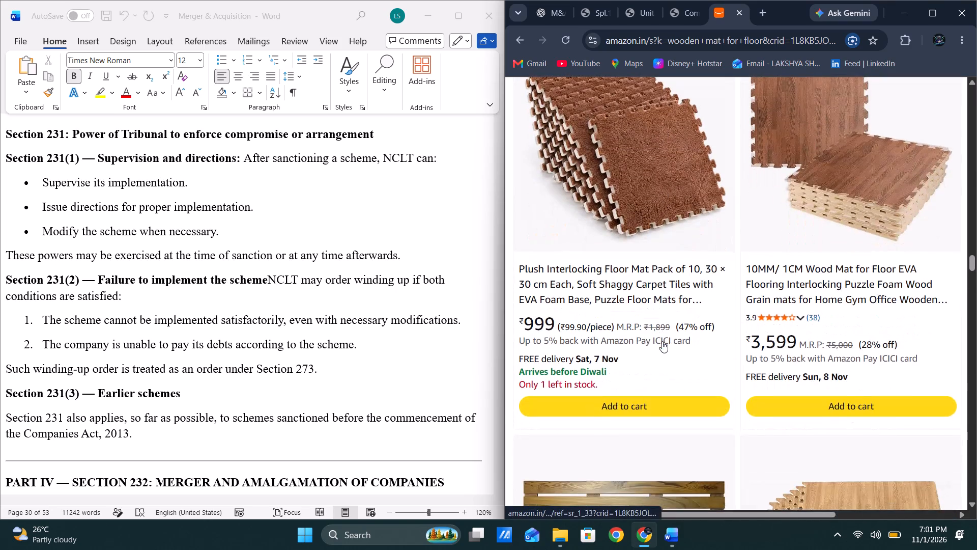
scroll(662, 341, down, 5)
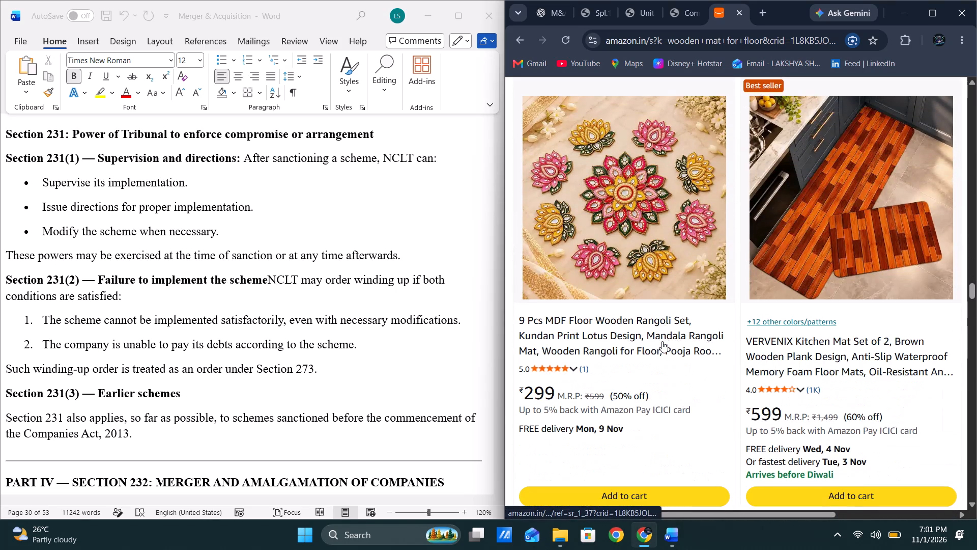
Continue through the floor mat results, comparing the plank-design kitchen mats, anti-skid grippers and wooden-texture vinyl rolls.
scroll(662, 341, down, 2)
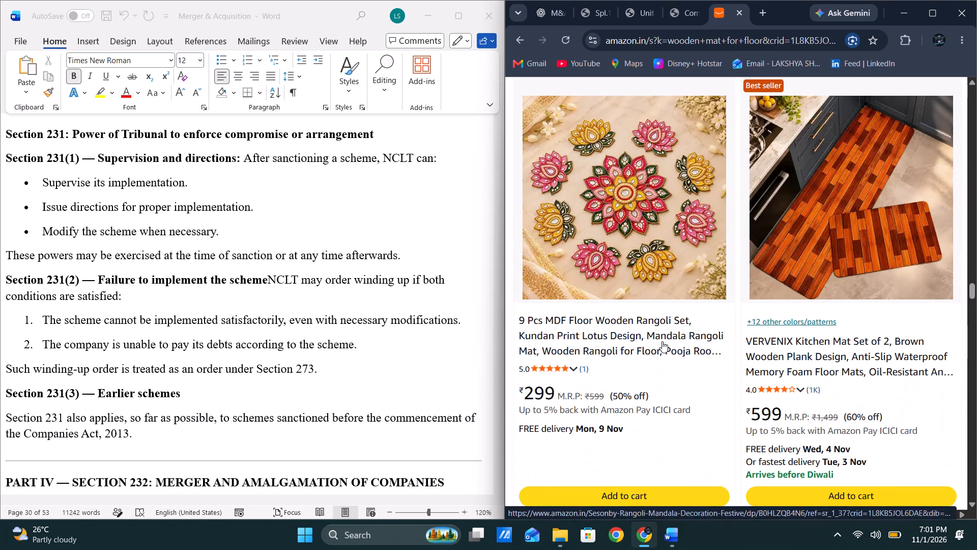
scroll(662, 341, down, 3)
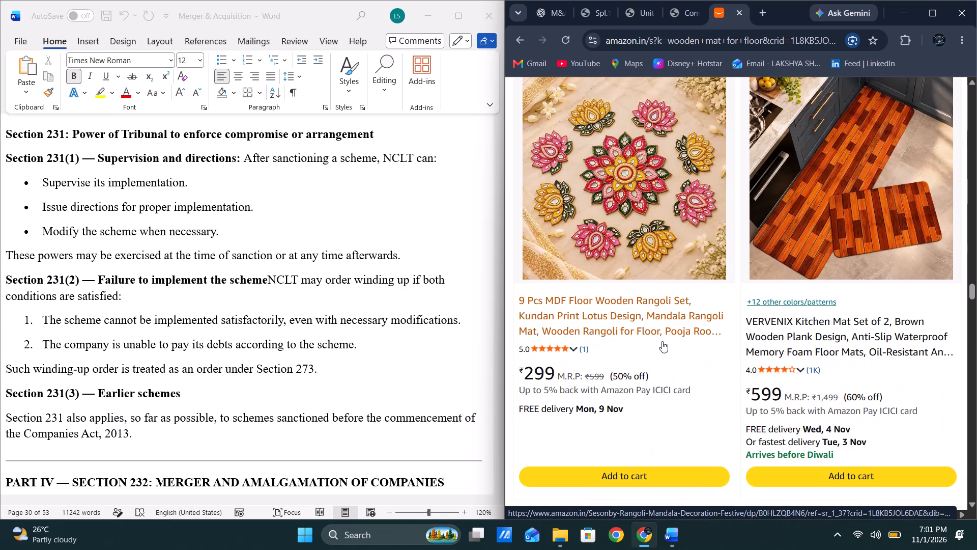
scroll(662, 341, down, 3)
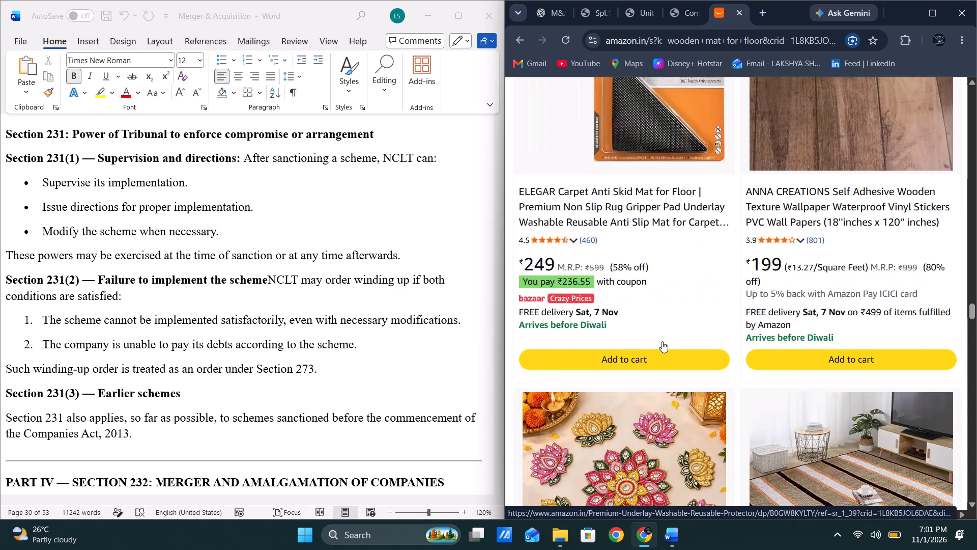
scroll(662, 341, down, 1)
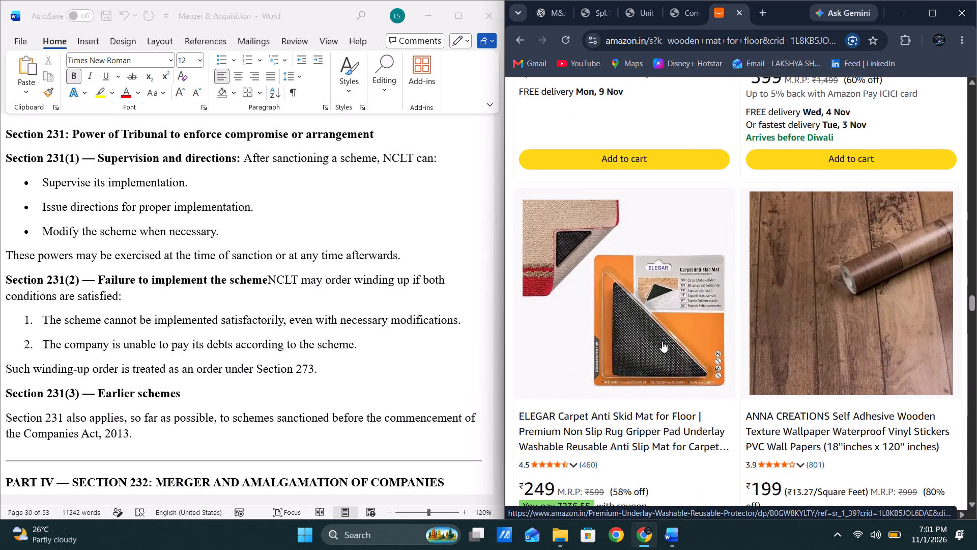
scroll(662, 341, down, 2)
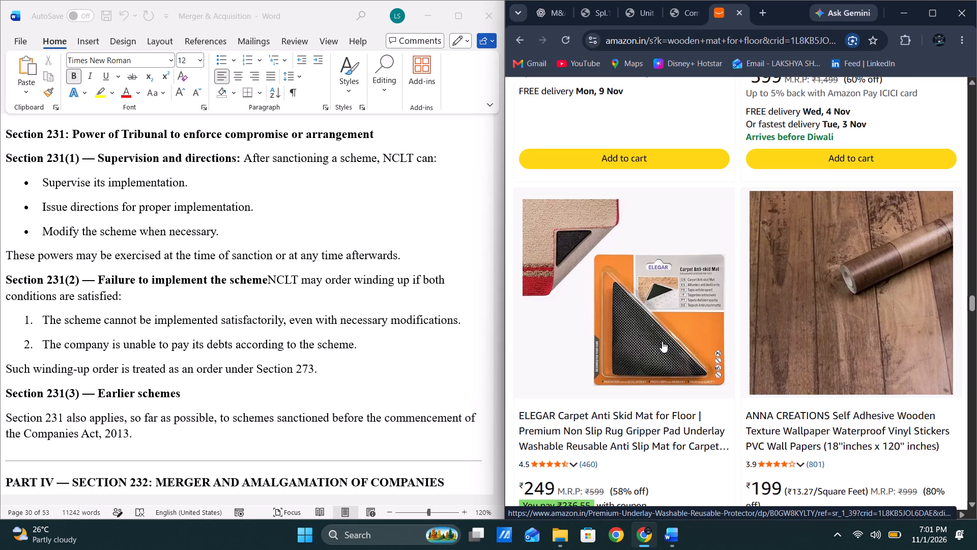
scroll(662, 341, down, 3)
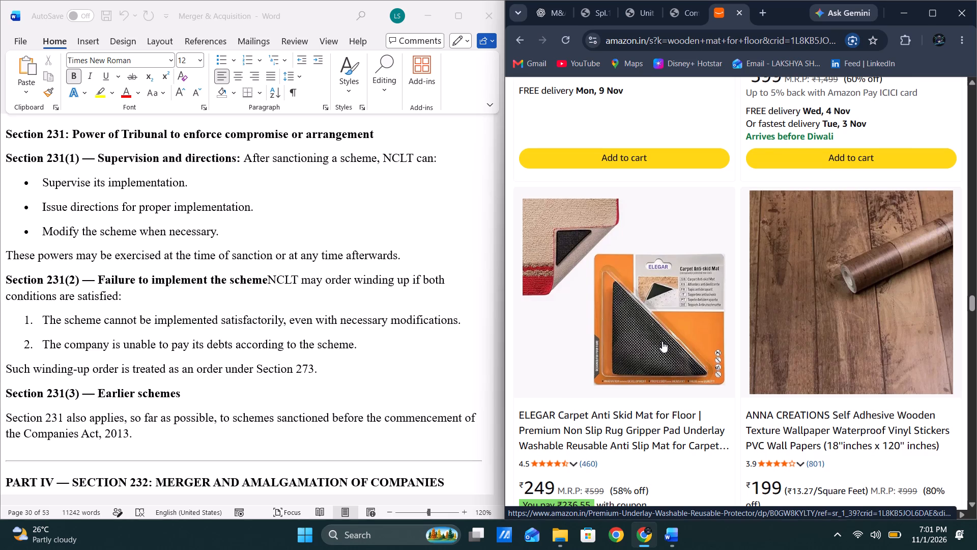
scroll(662, 341, down, 1)
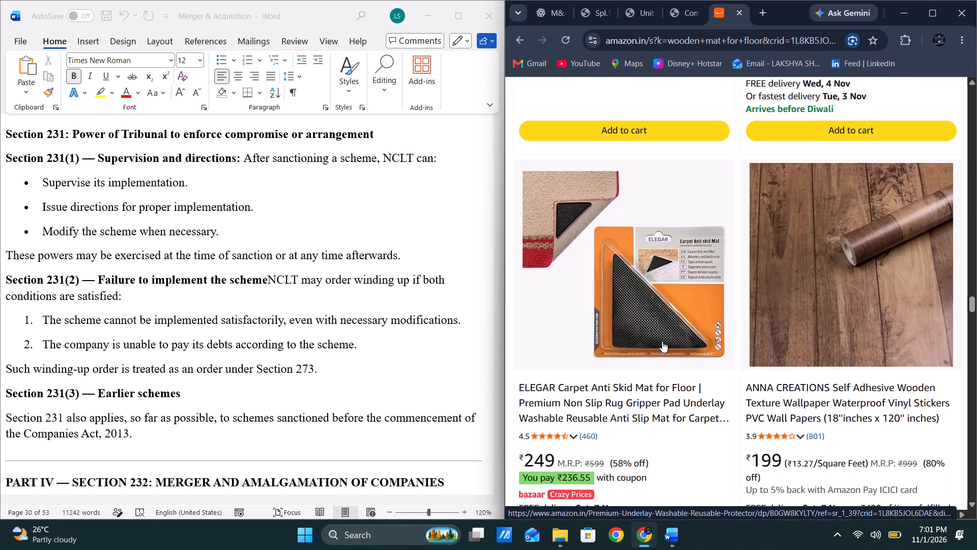
scroll(662, 341, down, 2)
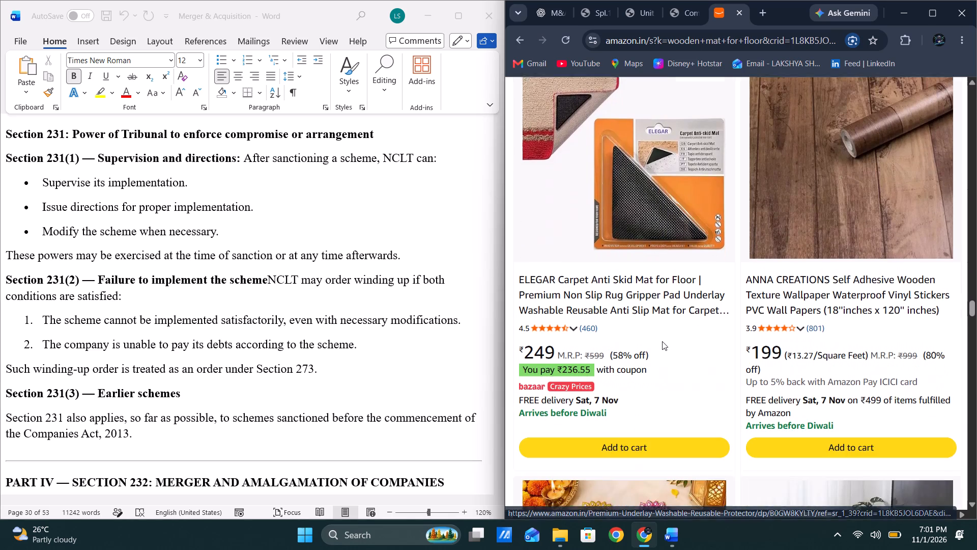
scroll(662, 341, down, 3)
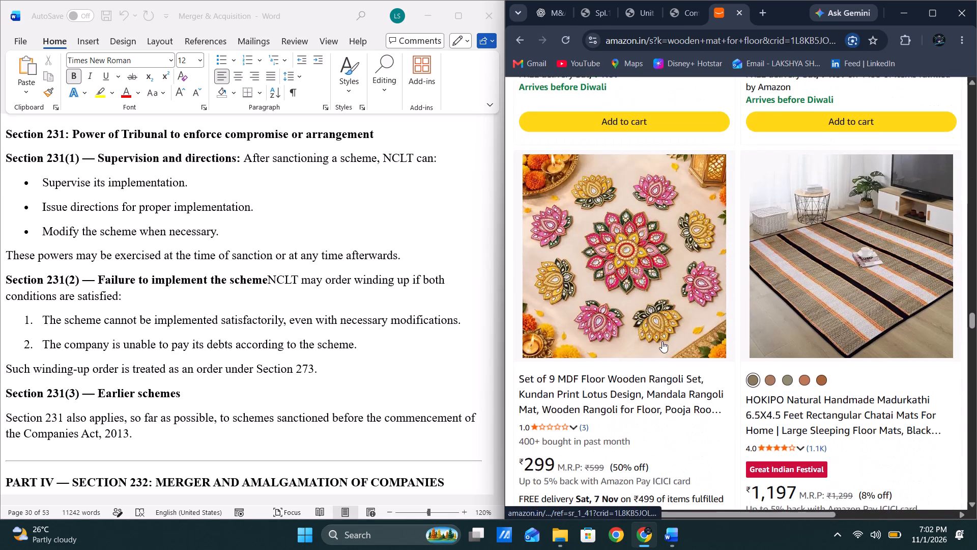
Look through further "wooden mat for floor" results, comparing the rangoli sets, peel-and-stick flooring, puzzle tiles, vinyl sheet and anti-slip kitchen mats.
scroll(662, 341, down, 4)
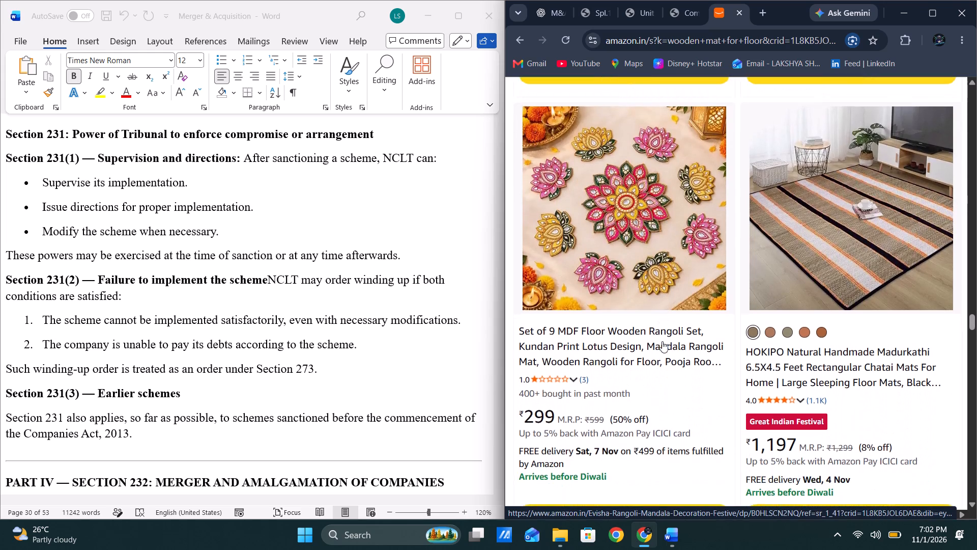
scroll(662, 341, down, 4)
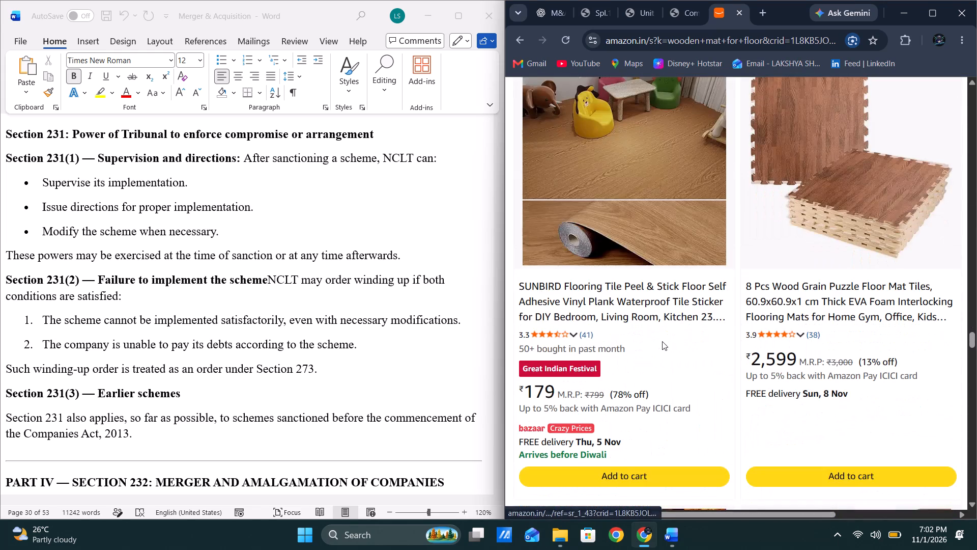
scroll(662, 341, down, 4)
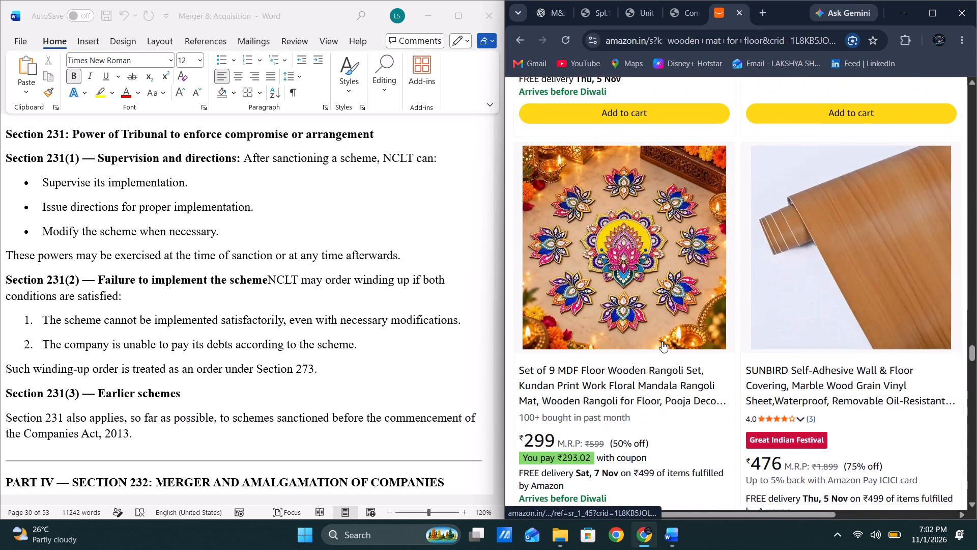
scroll(662, 341, down, 1)
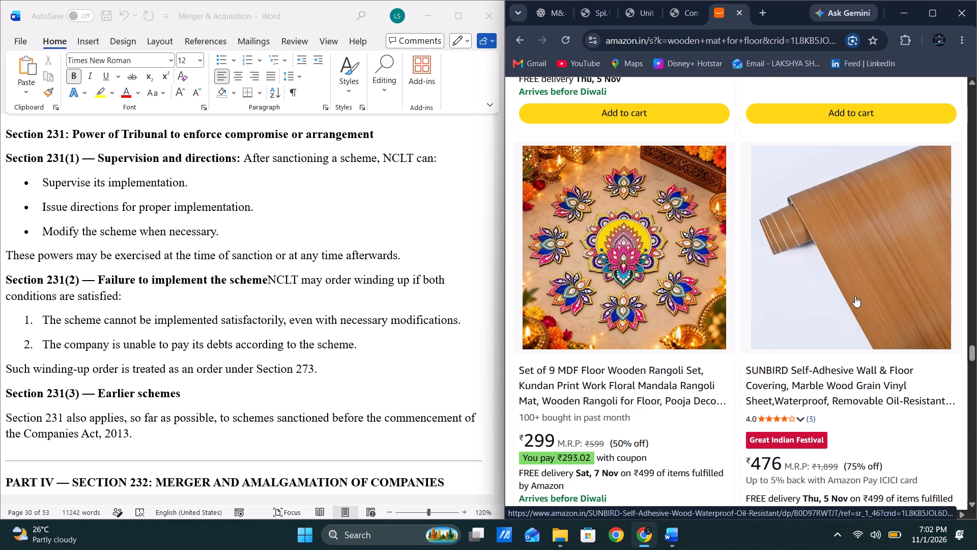
scroll(855, 296, down, 3)
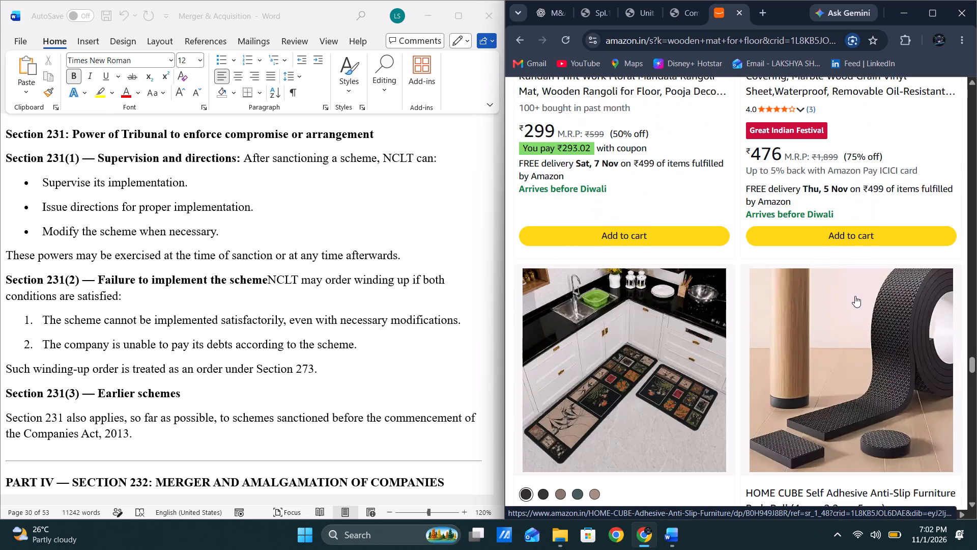
scroll(855, 296, down, 1)
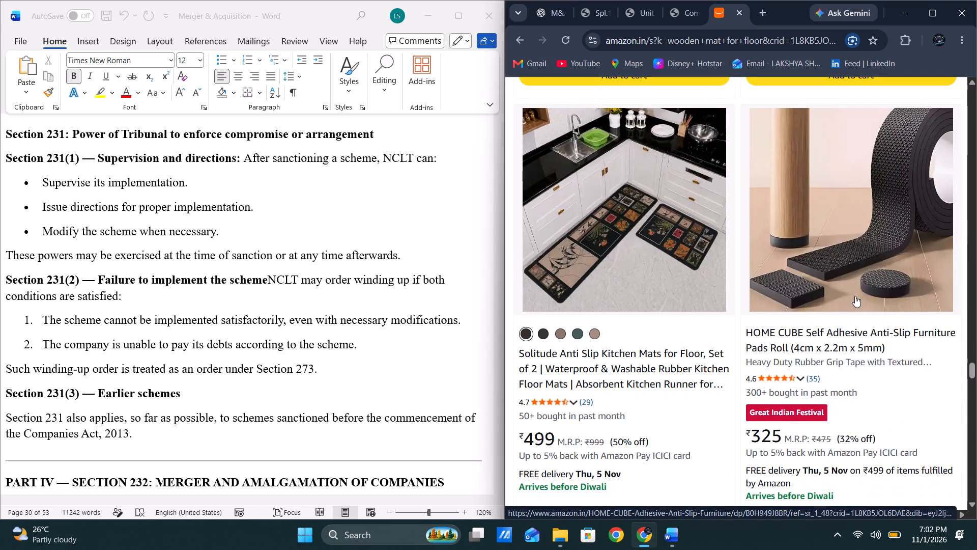
scroll(855, 296, down, 2)
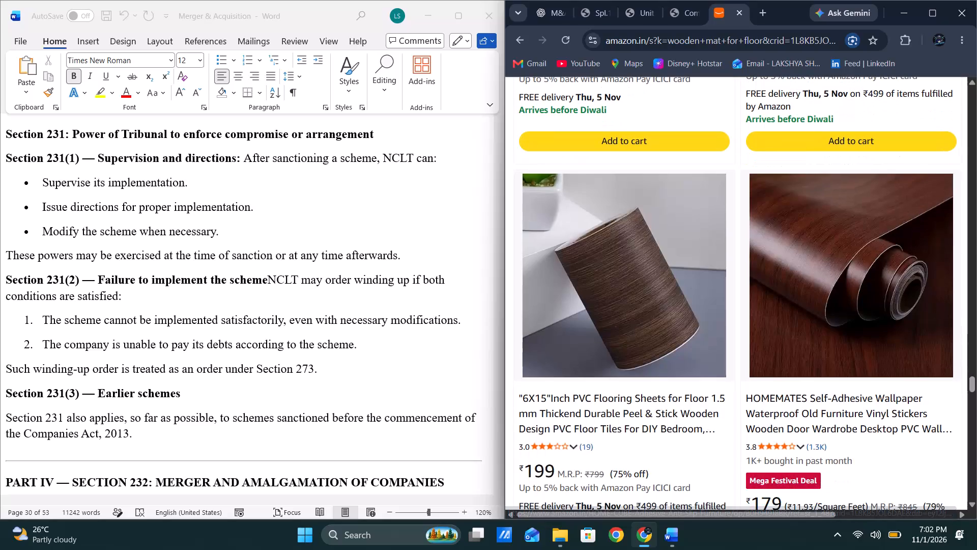
Examine the 6x15 inch PVC flooring sheets and the HOMEMATES self-adhesive wood-look wallpaper listings.
scroll(855, 296, down, 10)
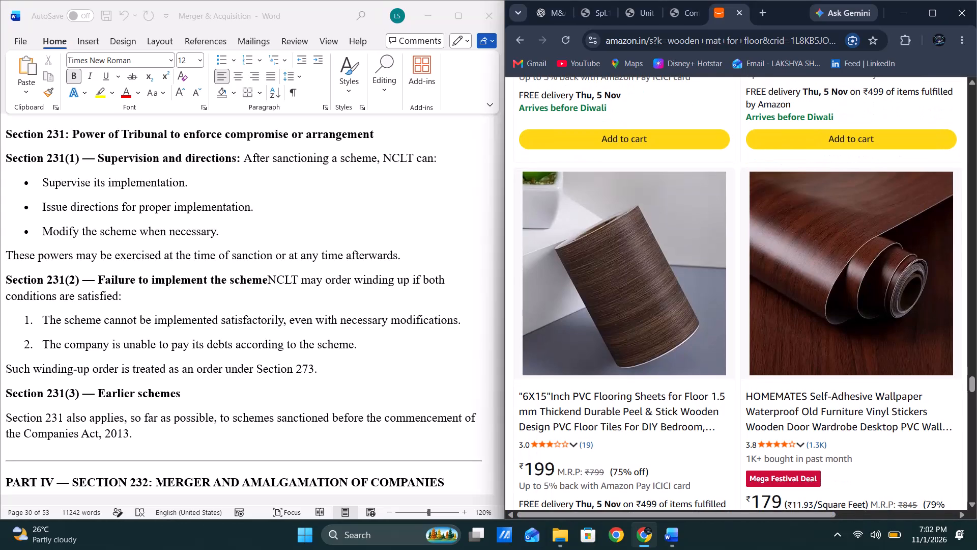
scroll(855, 296, down, 1)
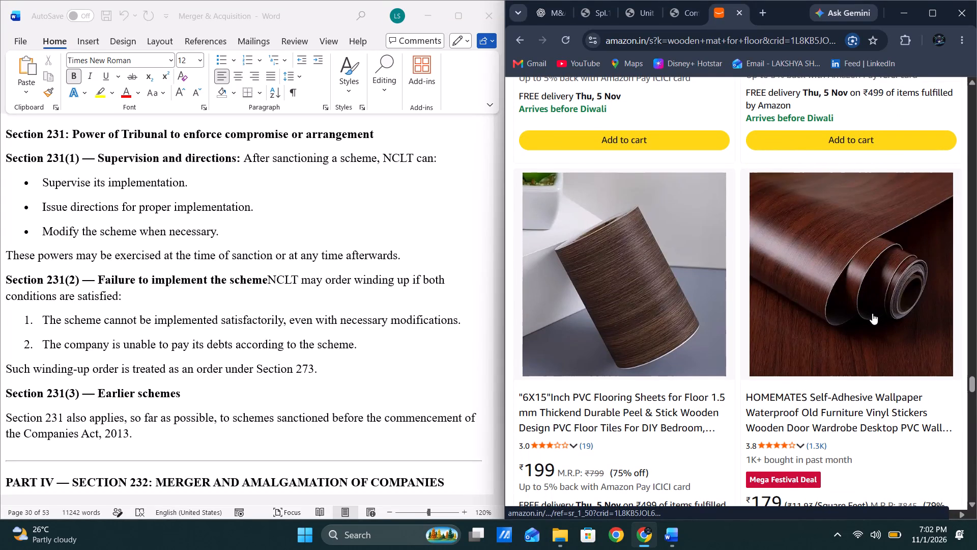
scroll(872, 313, down, 1)
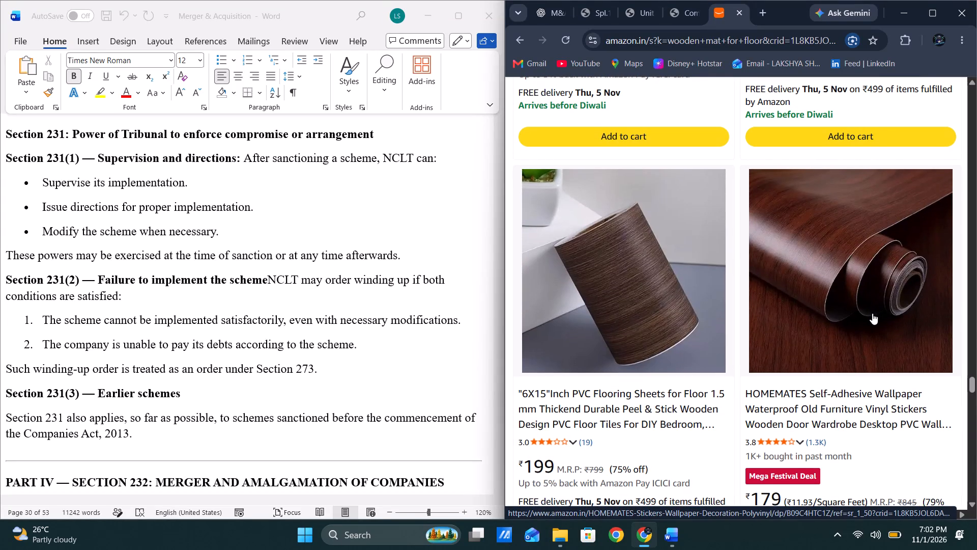
scroll(872, 313, down, 2)
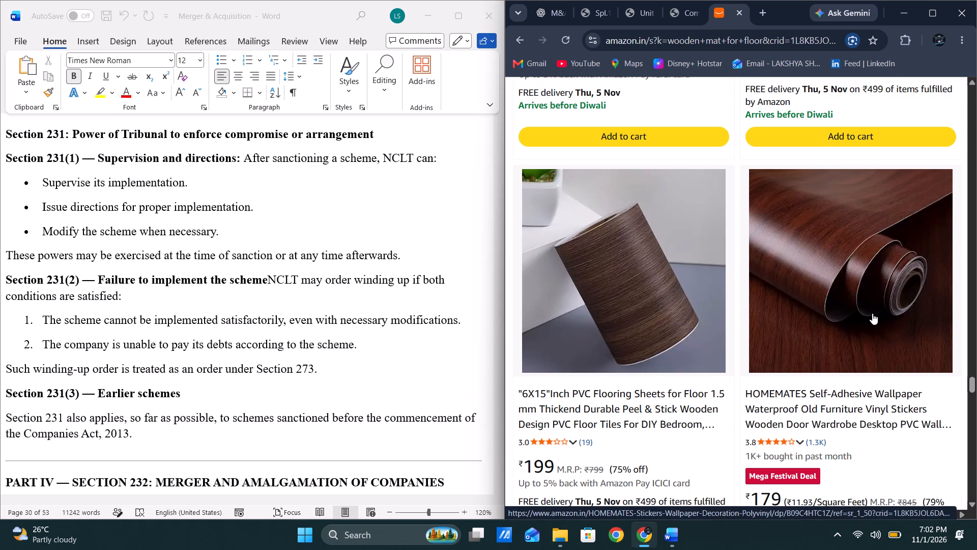
scroll(872, 313, down, 10)
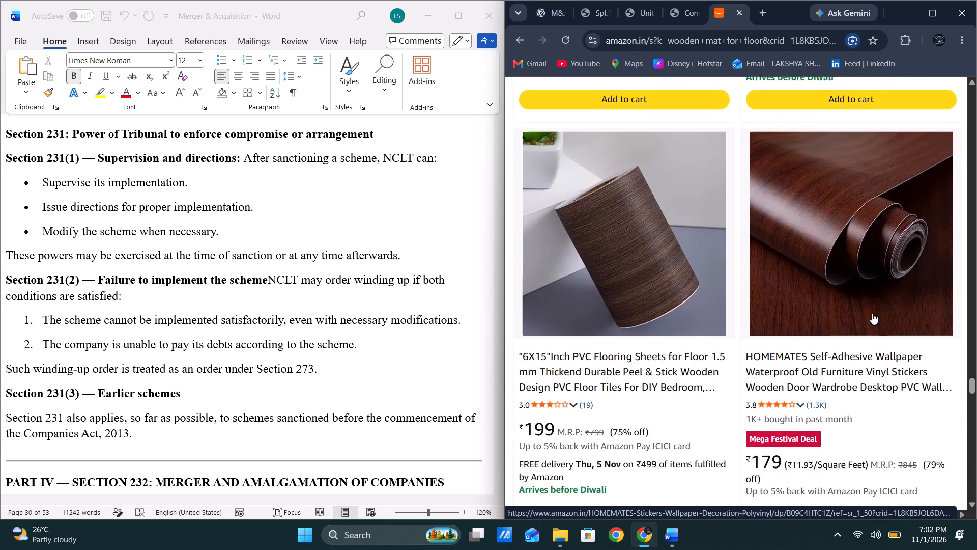
Look through the rest of the first results page, comparing the PVC rubber, korai grass, acupressure, block-print kitchen and wooden-texture mats.
scroll(872, 313, down, 6)
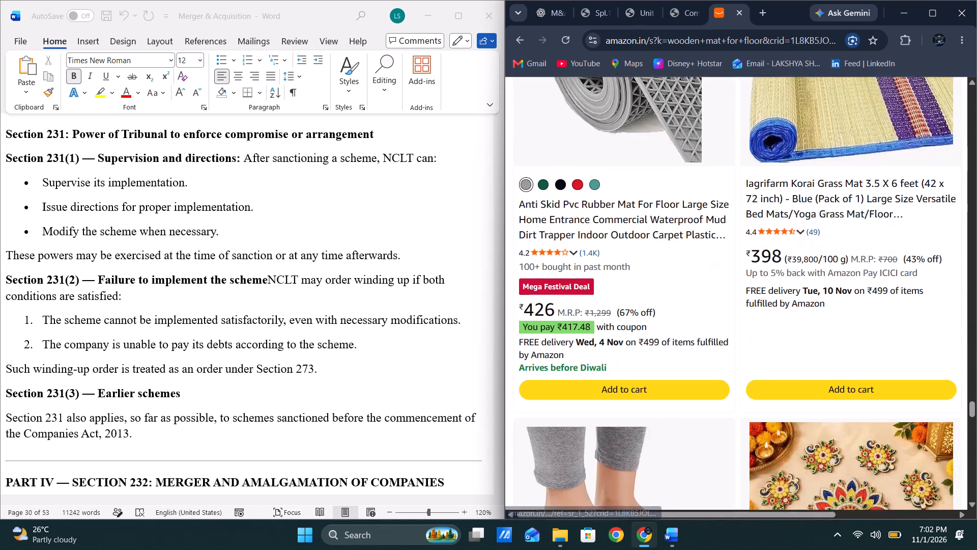
scroll(872, 313, down, 5)
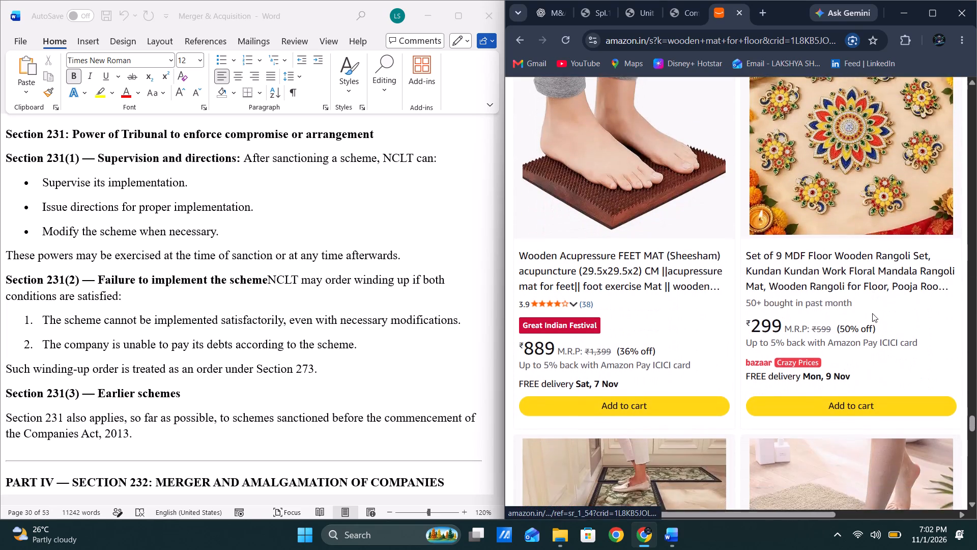
scroll(872, 313, down, 7)
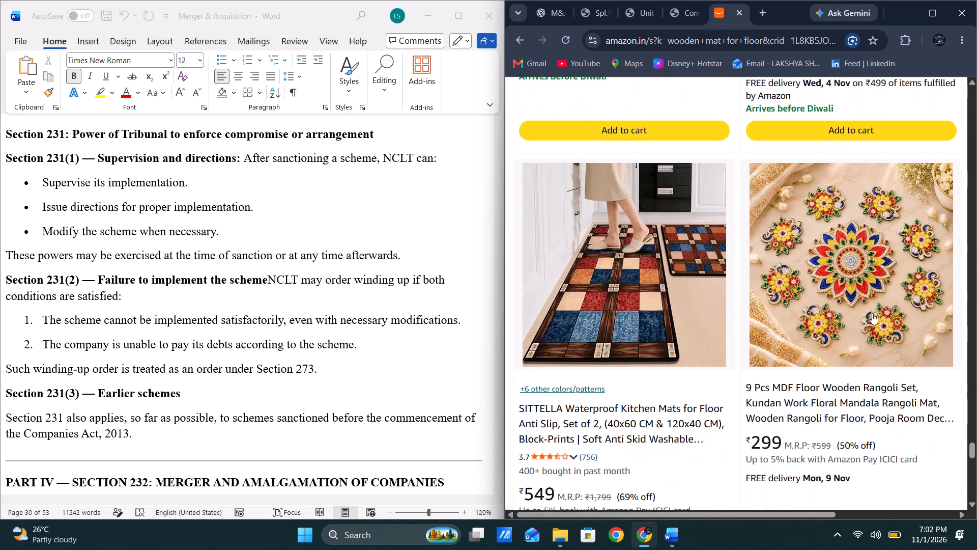
scroll(872, 313, down, 2)
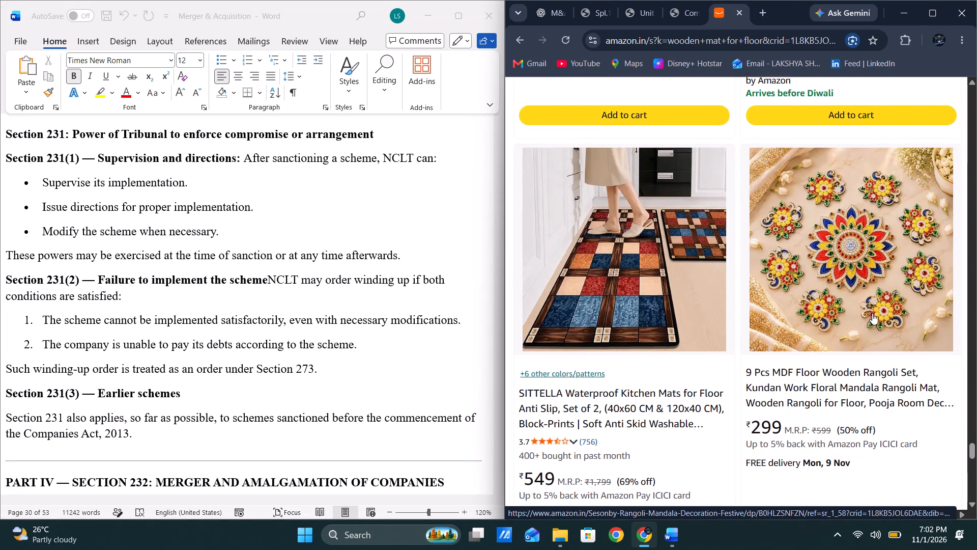
scroll(872, 313, down, 3)
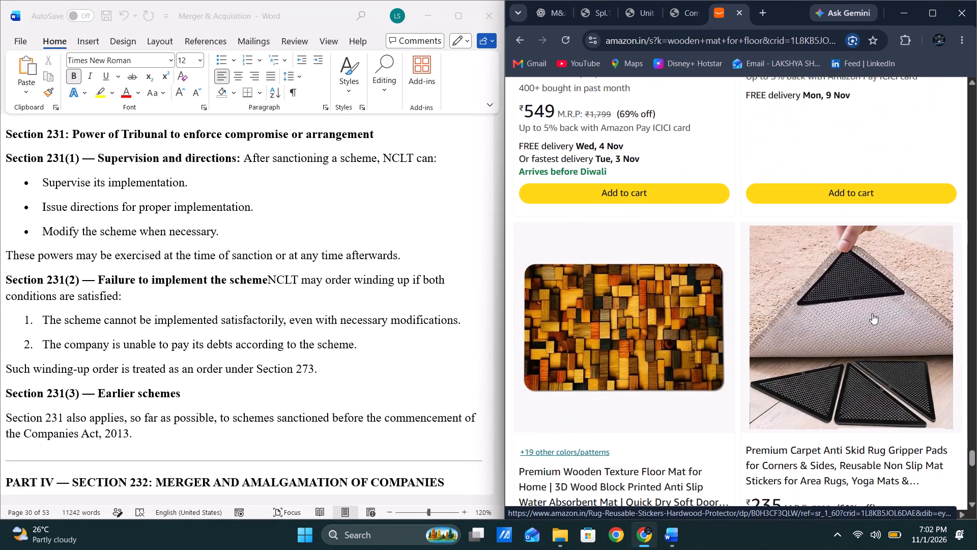
scroll(872, 313, down, 3)
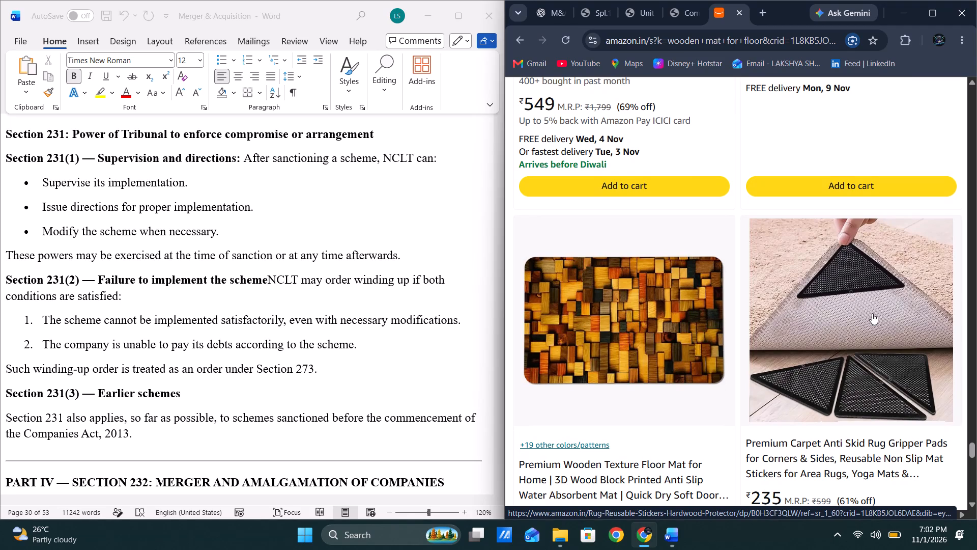
scroll(872, 313, down, 4)
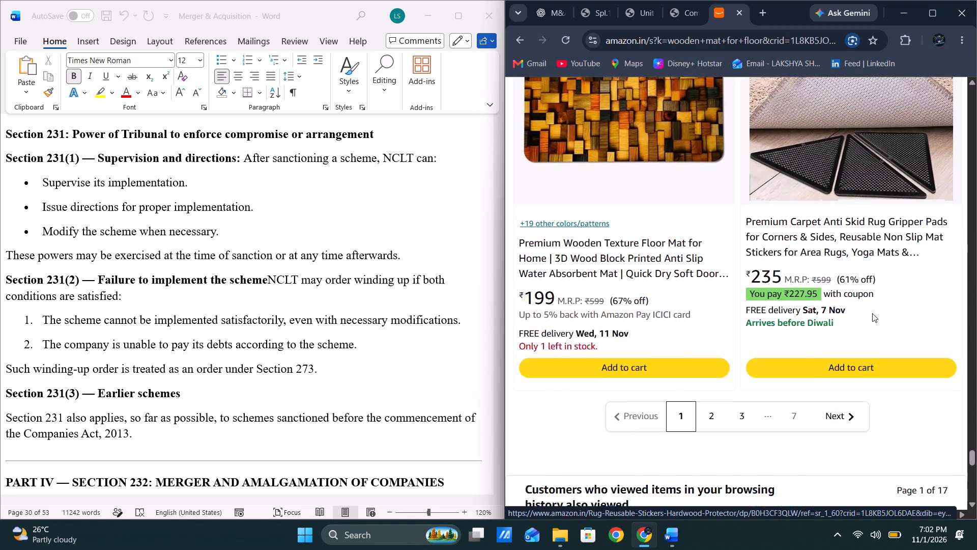
scroll(872, 313, down, 5)
scroll(872, 313, right, 1)
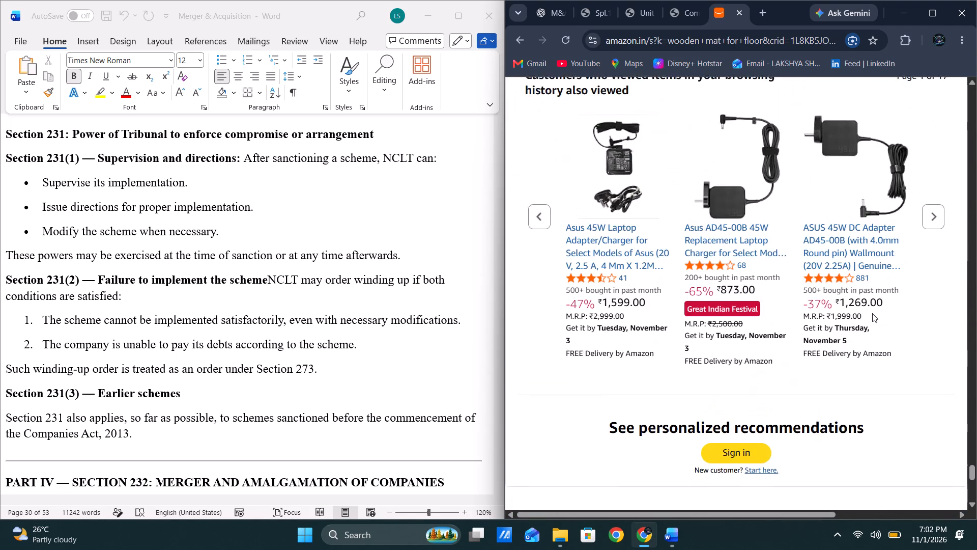
Open page 2 of the "wooden mat for floor" results.
scroll(872, 313, up, 2)
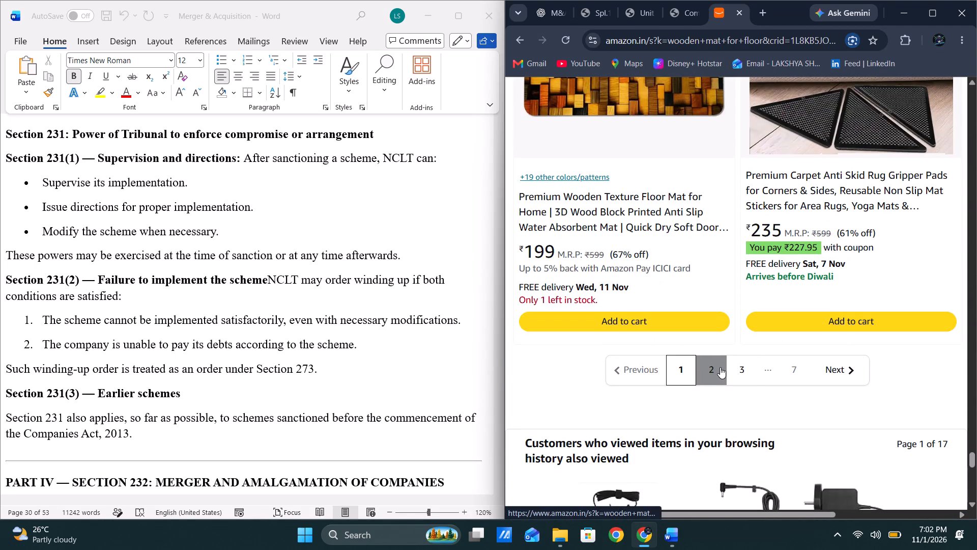
click(720, 367)
Examine the page 2 listings, comparing the korai and kusha grass mats, plank-print PVC roll, slatted wooden bathroom mat and kitchen mat set.
scroll(720, 367, down, 1)
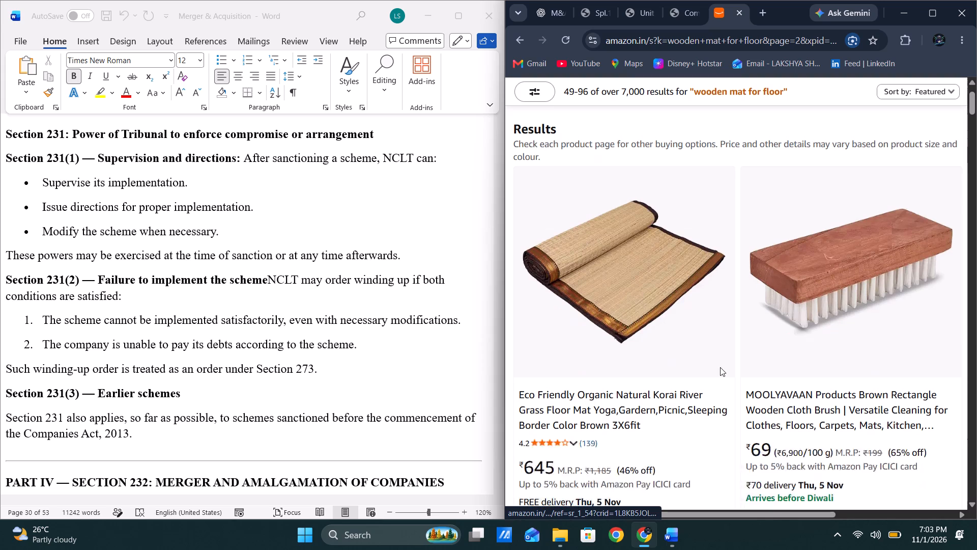
scroll(720, 367, down, 4)
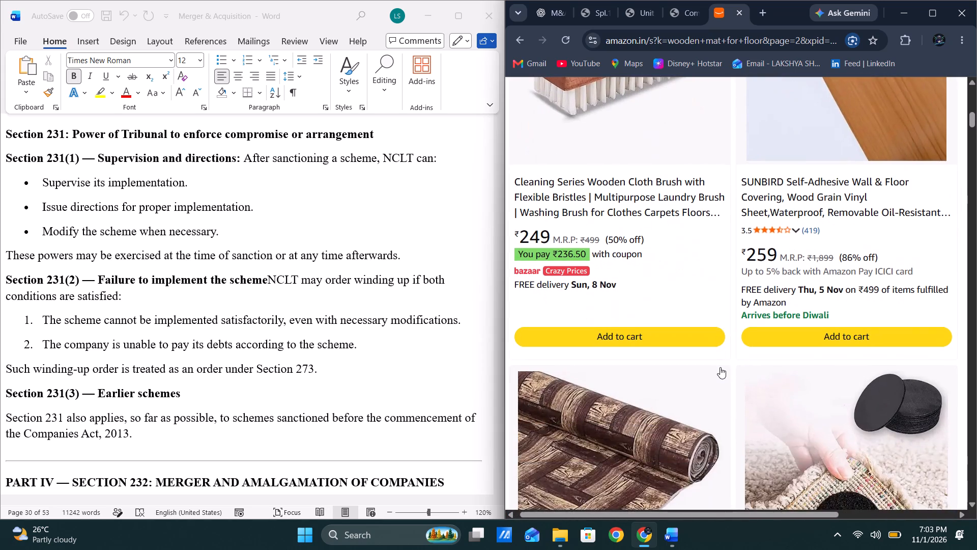
scroll(720, 367, down, 1)
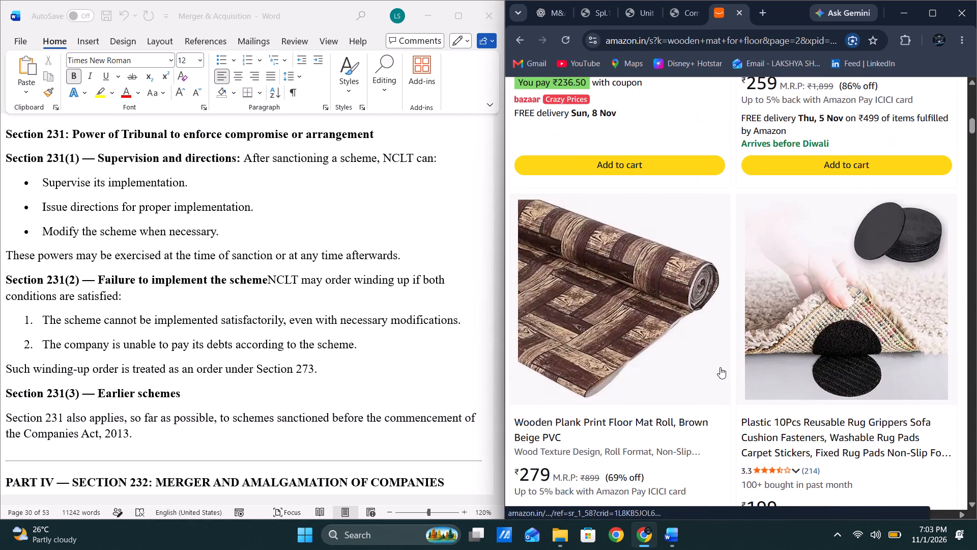
scroll(720, 367, down, 2)
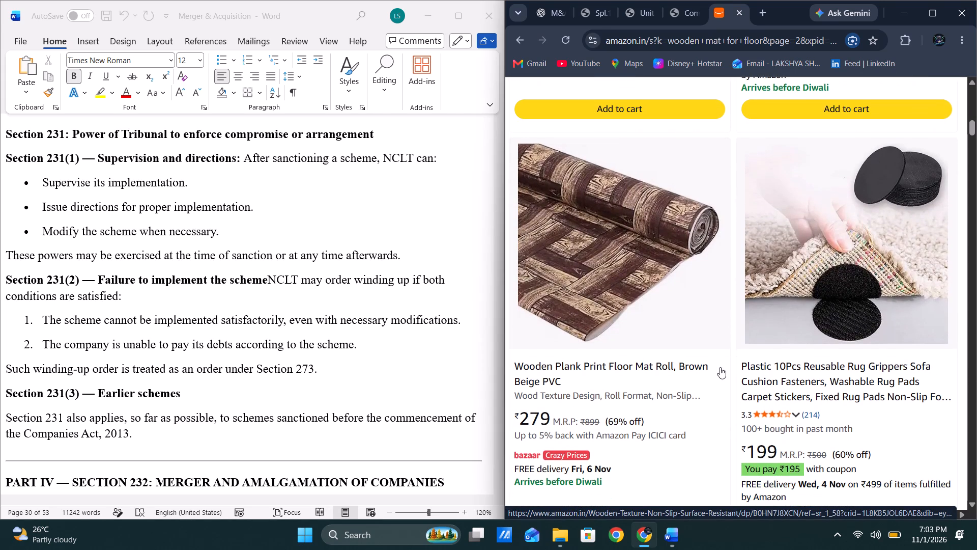
scroll(720, 367, down, 2)
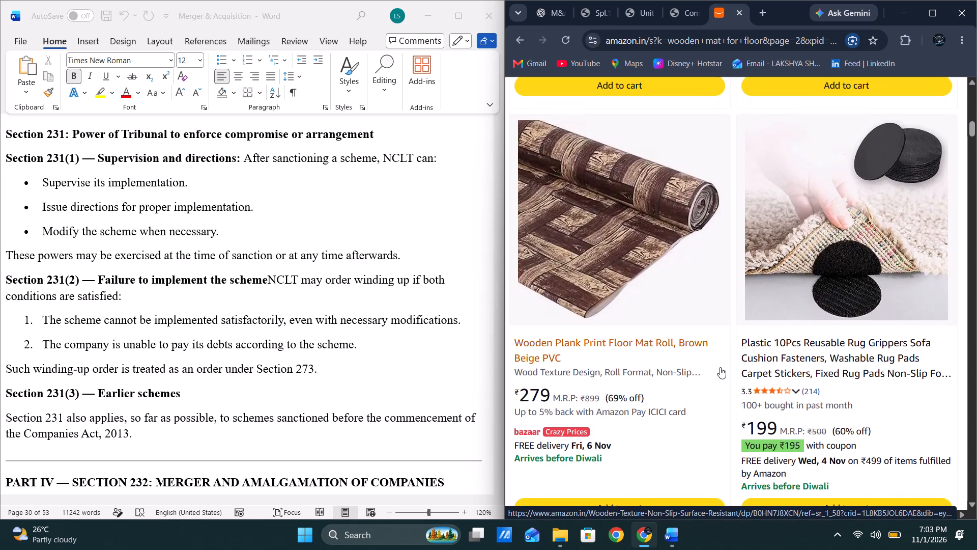
scroll(720, 367, down, 7)
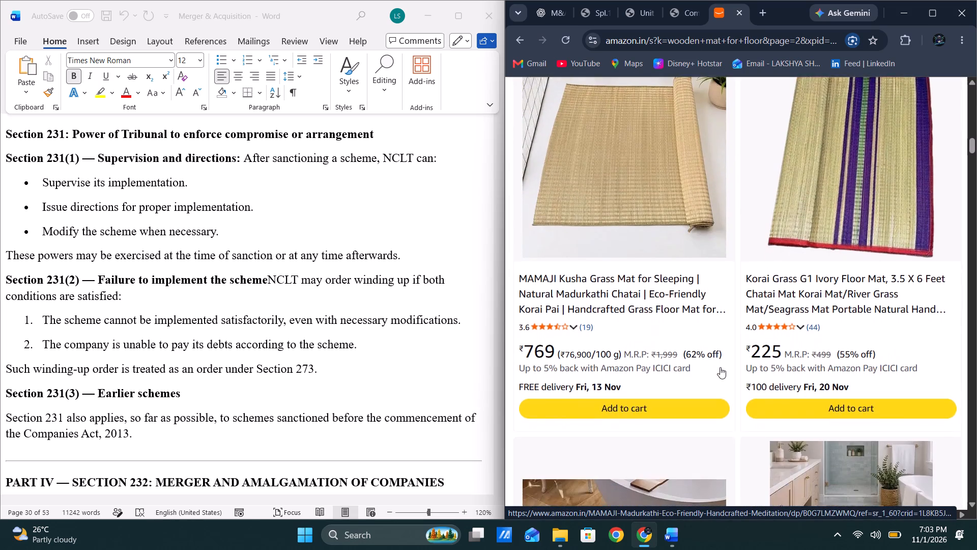
scroll(720, 367, down, 3)
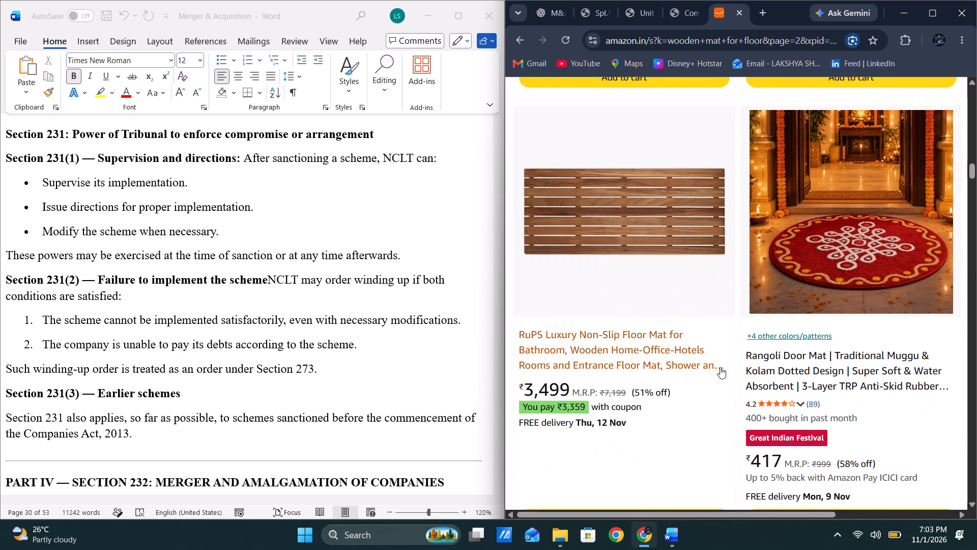
scroll(720, 367, down, 2)
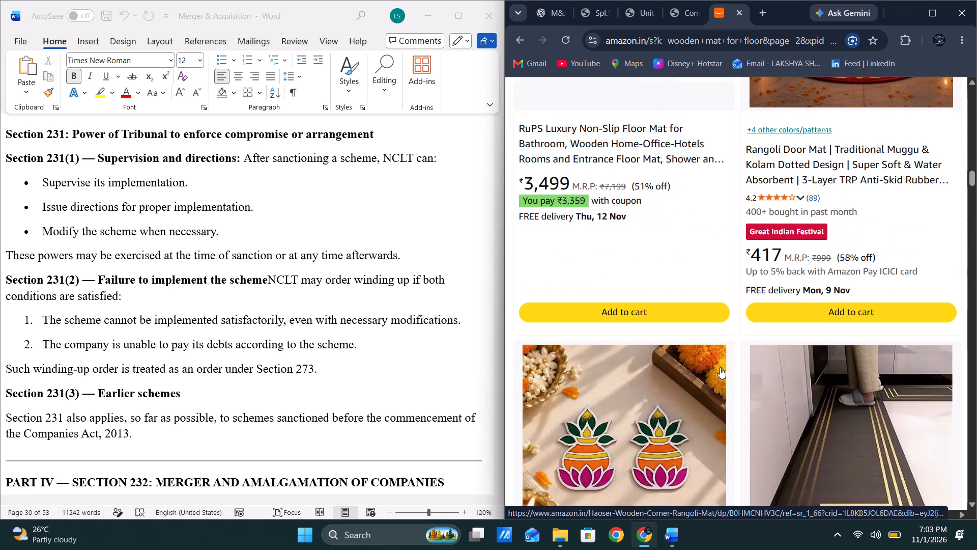
scroll(720, 367, down, 3)
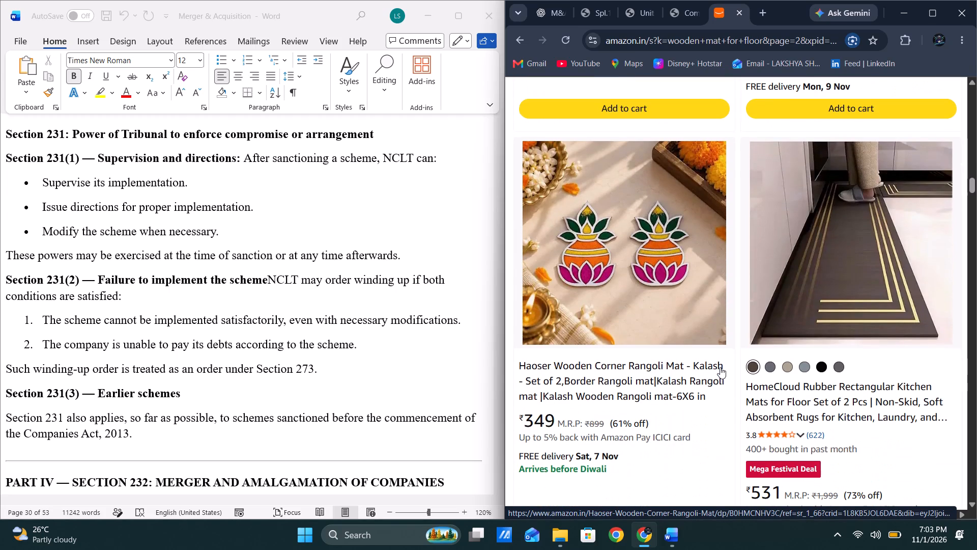
Continue through the page 2 listings, comparing the rangoli, kitchen, mandala door, bathroom shower and bath mats and the rug grippers.
scroll(720, 367, down, 2)
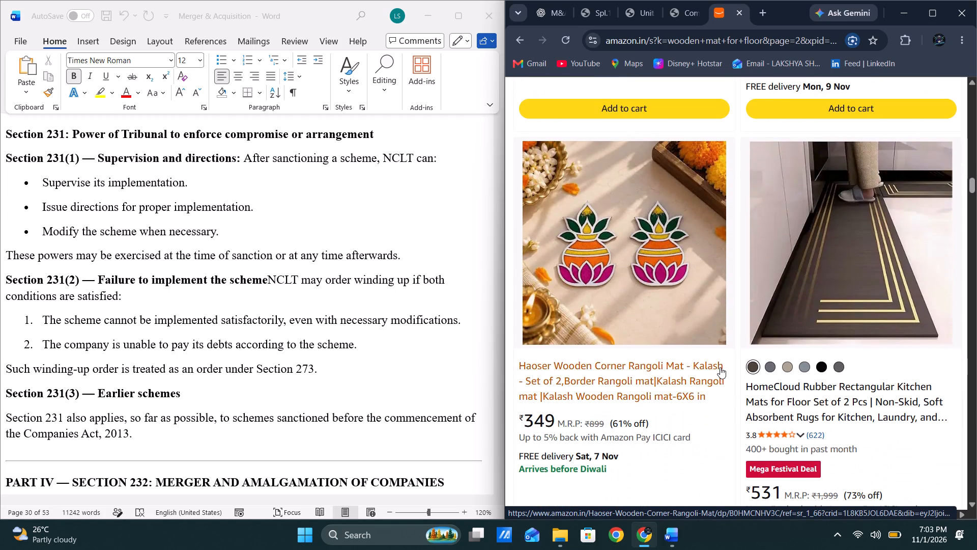
scroll(720, 367, down, 1)
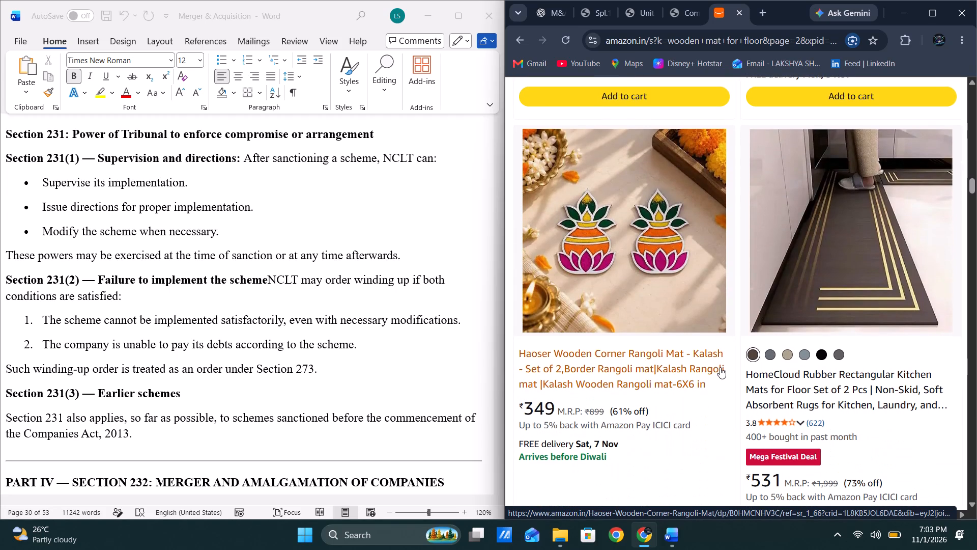
scroll(720, 367, down, 3)
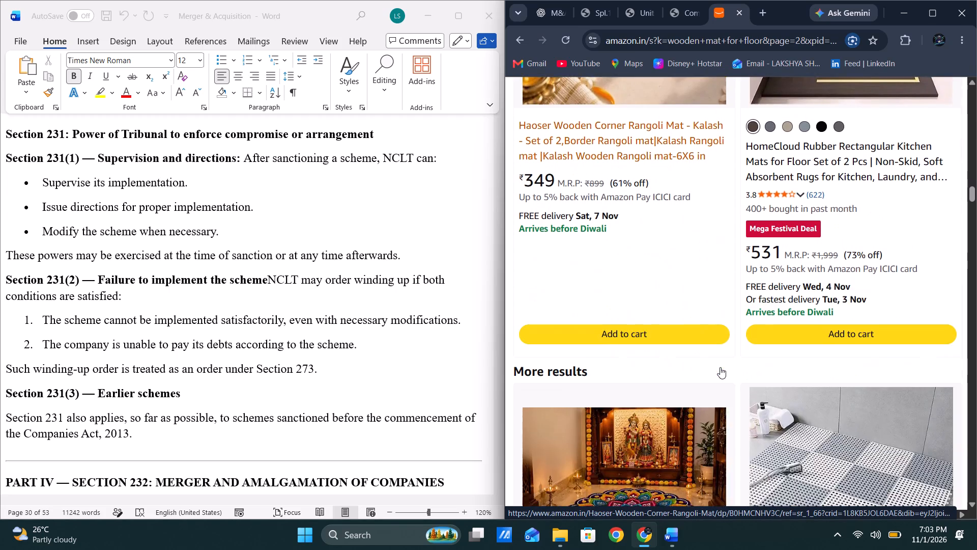
scroll(720, 367, down, 6)
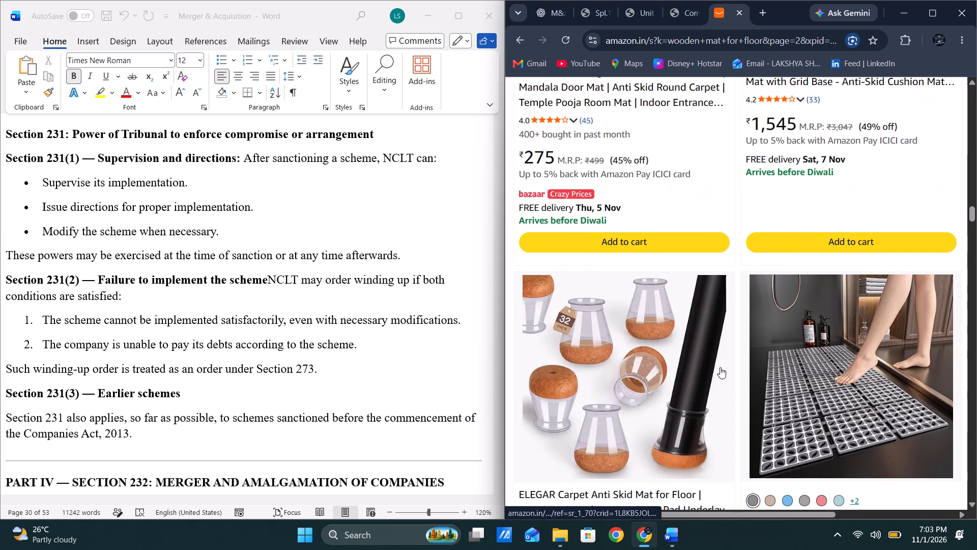
scroll(720, 367, down, 3)
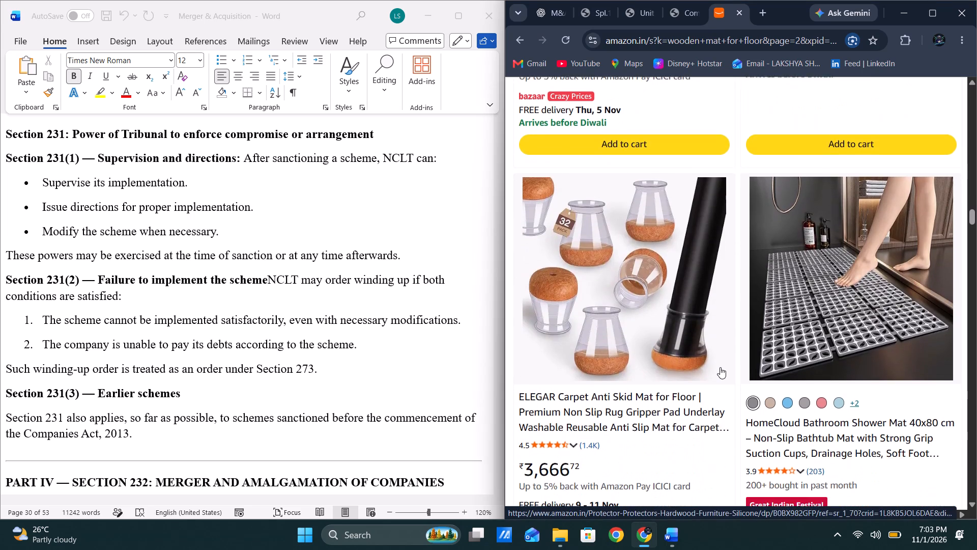
scroll(720, 367, down, 3)
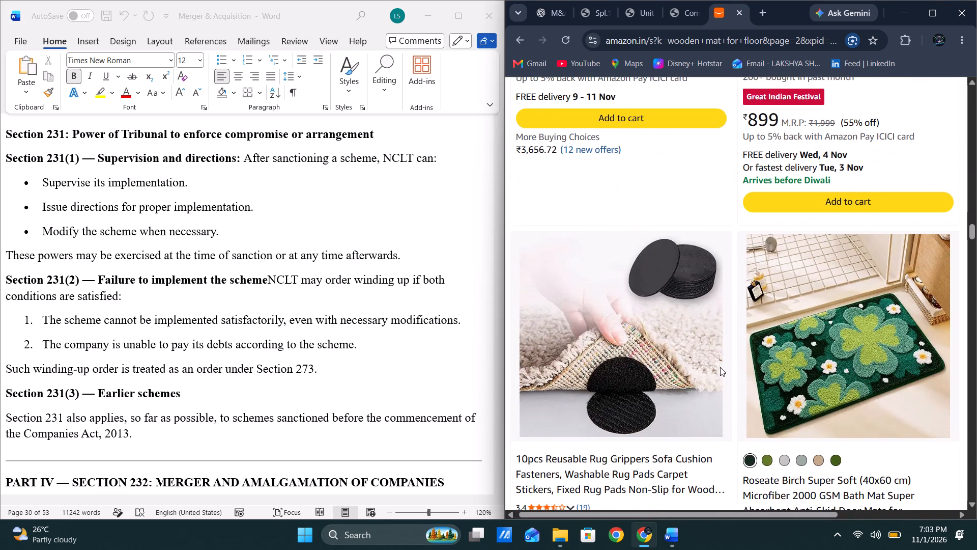
scroll(720, 367, down, 2)
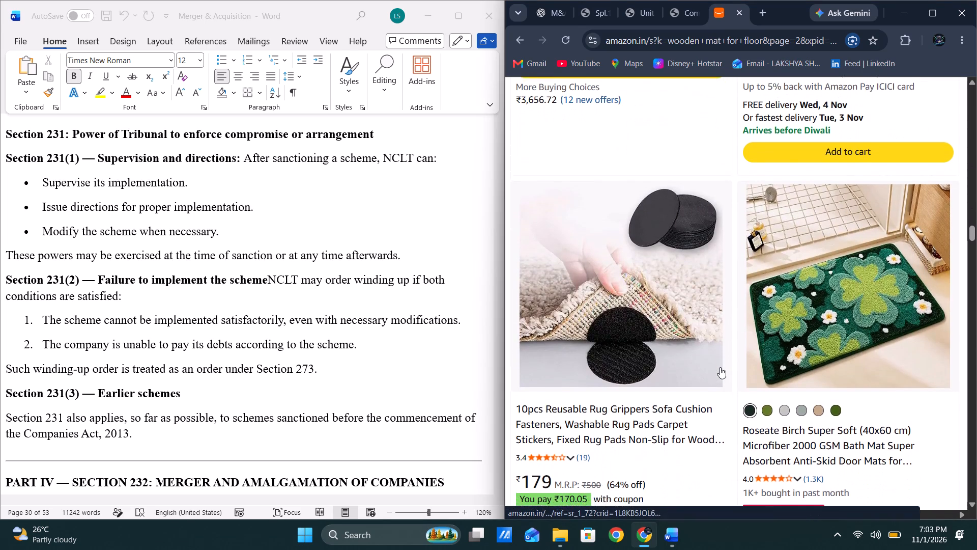
scroll(720, 367, down, 1)
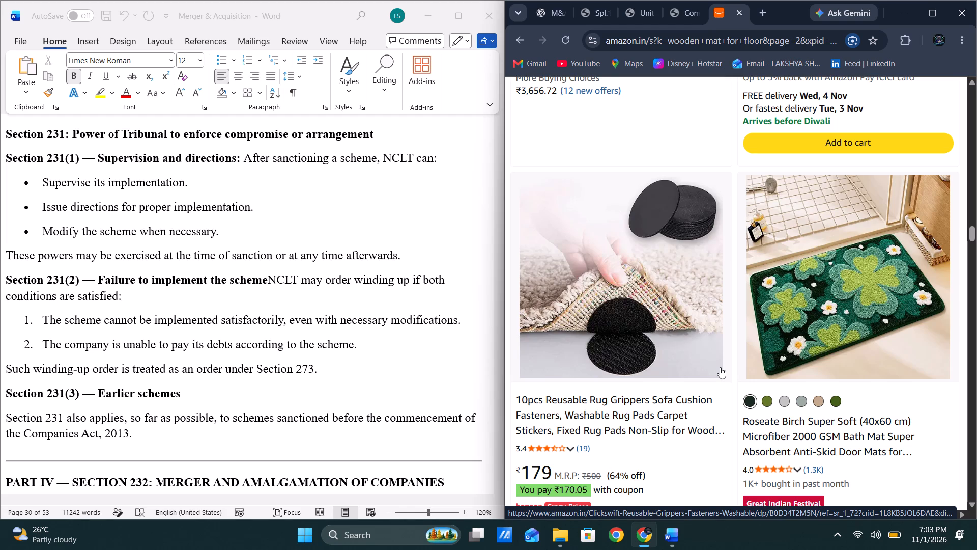
Examine the remaining page 2 listings, including the jute rug, PVC shelf roll, interlocking tiles, 6x36 inch wooden flooring tiles and teak bath mat.
scroll(720, 367, down, 5)
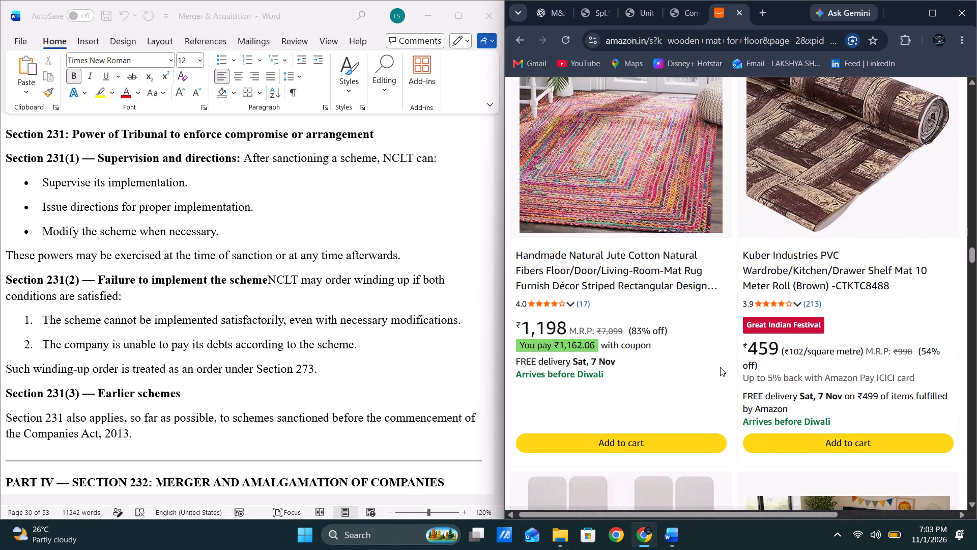
scroll(720, 367, down, 1)
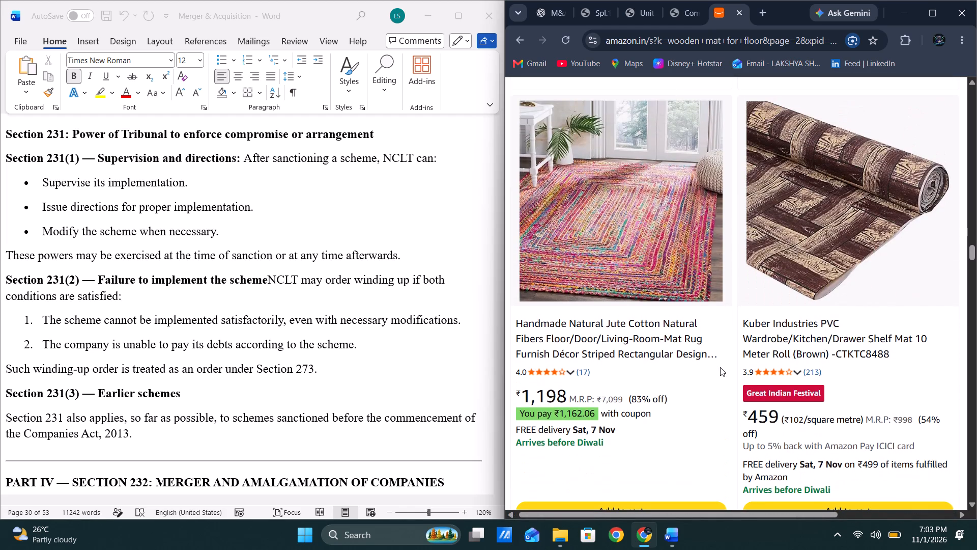
scroll(720, 367, down, 3)
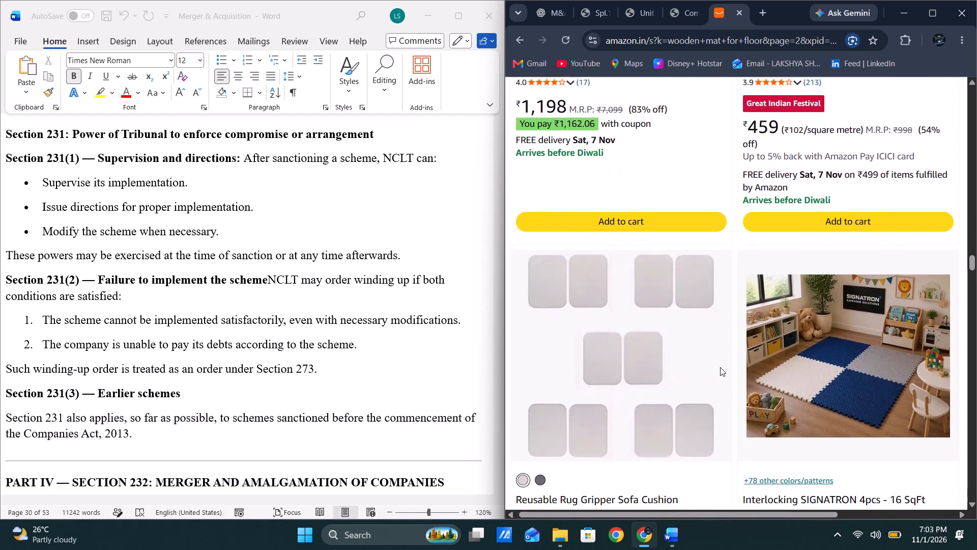
scroll(720, 367, down, 2)
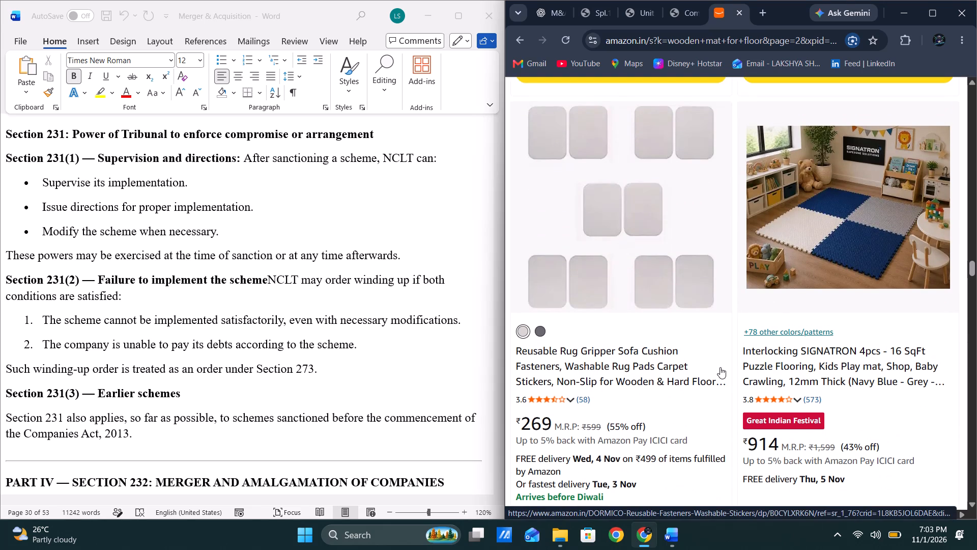
scroll(720, 367, down, 2)
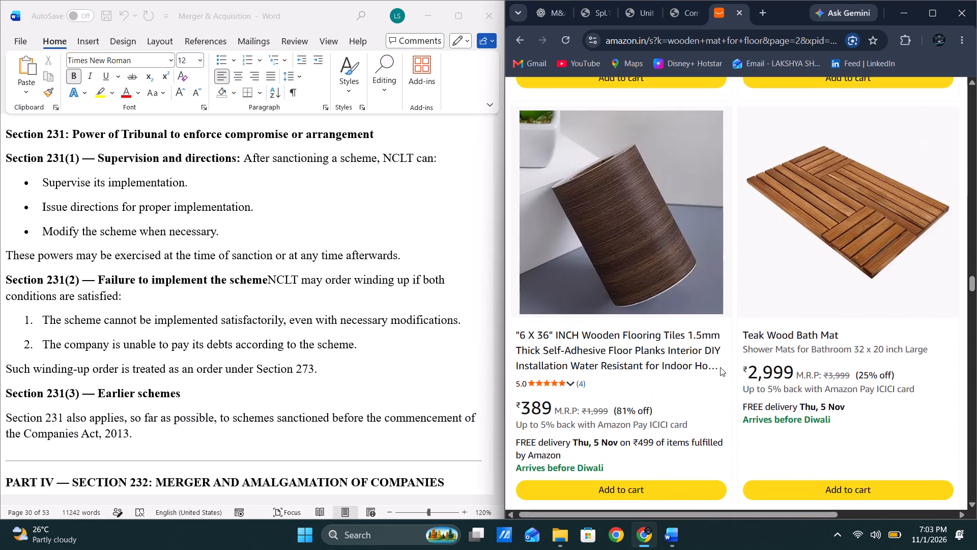
scroll(720, 367, down, 1)
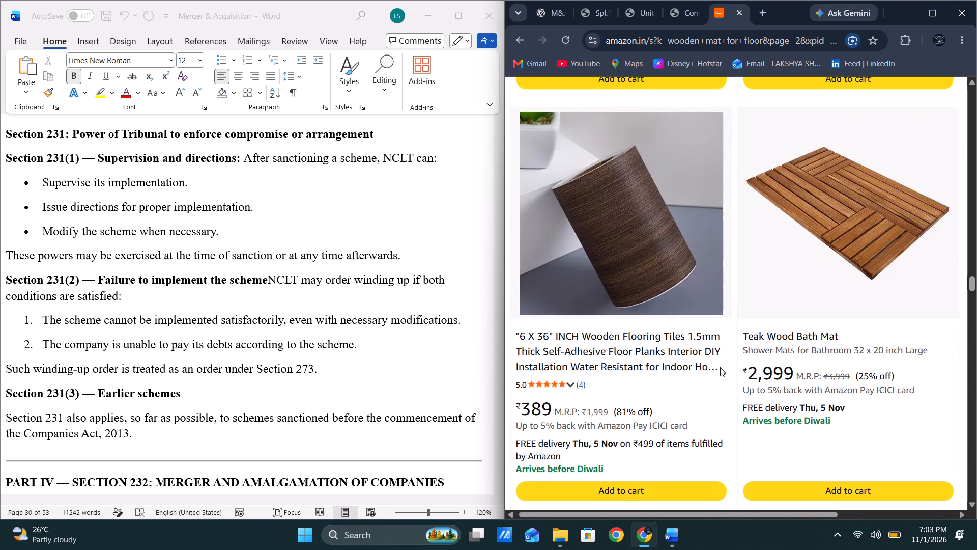
scroll(720, 367, down, 5)
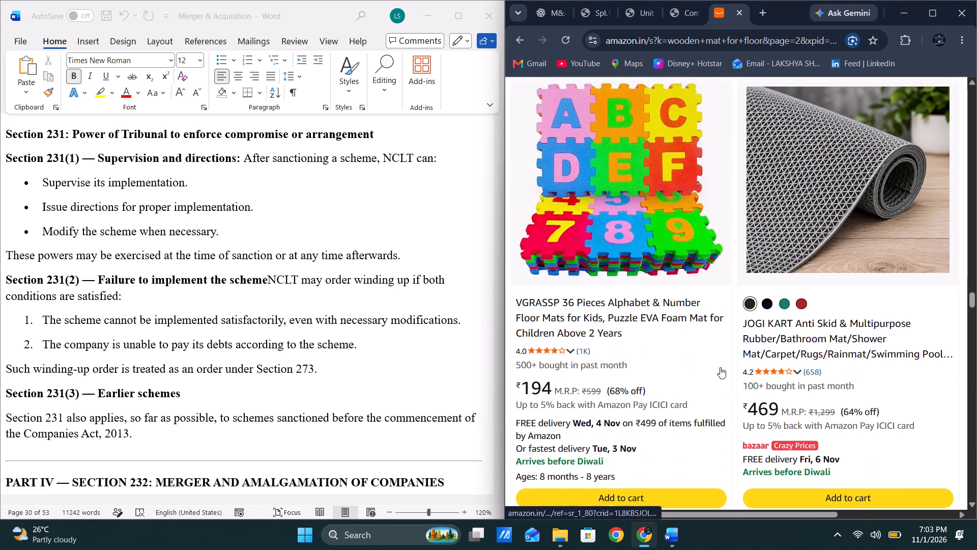
scroll(720, 367, down, 7)
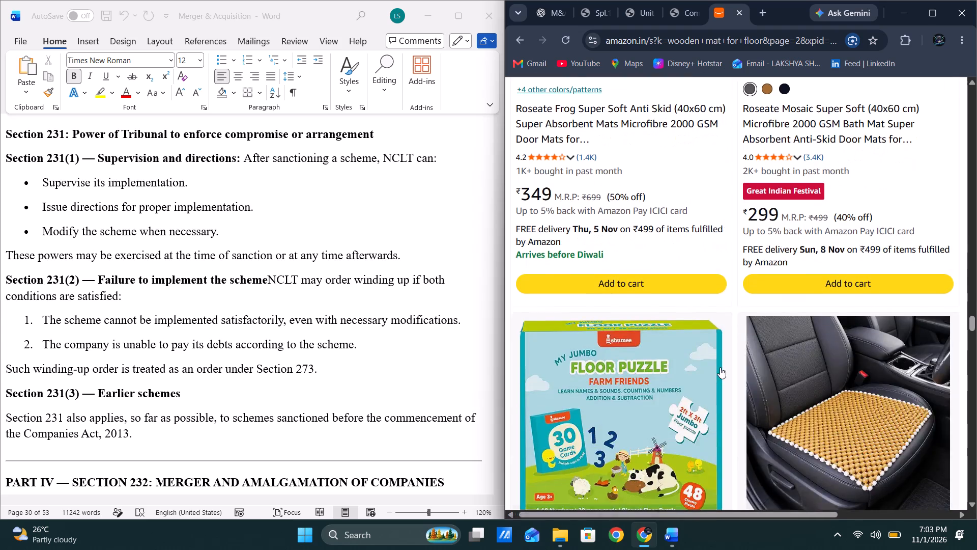
scroll(720, 367, down, 4)
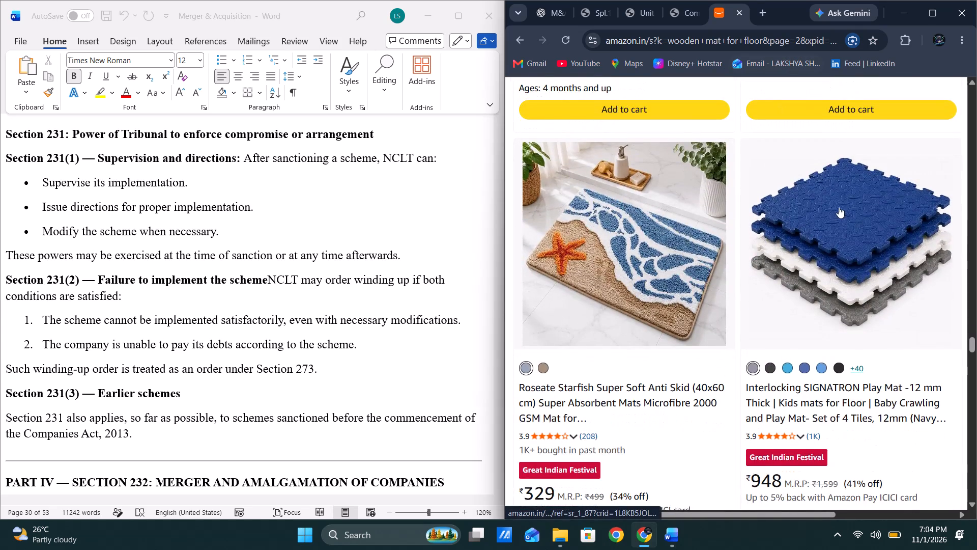
Search for "wooden mat for floor 11*11" and skim the wood-grain foam tiles, deck tiles and PVC flooring listings.
scroll(836, 208, up, 20)
scroll(836, 208, up, 11)
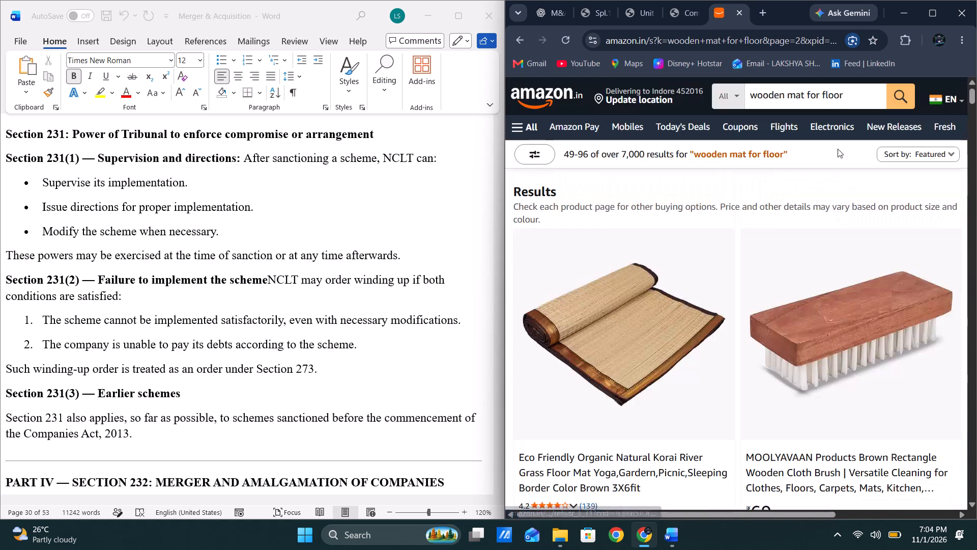
click(861, 95)
key(space)
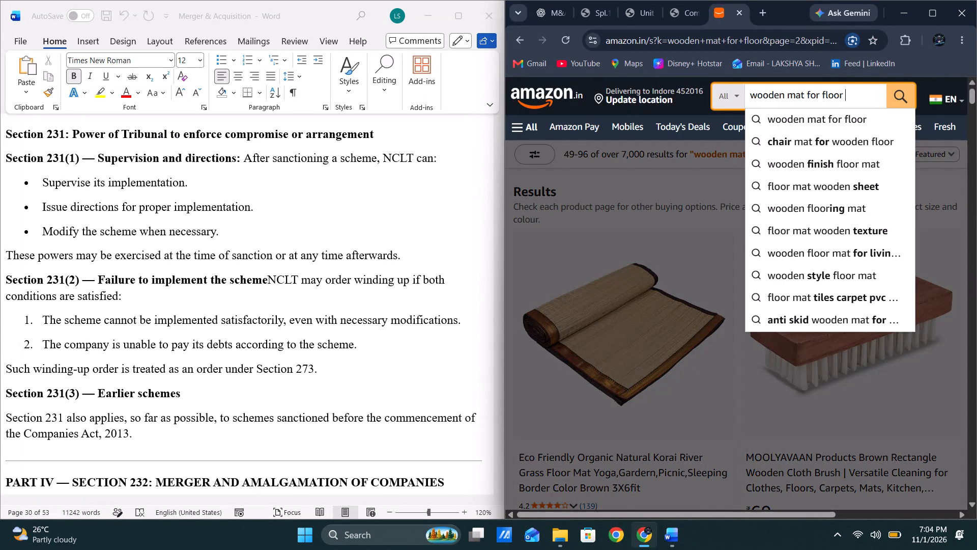
text(11)
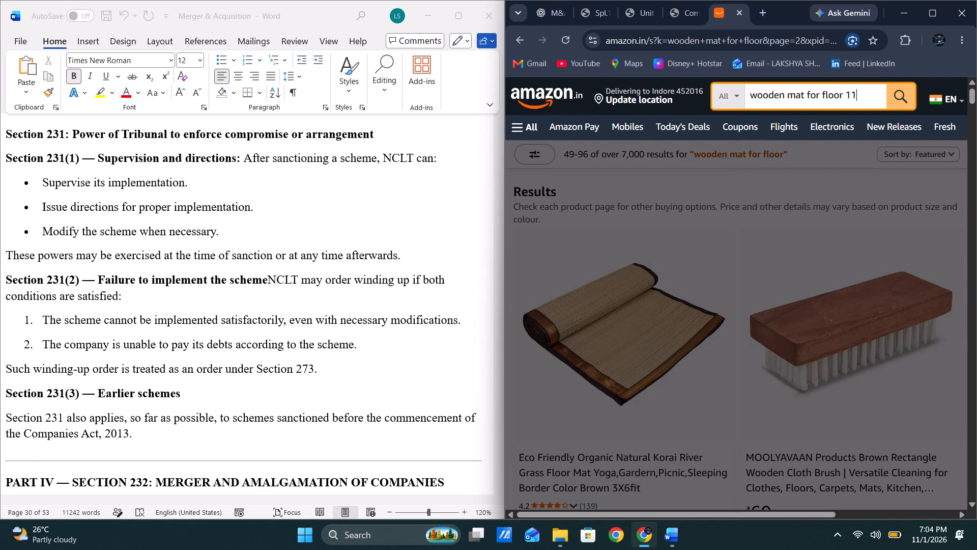
text(*11)
key(Return)
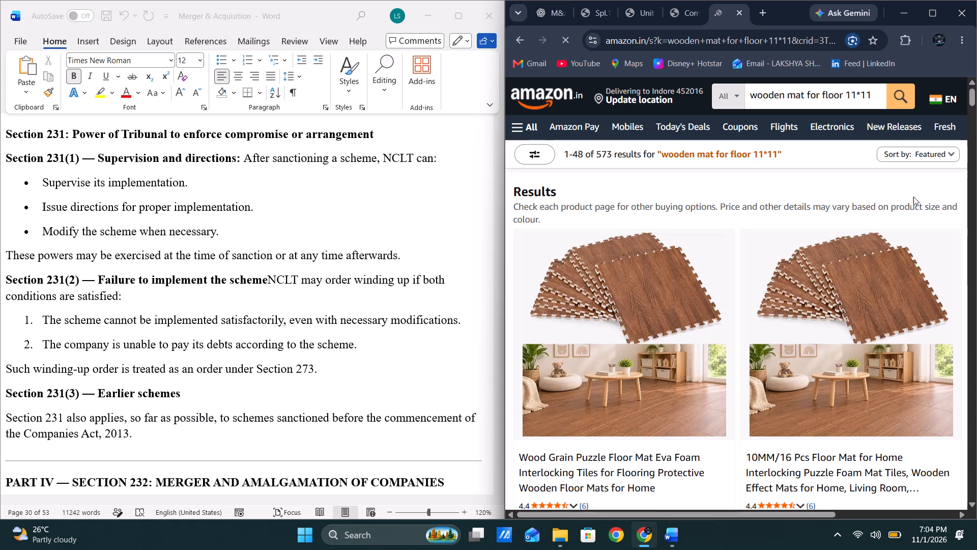
scroll(872, 263, down, 5)
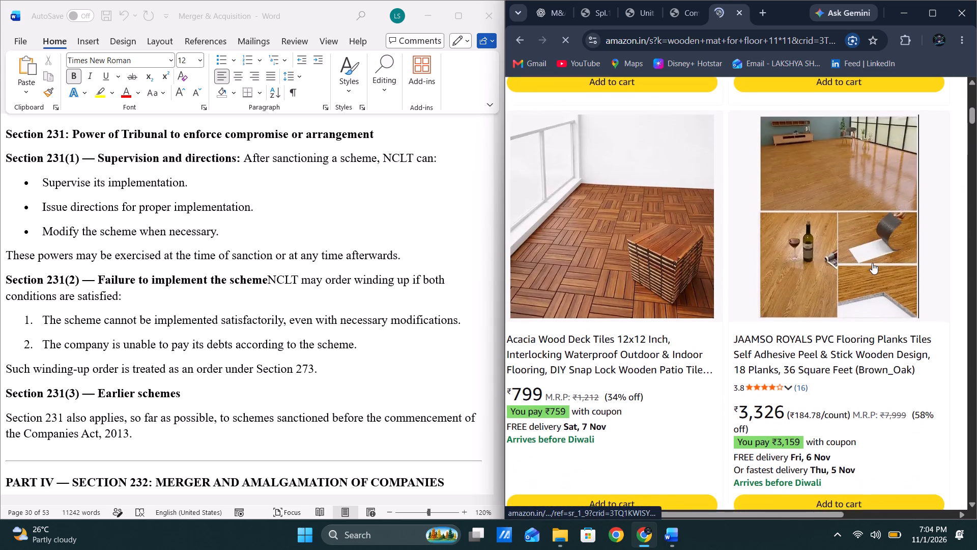
scroll(872, 263, down, 8)
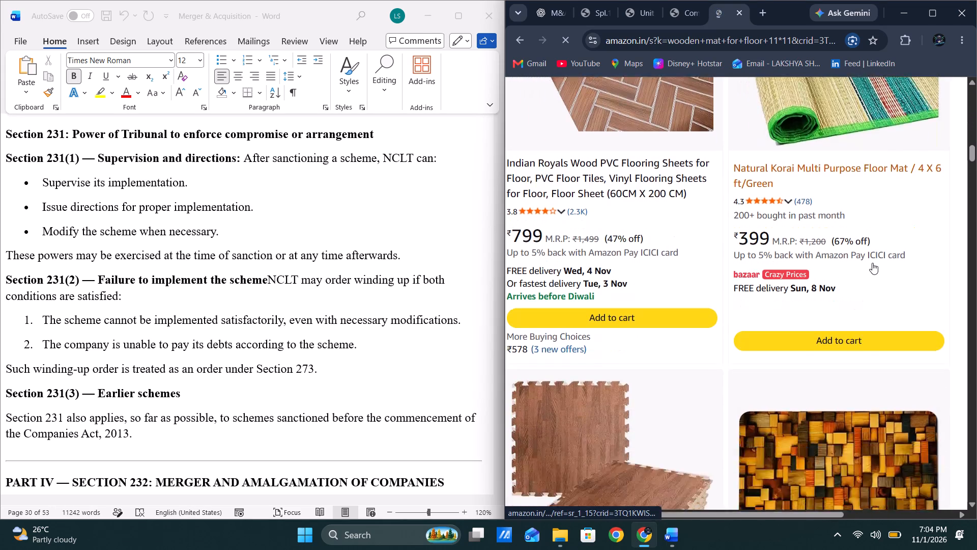
scroll(872, 263, down, 2)
Change the search to the suggested query "11x11 wooden floor mat".
scroll(872, 263, up, 11)
scroll(830, 219, up, 8)
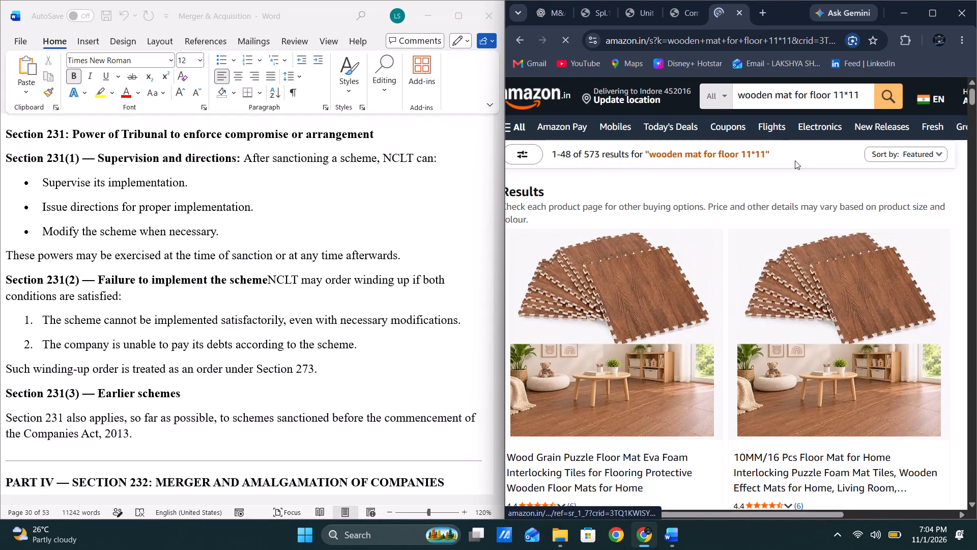
click(792, 96)
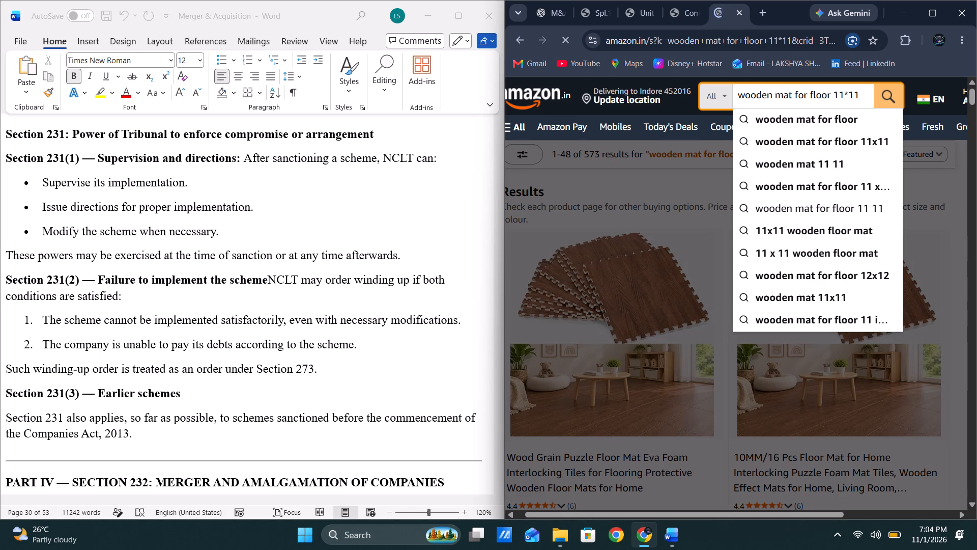
key(Down)
key(Down)
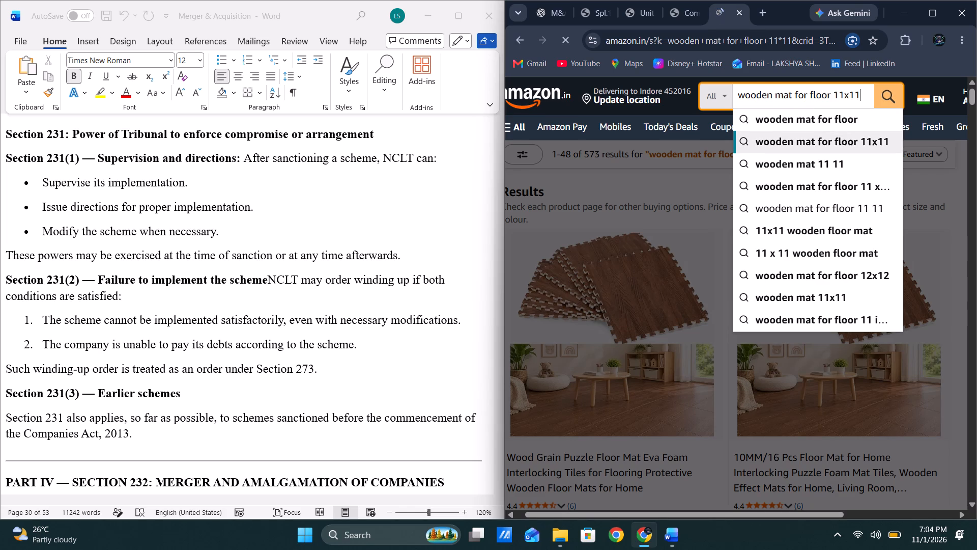
key(Down)
key(Down)
key(Down)
key(Down)
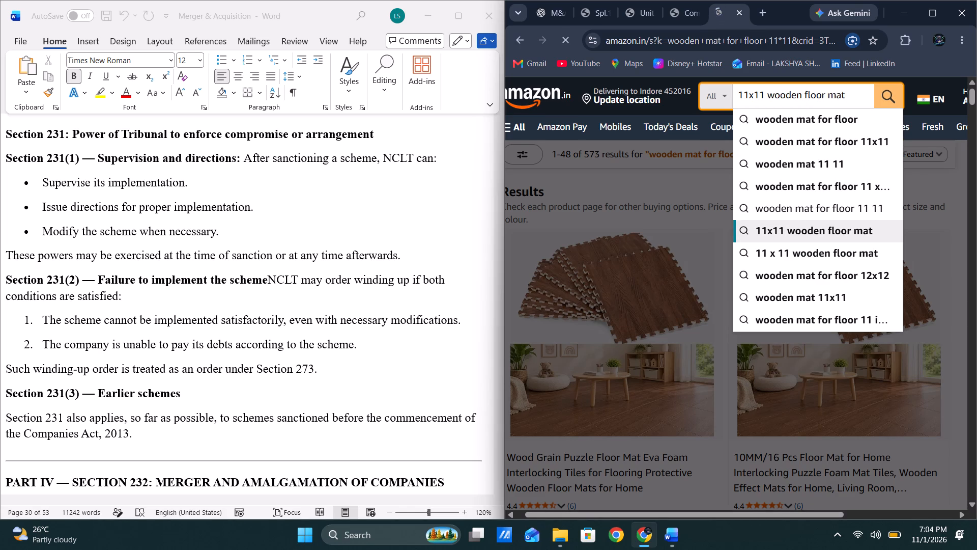
key(Return)
Examine the first "11x11 wooden floor mat" listings, including the korai mat, jute and cotton carpets, wooden-texture mat and foam tiles.
scroll(797, 226, down, 1)
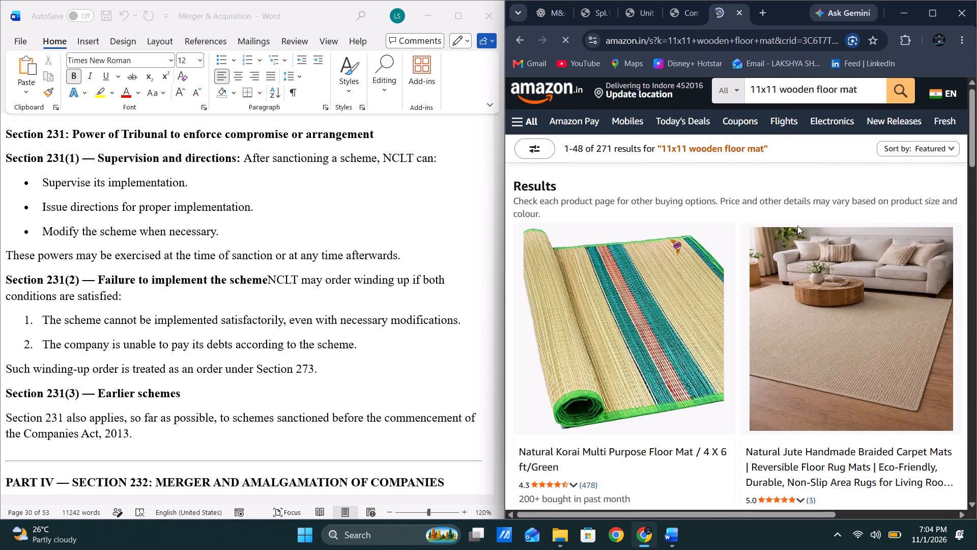
scroll(797, 226, down, 8)
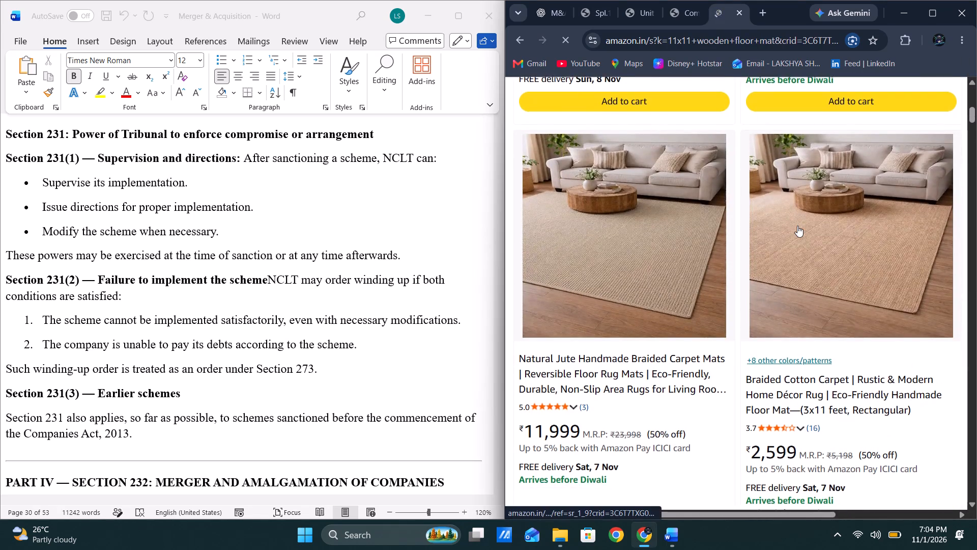
scroll(797, 226, down, 7)
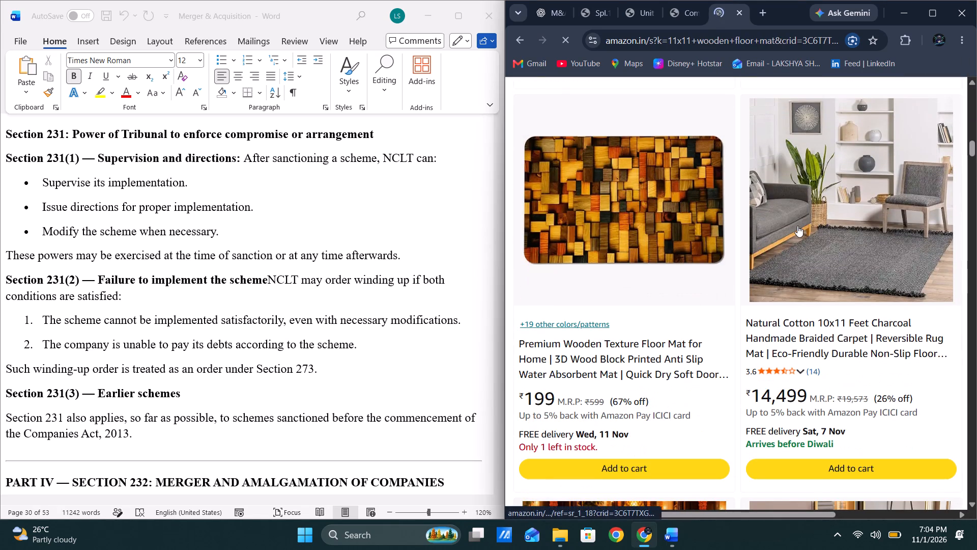
scroll(797, 226, down, 13)
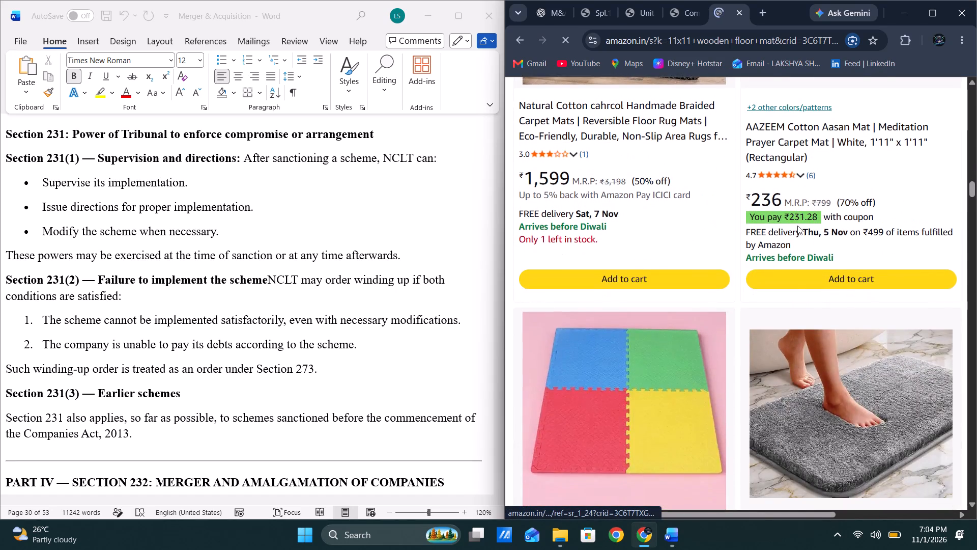
scroll(797, 226, down, 5)
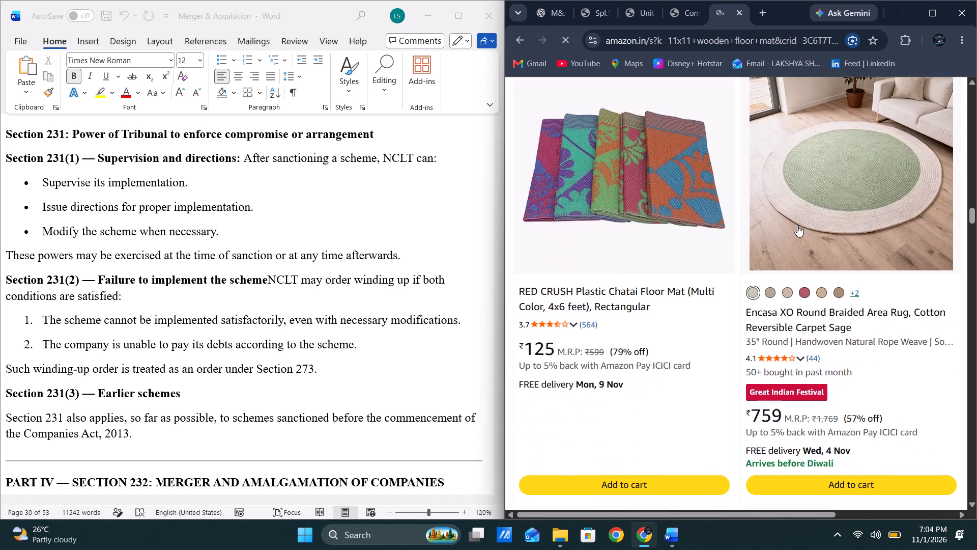
Compare the chindi and jute braided rugs, the 40x60 cm dark wooden bathroom mat and the Alef cotton carpet runner.
scroll(797, 226, down, 4)
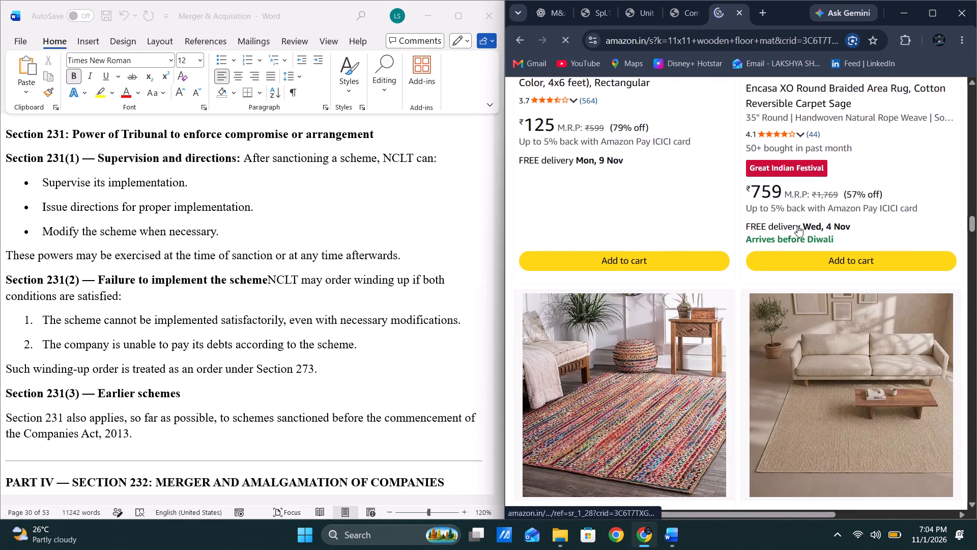
scroll(797, 226, down, 3)
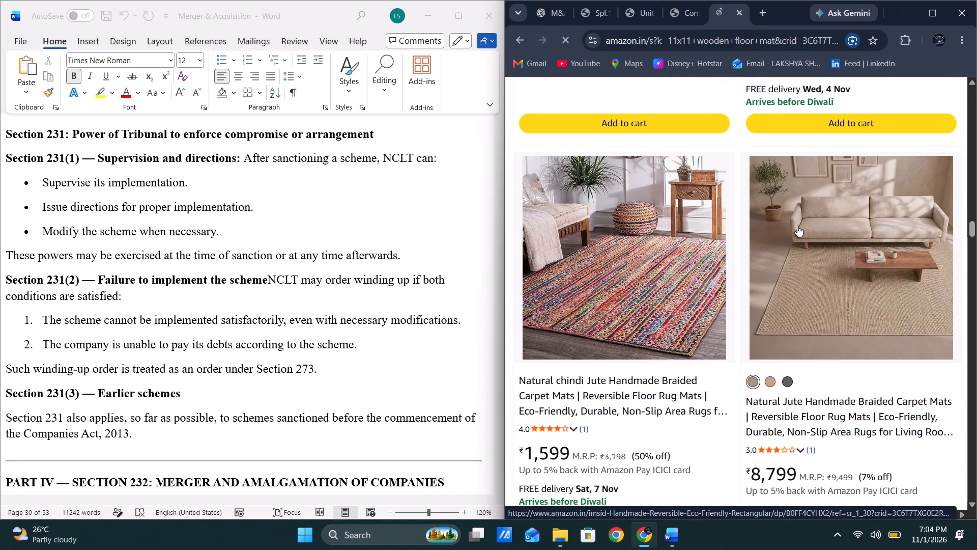
scroll(797, 226, down, 3)
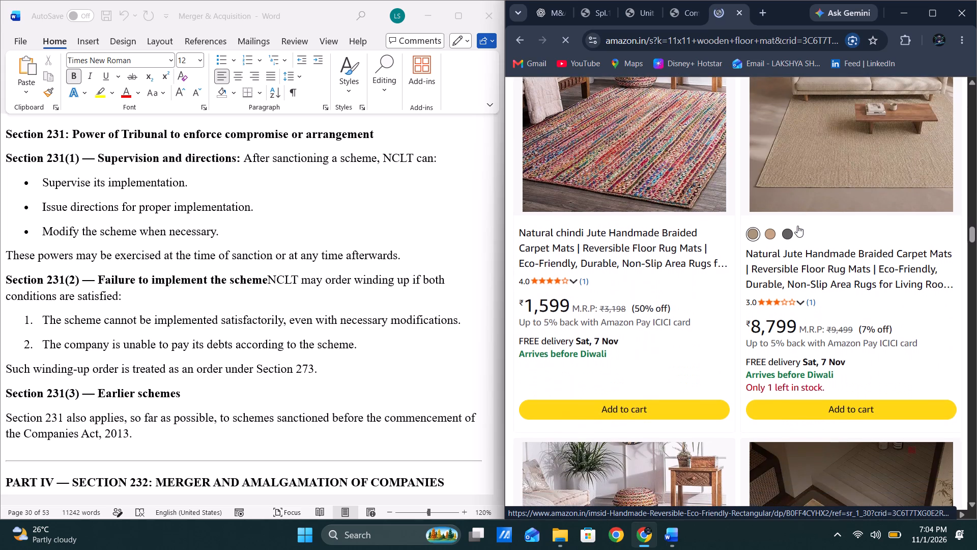
scroll(797, 226, down, 2)
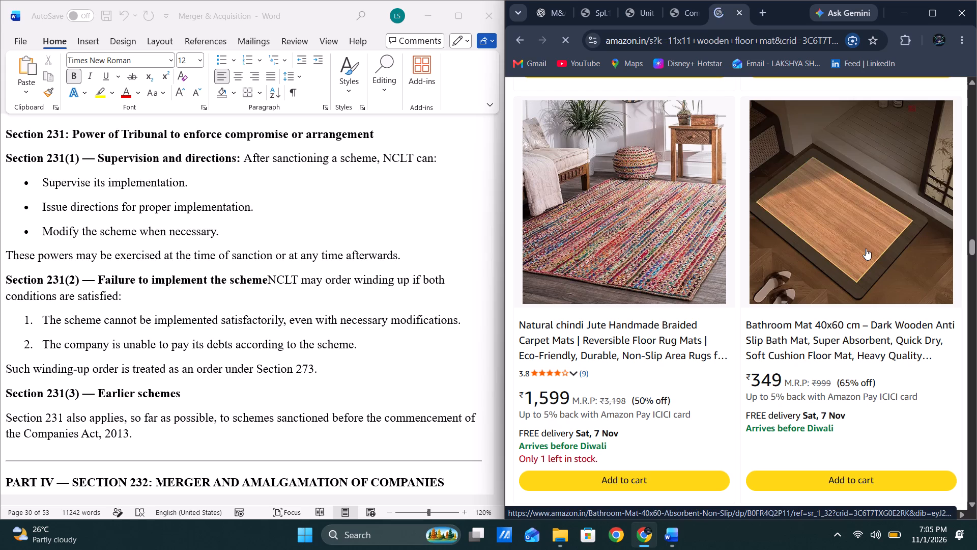
scroll(866, 249, down, 1)
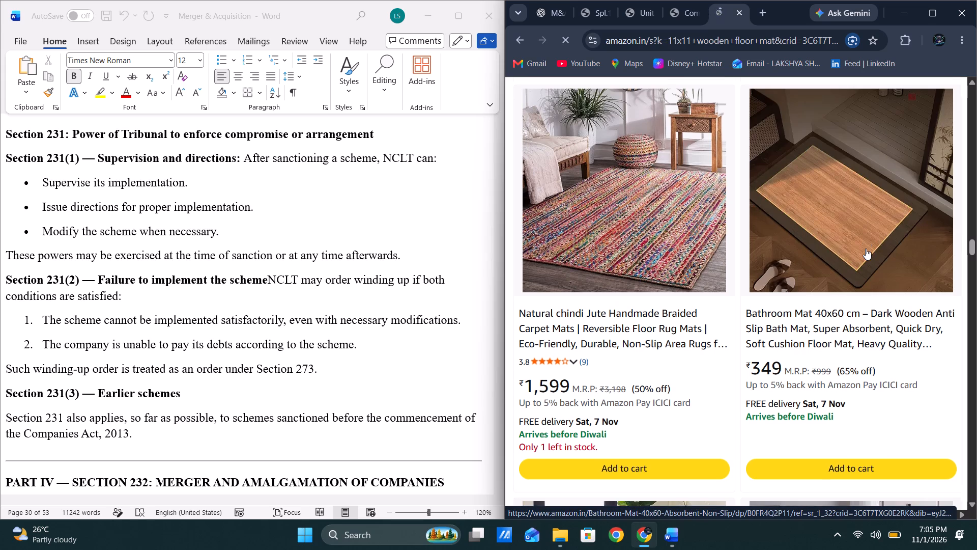
scroll(866, 249, down, 4)
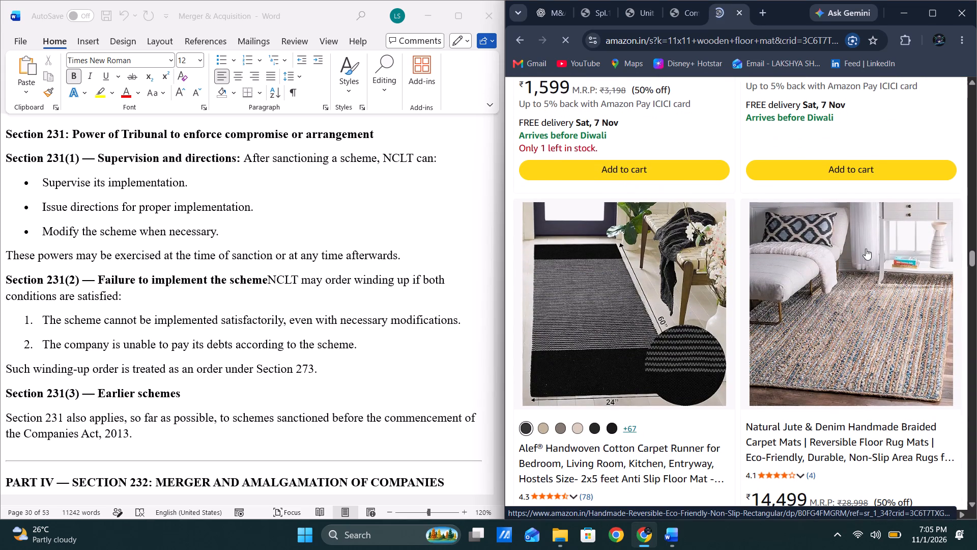
scroll(866, 249, down, 1)
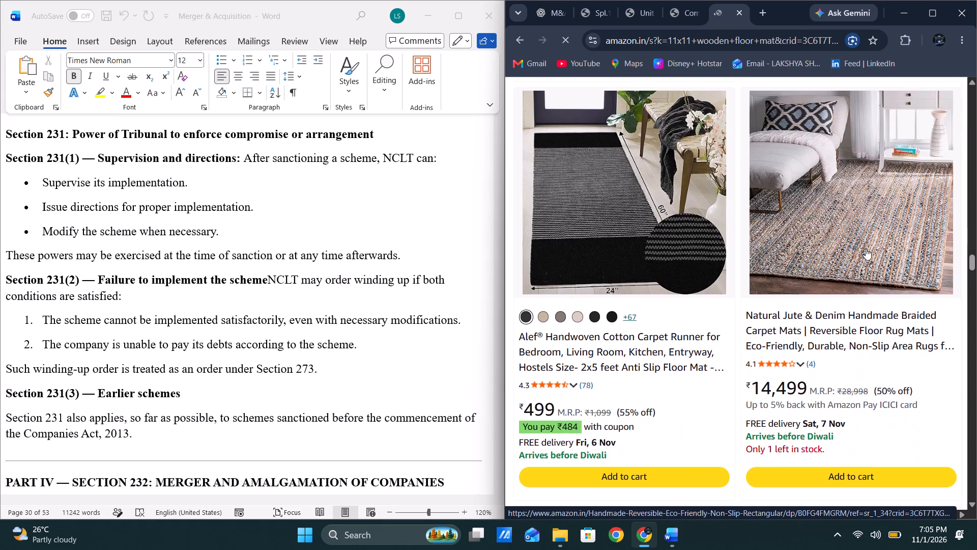
scroll(866, 249, down, 2)
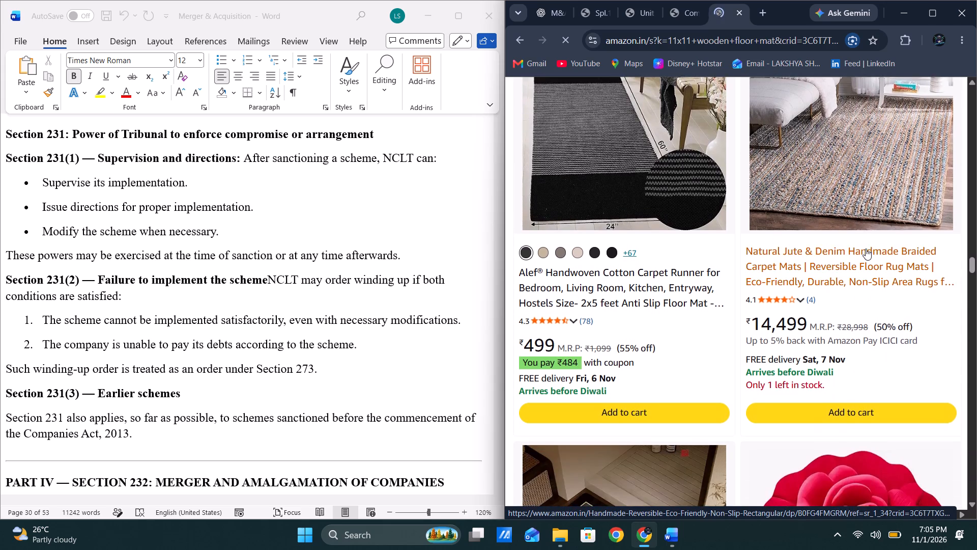
Examine the listings from the non-slip bath mat and rose-shaped door mat through the grass rug, HOKIPO runner and 11x11 feet cotton carpet.
scroll(866, 249, down, 4)
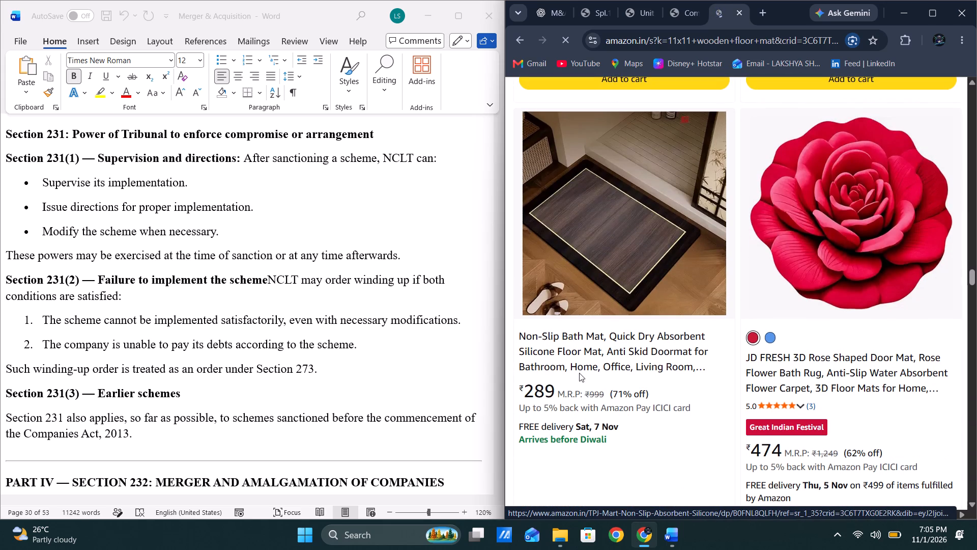
scroll(741, 380, down, 2)
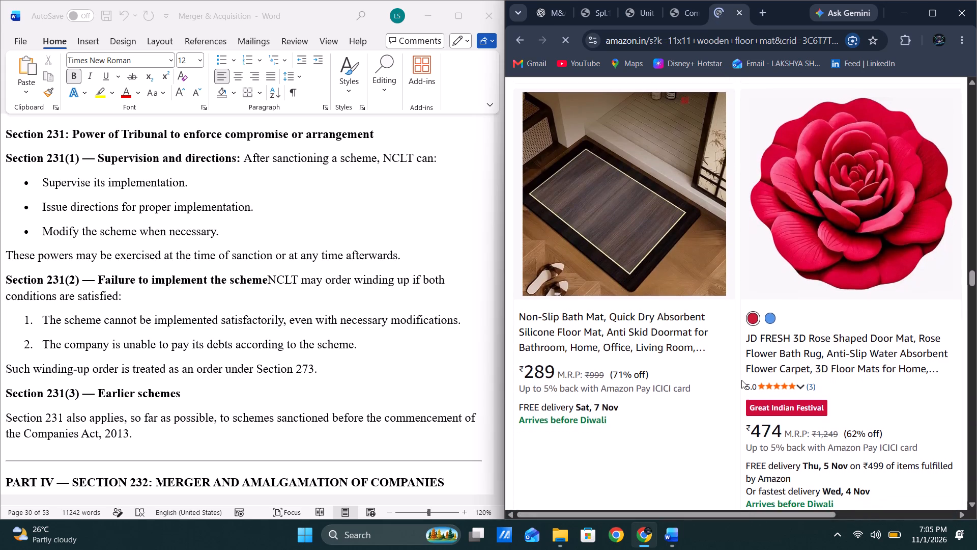
scroll(741, 380, down, 6)
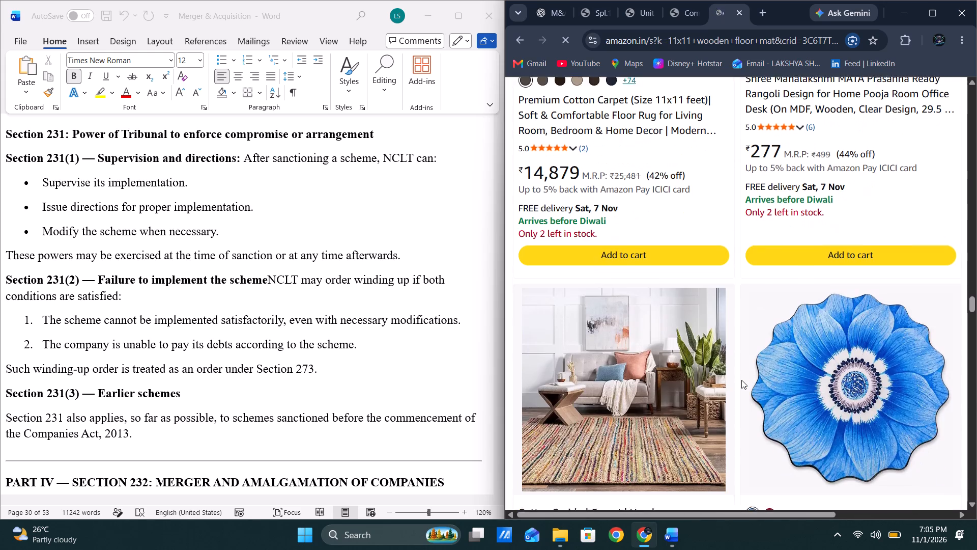
scroll(741, 380, down, 5)
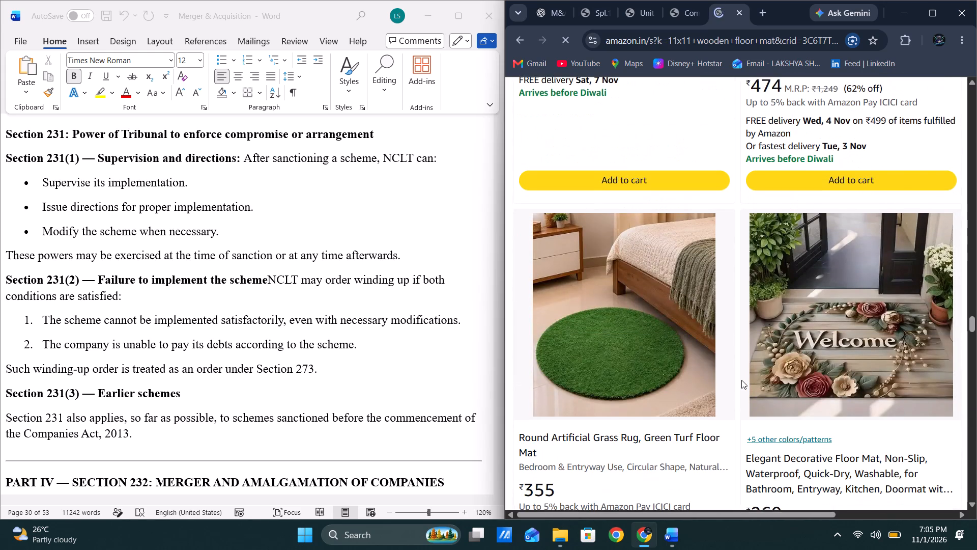
scroll(741, 380, down, 4)
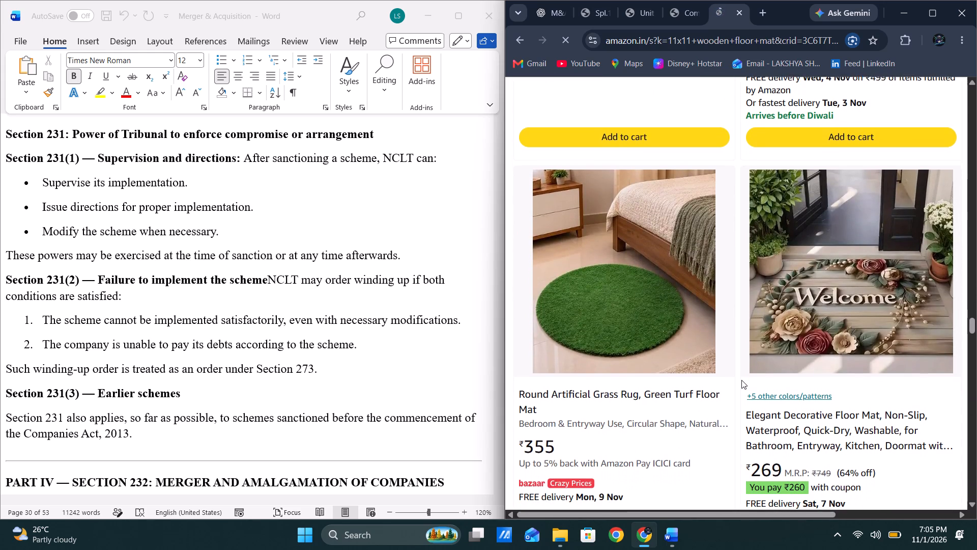
scroll(741, 380, down, 5)
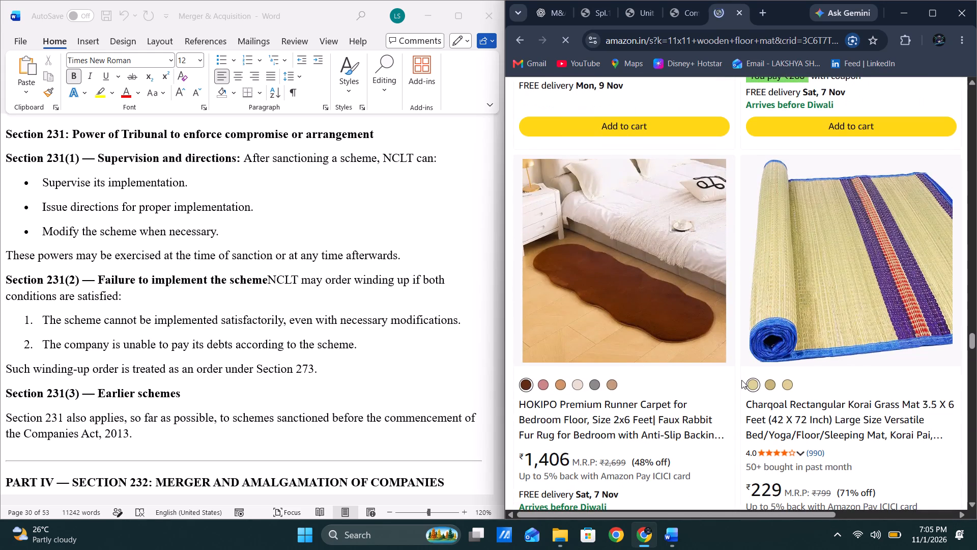
scroll(741, 380, down, 5)
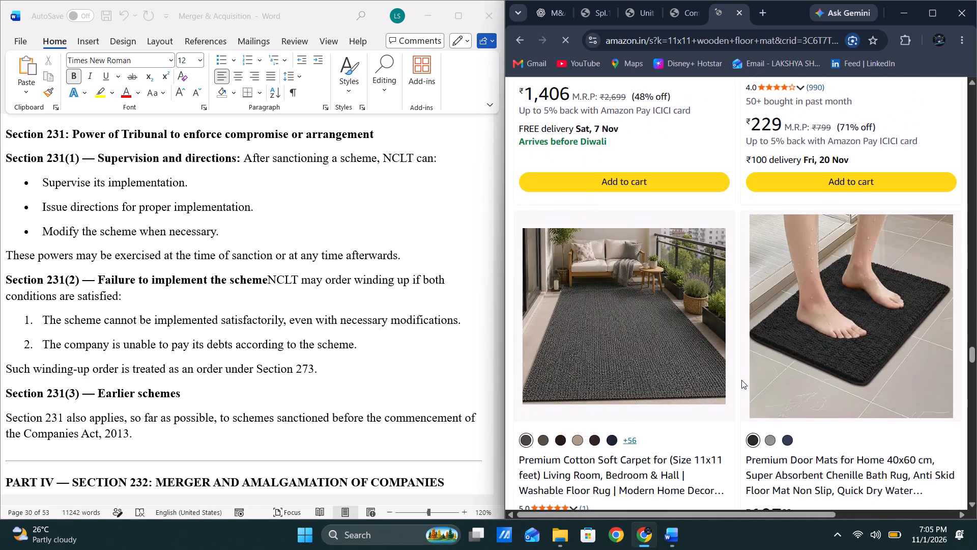
scroll(741, 380, down, 2)
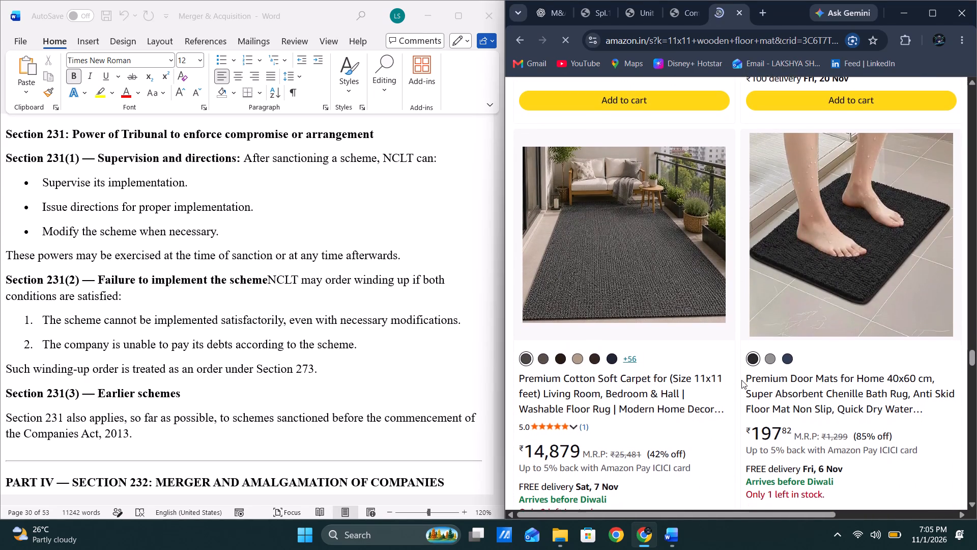
Continue through the listings, comparing the chenille door mat, printed runners, wooden garden pathway, rug gripper underlay and handloom jute carpet.
scroll(741, 380, down, 1)
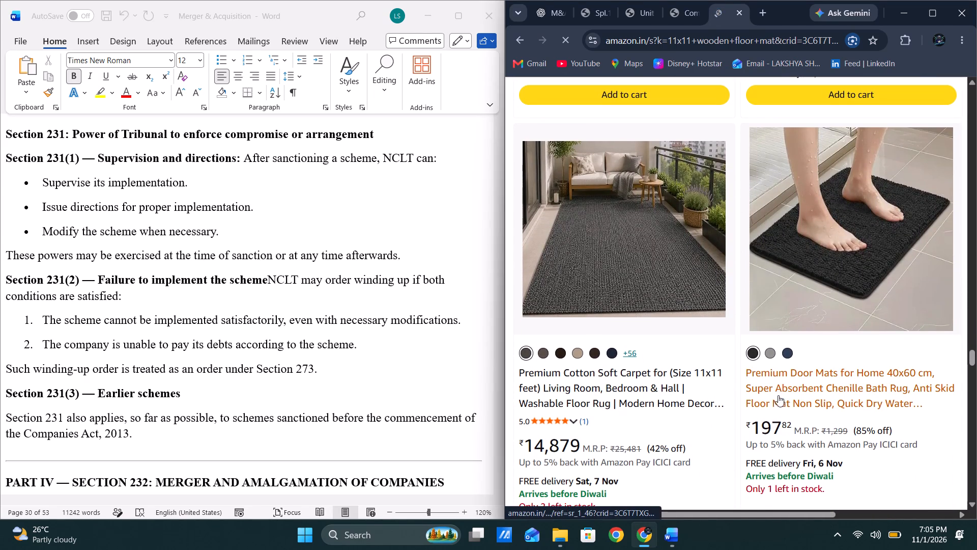
scroll(829, 338, down, 1)
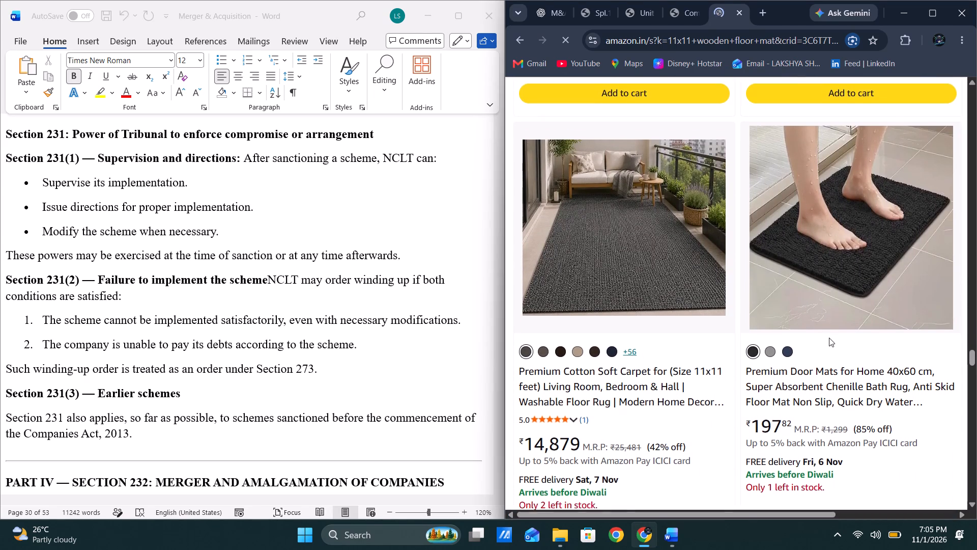
scroll(829, 338, down, 3)
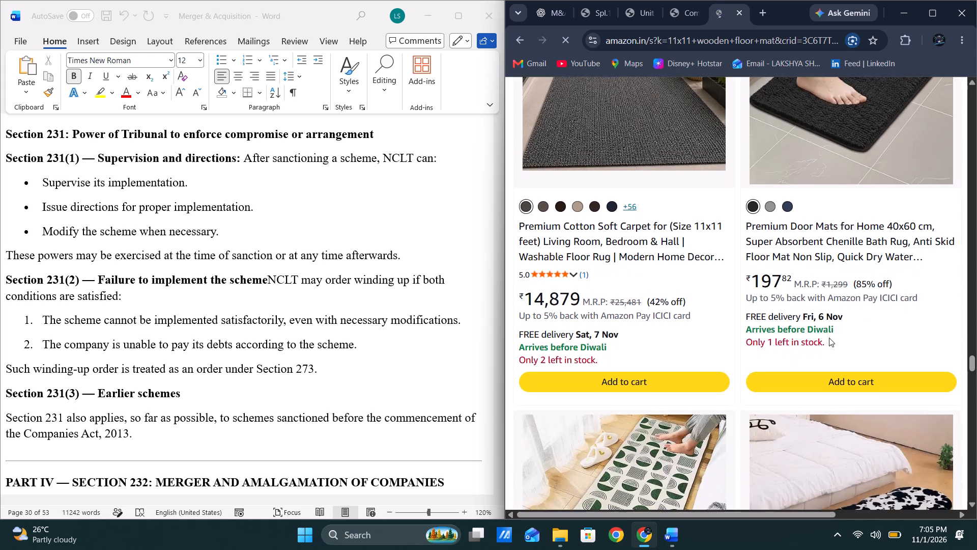
scroll(829, 338, down, 3)
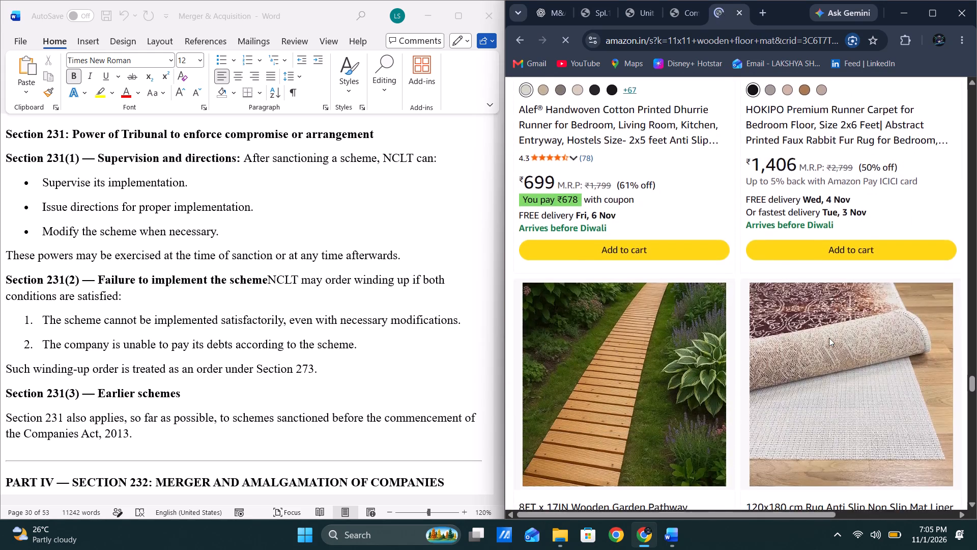
scroll(829, 338, down, 2)
scroll(829, 338, right, 1)
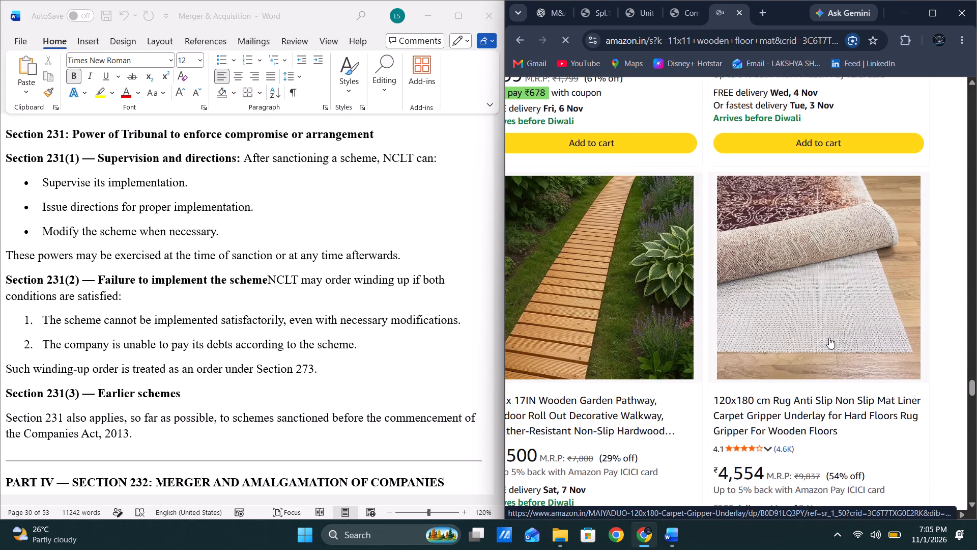
scroll(829, 338, up, 2)
scroll(829, 338, right, 3)
scroll(829, 338, down, 3)
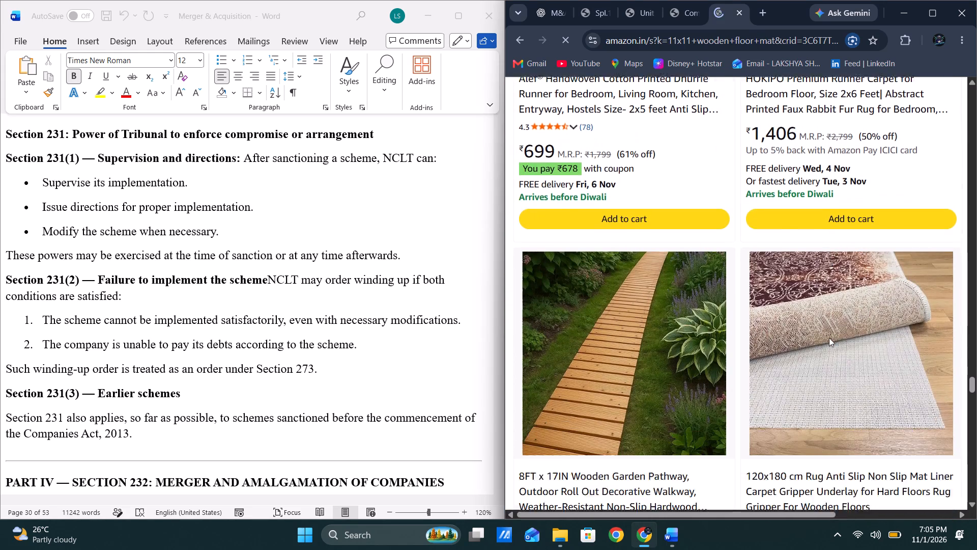
scroll(829, 338, down, 12)
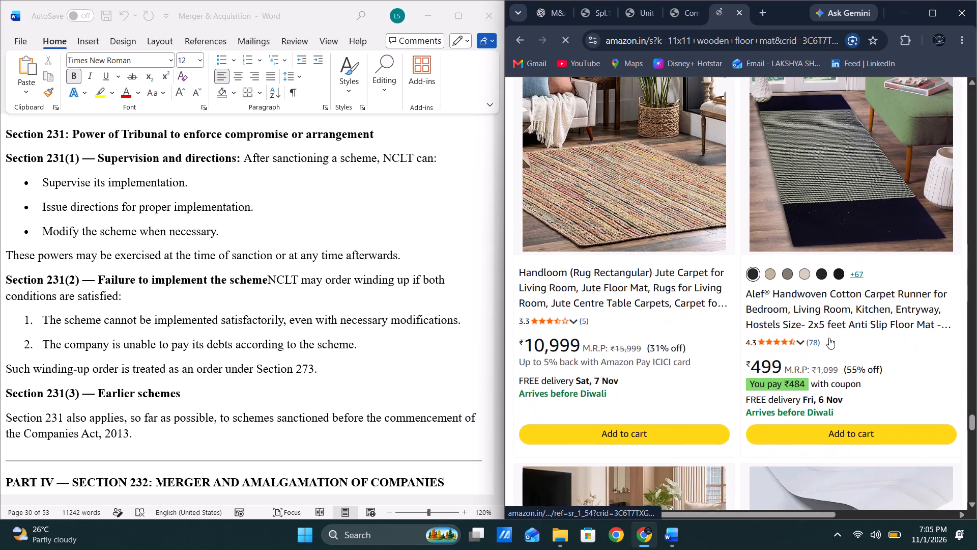
Skim the welcome mat and marble wallpaper listings, and close the Amazon page to return to the Companies Act PDF.
click(681, 14)
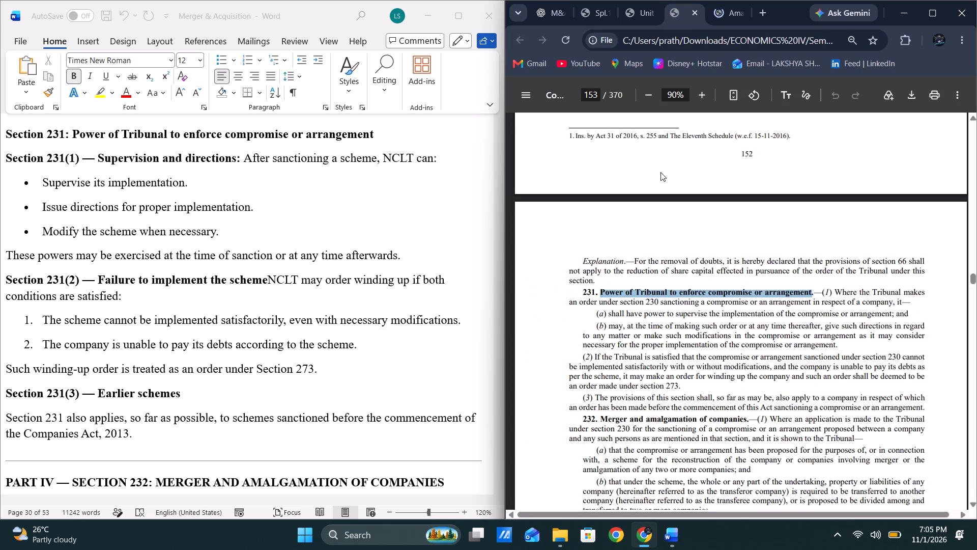
click(742, 11)
scroll(750, 242, down, 3)
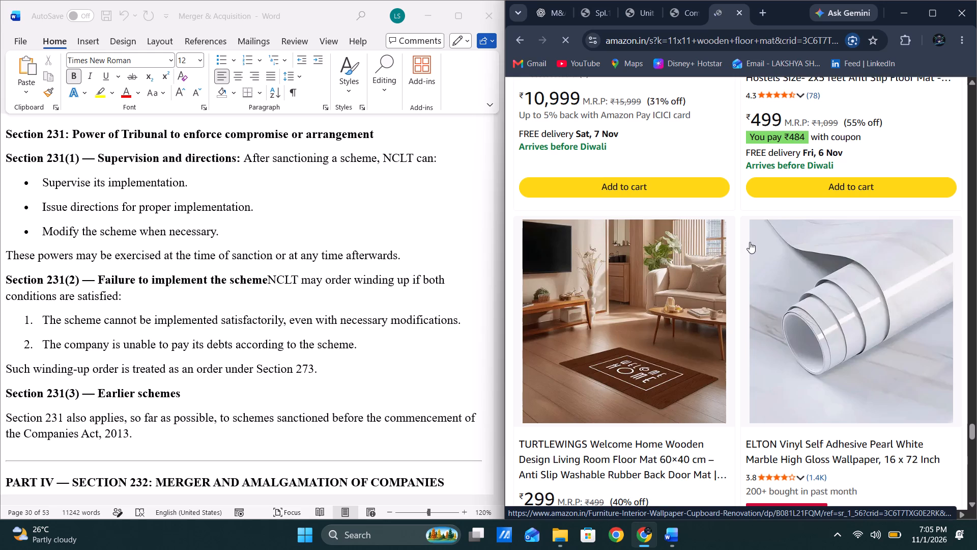
scroll(750, 242, down, 2)
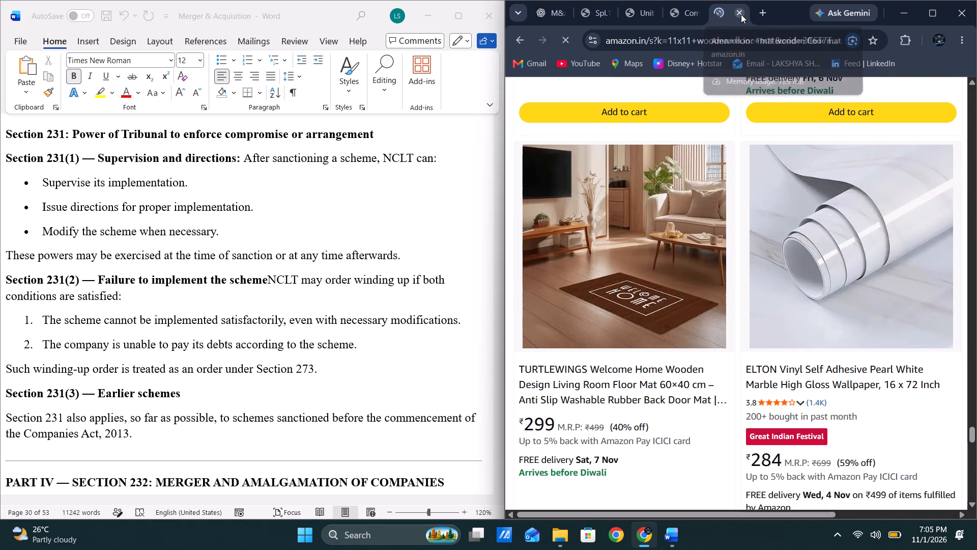
click(741, 14)
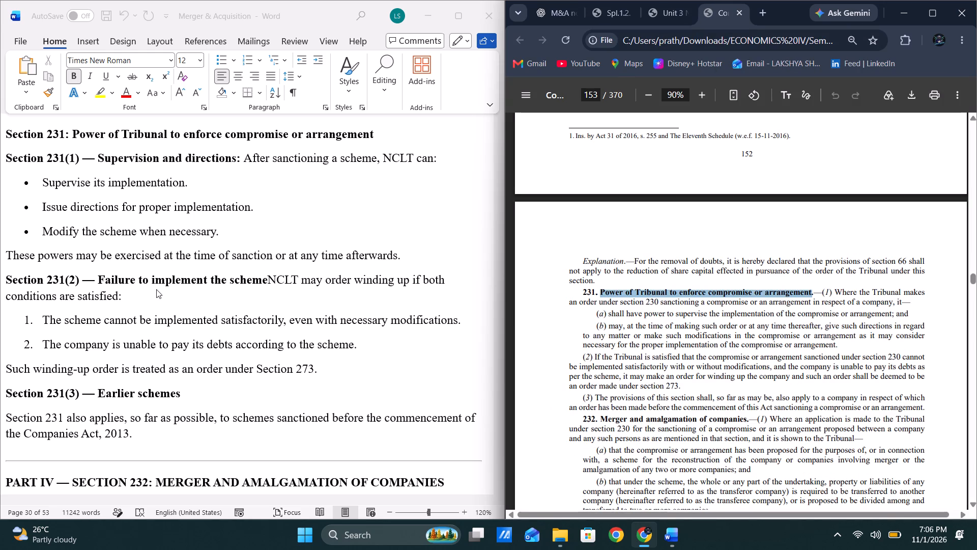
In the Word notes, join the Section 231(3) paragraph onto the same line as its "Earlier schemes" heading.
scroll(211, 385, down, 1)
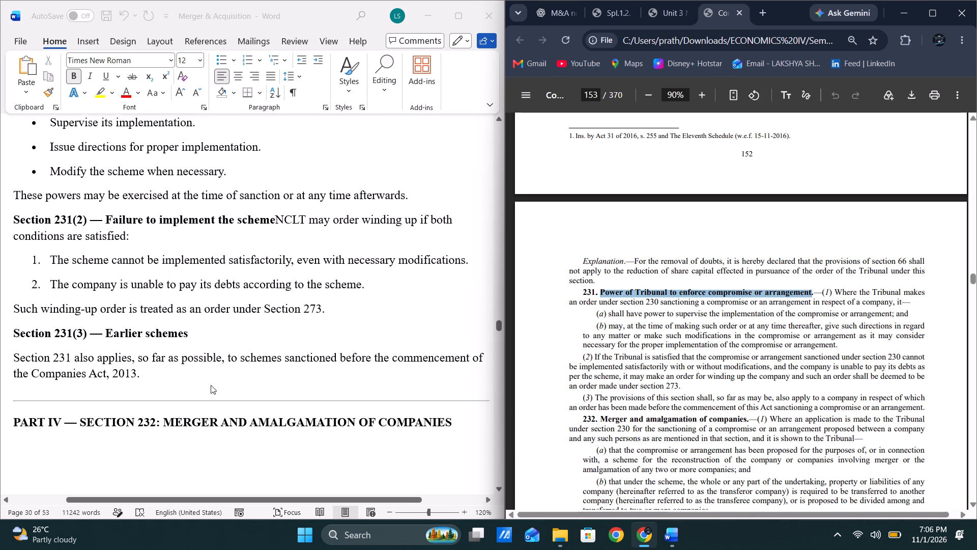
scroll(211, 385, down, 1)
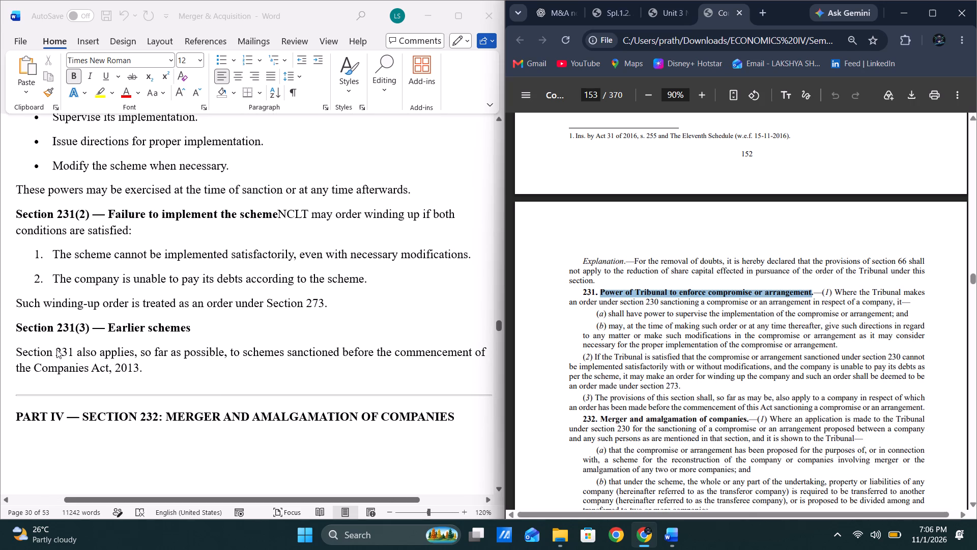
click(56, 349)
click(14, 355)
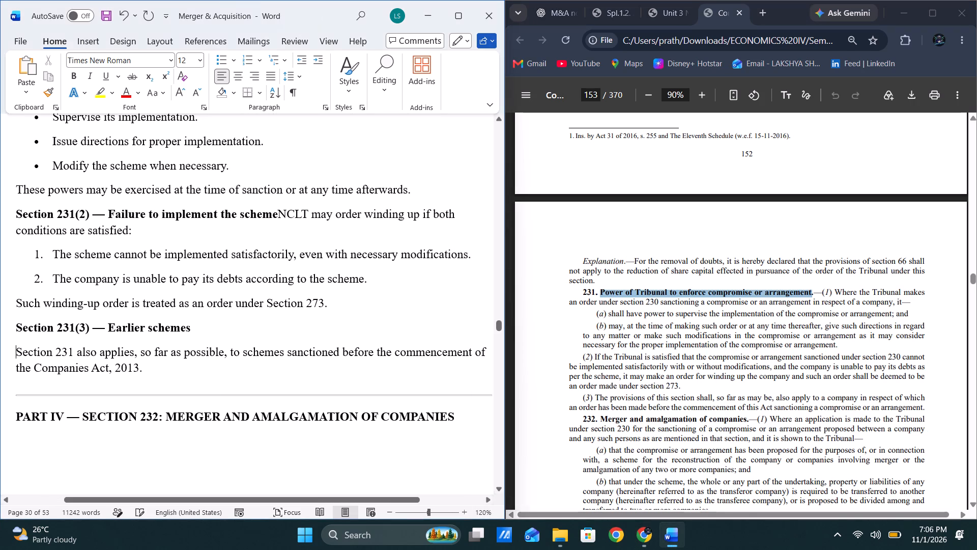
key(BackSpace)
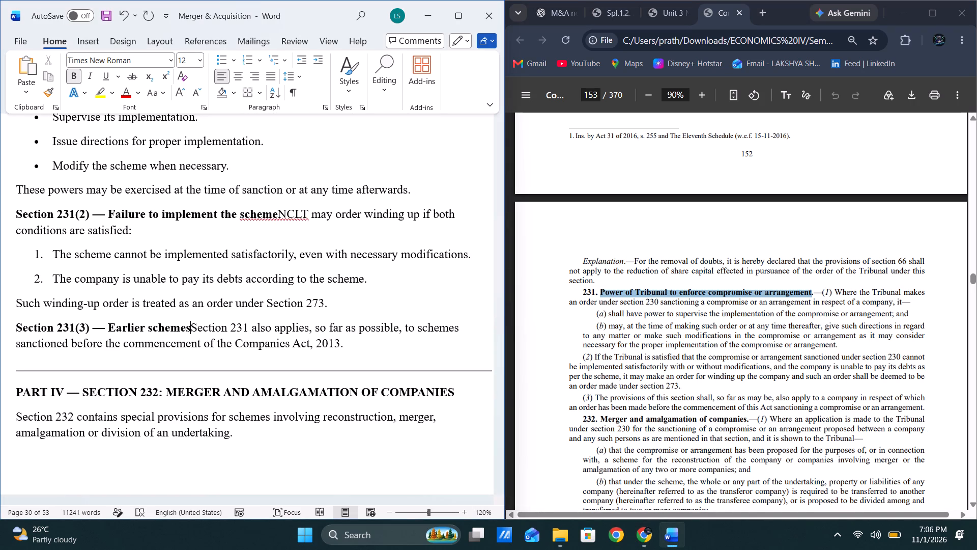
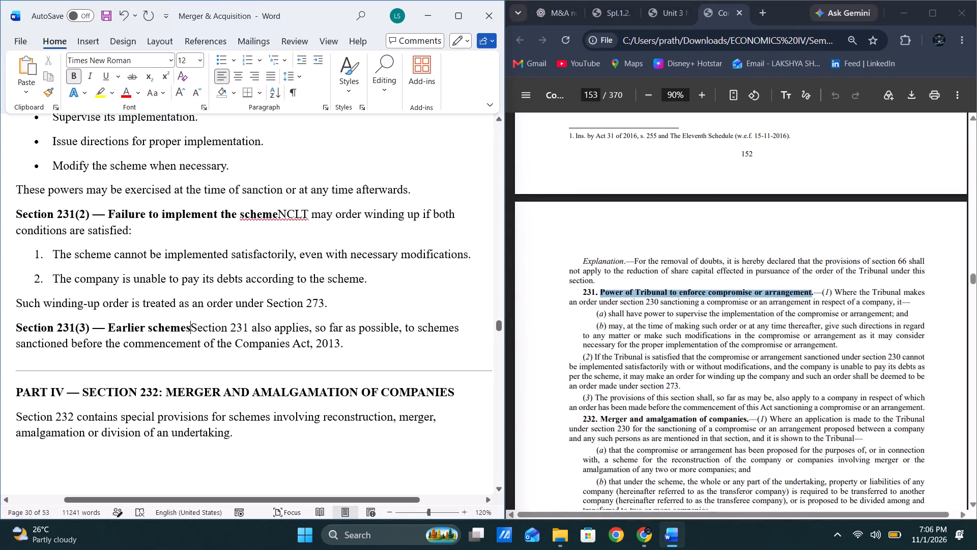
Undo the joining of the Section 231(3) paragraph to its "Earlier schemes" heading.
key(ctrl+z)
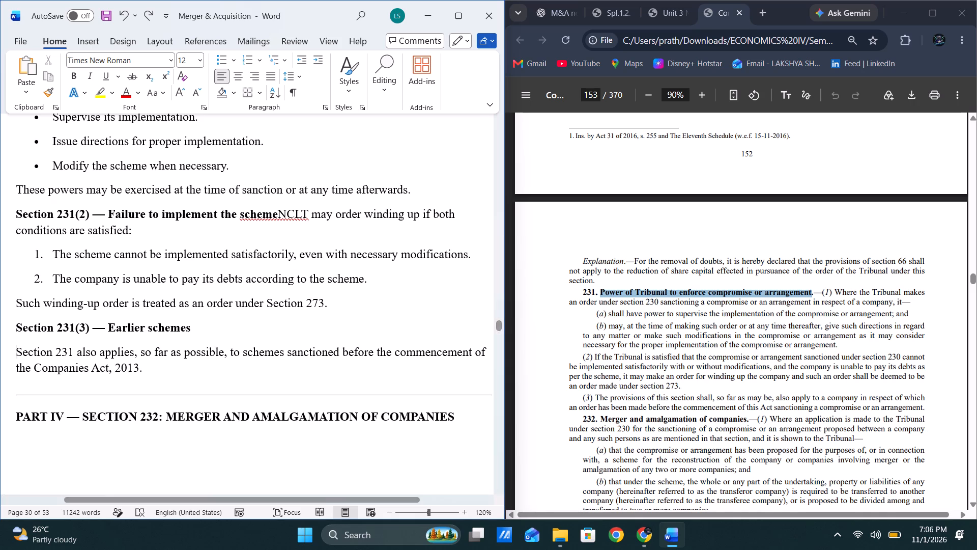
In Section 231(2), separate the heading "Failure to implement the scheme" from the text joined to it with a colon and space.
click(278, 220)
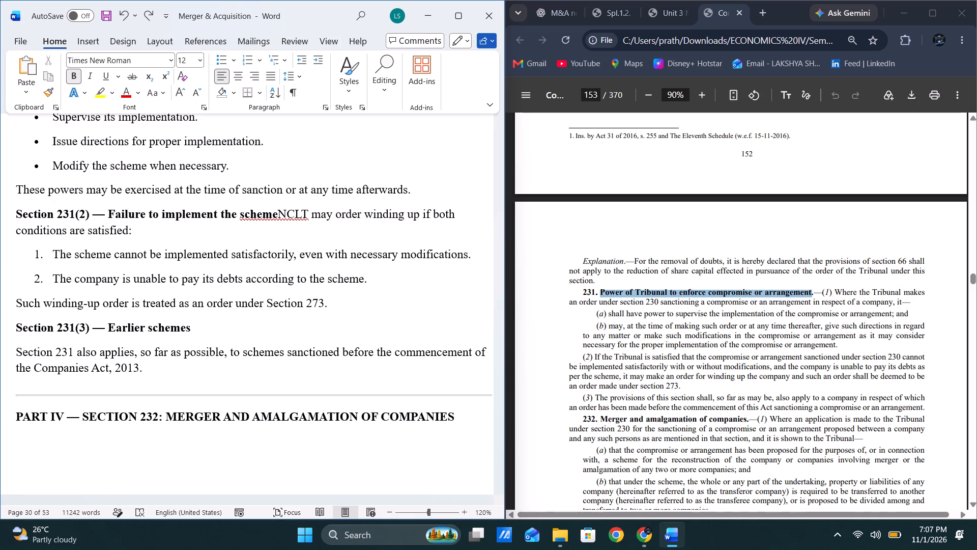
key(ctrl+z)
key(BackSpace)
text(:)
key(space)
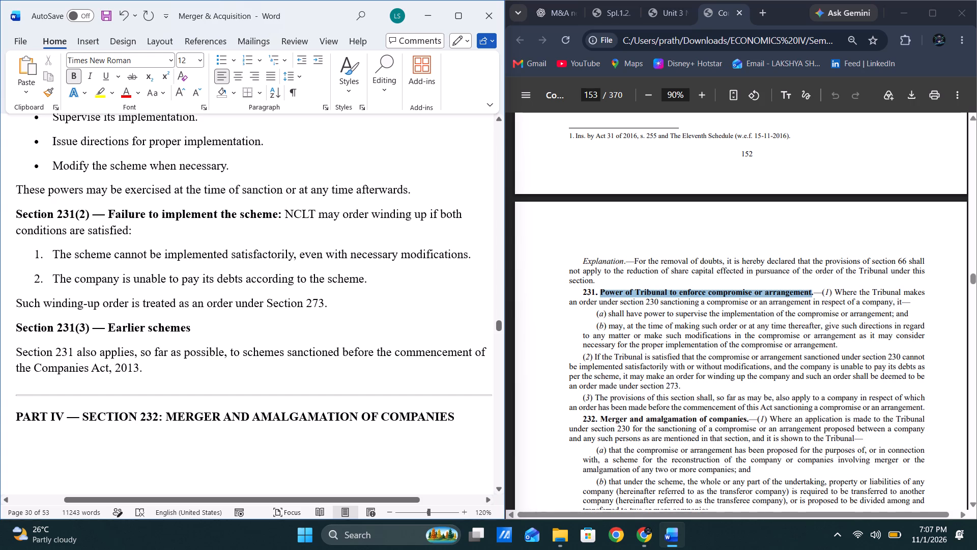
Join the Section 231(3) paragraph onto its "Earlier schemes" heading line, separated by a colon and space.
scroll(152, 276, down, 1)
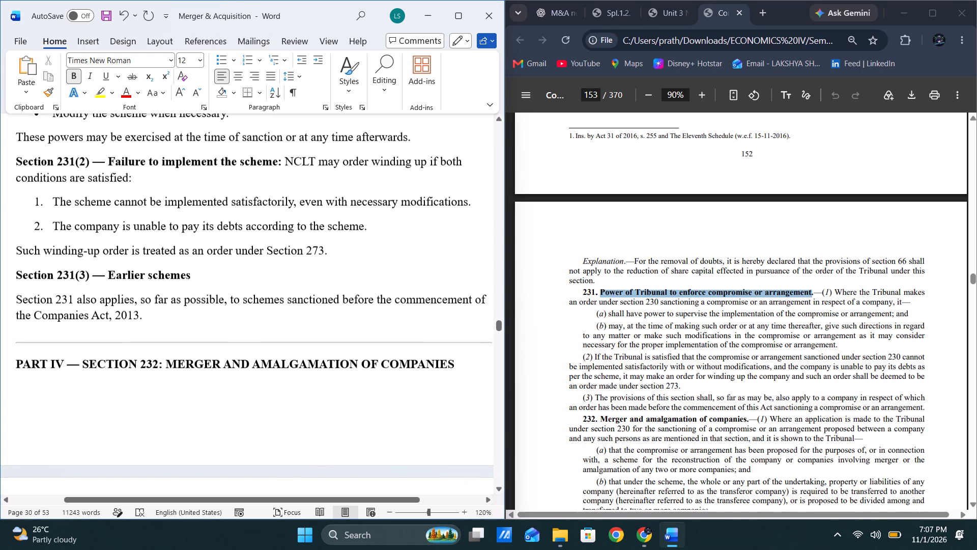
scroll(152, 276, down, 1)
scroll(195, 232, down, 1)
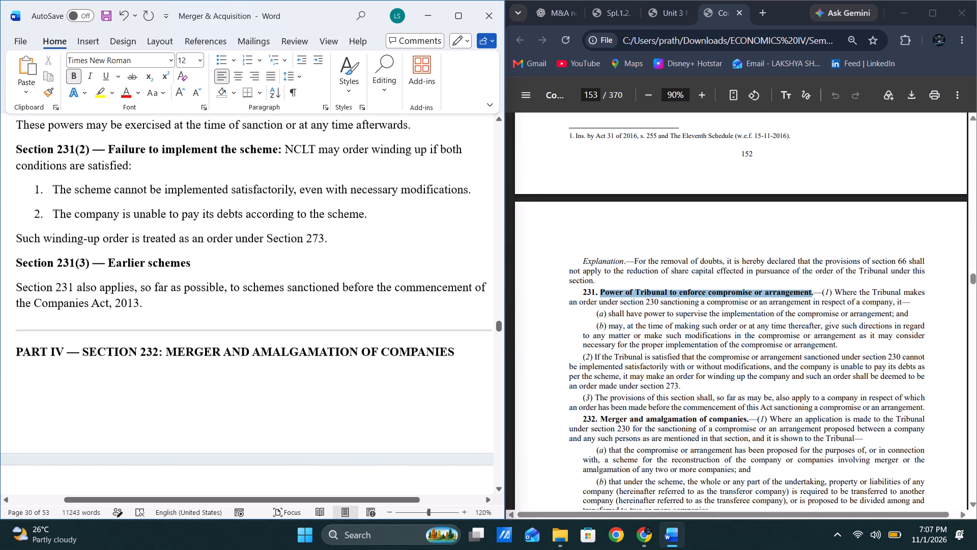
scroll(195, 232, down, 1)
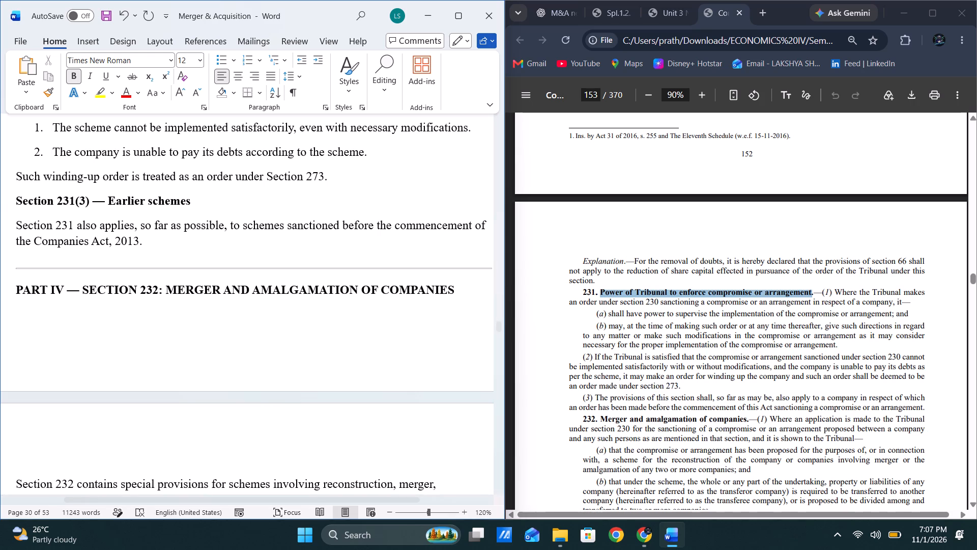
click(10, 229)
key(BackSpace)
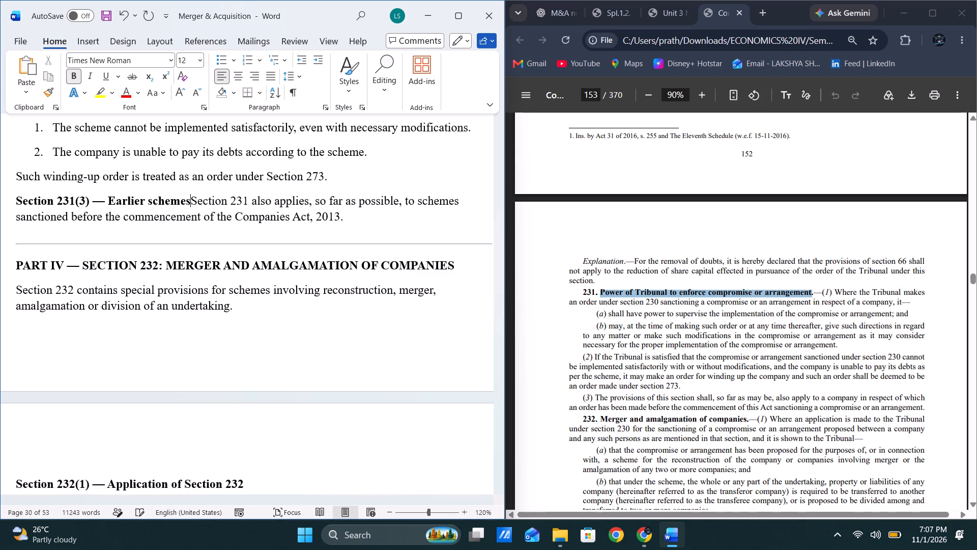
text(:)
key(space)
Delete the horizontal divider line above the Part IV heading on Section 232.
key(Down)
key(Down)
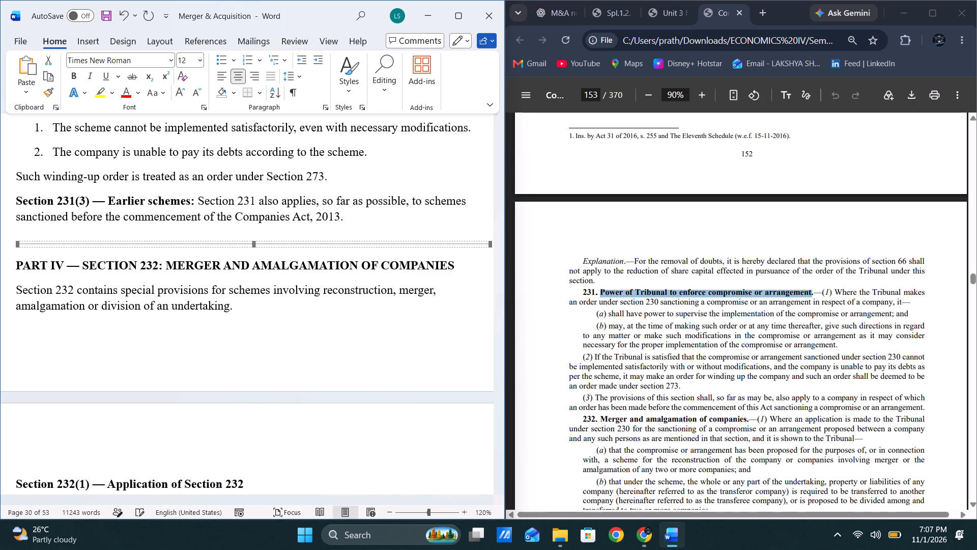
key(BackSpace)
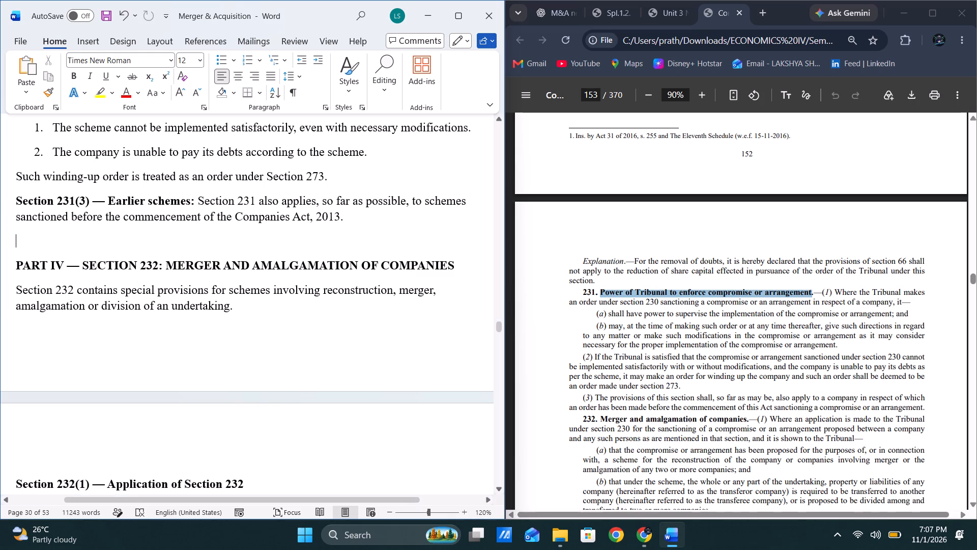
Remove "PART IV —" from the Section 232 heading and change the capitalised word before 232 to "Section".
drag(85, 266, 13, 258)
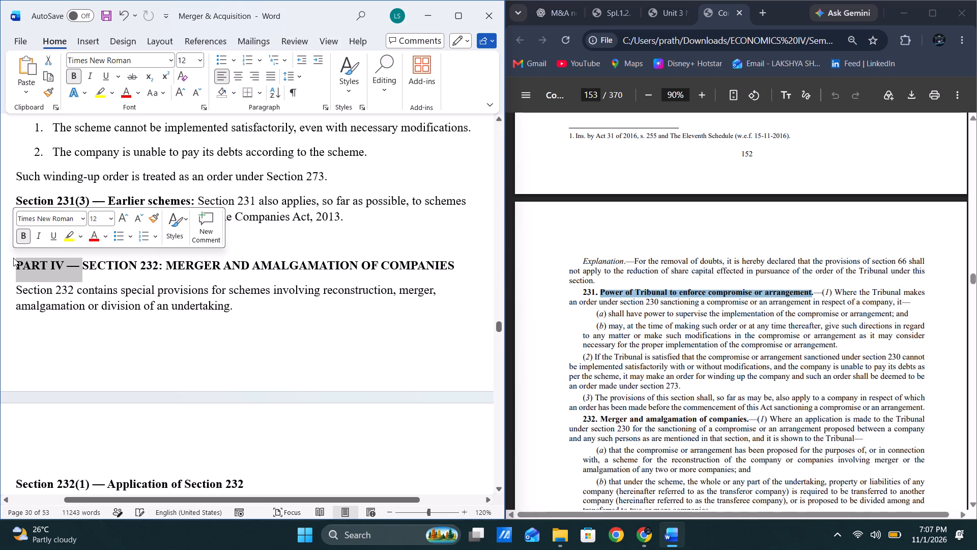
key(BackSpace)
key(Right)
key(Right)
key(Right)
key(Right)
key(Right)
key(Right)
key(Right)
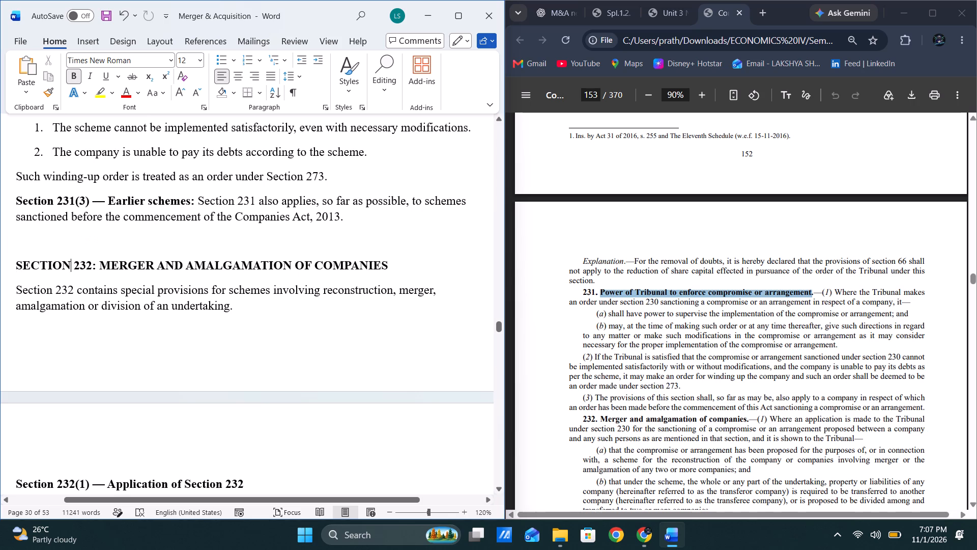
key(BackSpace)
key(BackSpace)
key(BackSpace)
key(BackSpace)
key(BackSpace)
key(BackSpace)
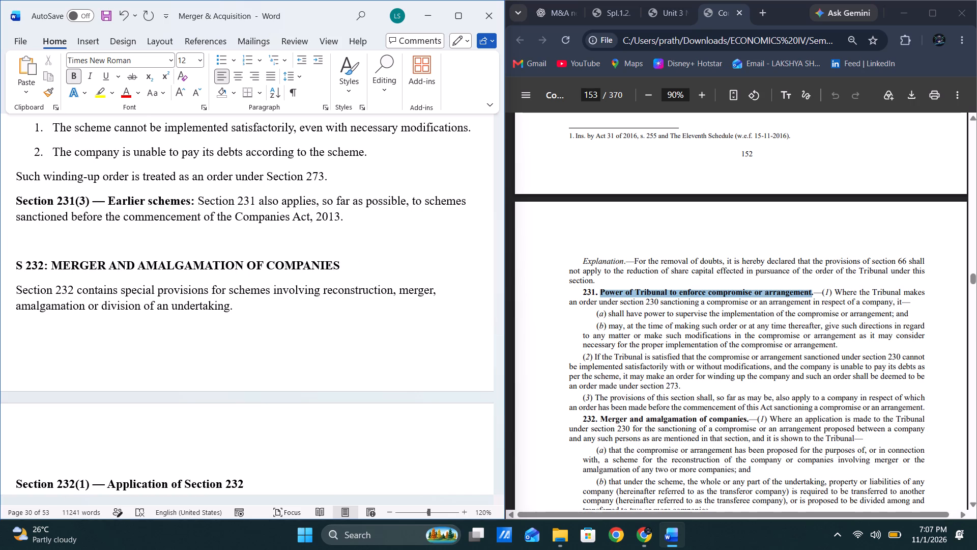
text(ection)
key(space)
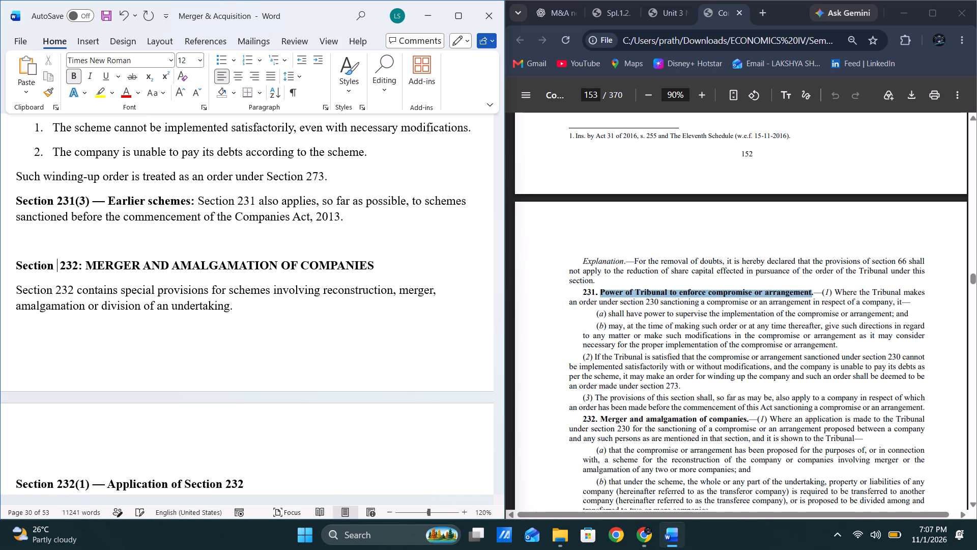
key(BackSpace)
key(Right)
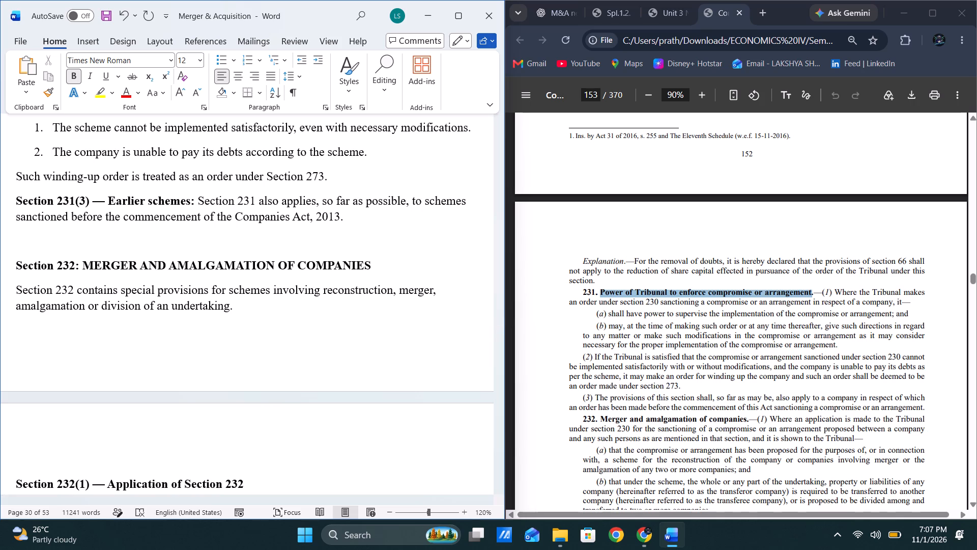
Replace the Section 232 heading's capitalised title with "Merger and amalgamation of companies", copied from the Companies Act PDF.
drag(748, 418, 603, 420)
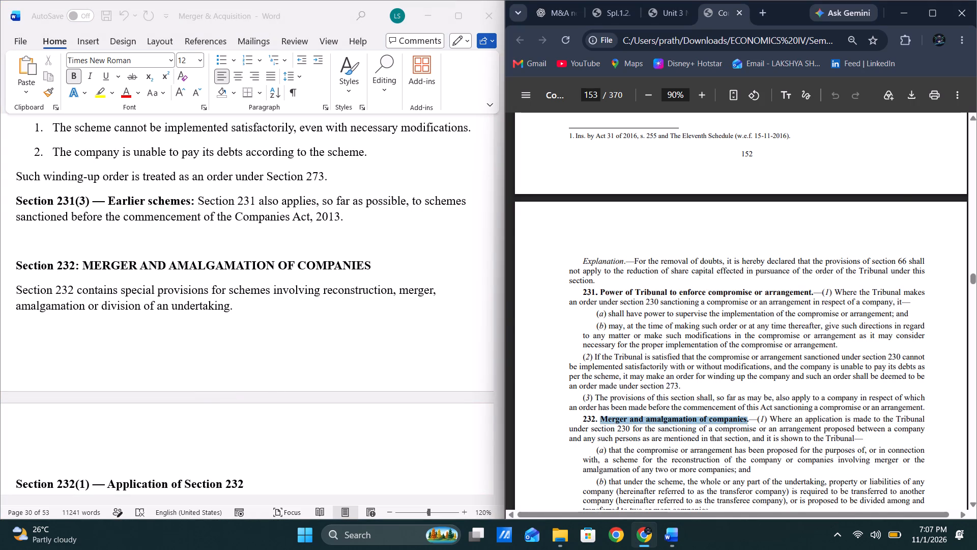
right_click(603, 420)
click(637, 189)
click(397, 260)
drag(383, 263, 154, 266)
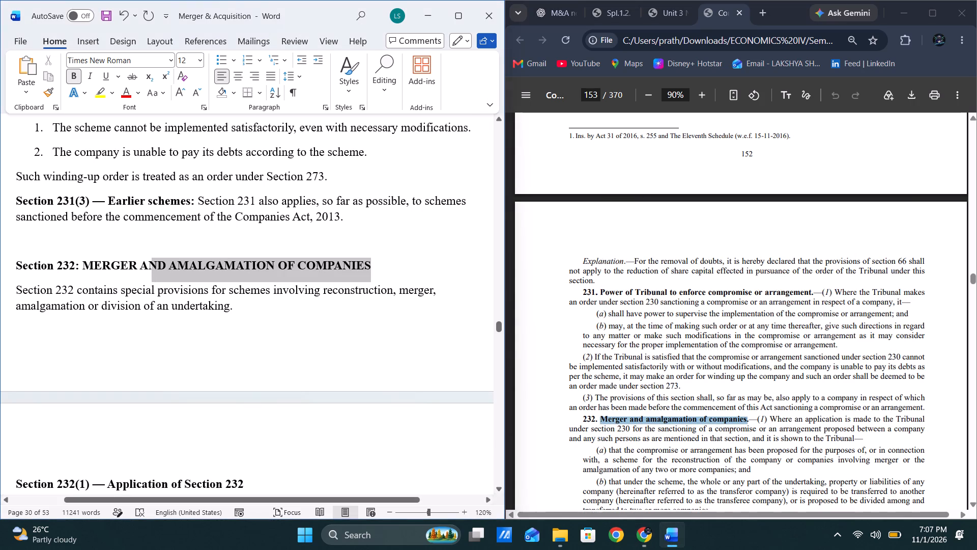
drag(154, 266, 101, 262)
key(BackSpace)
key(ctrl+v)
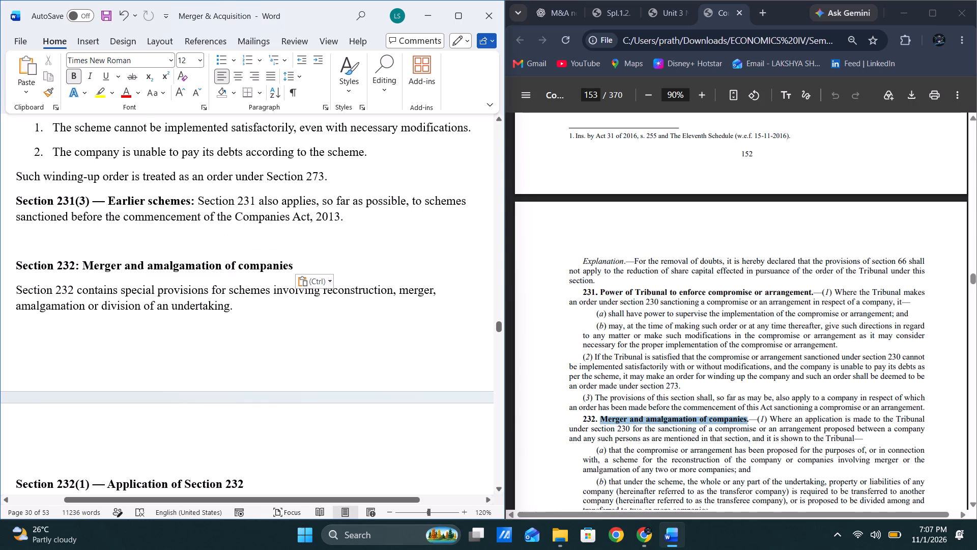
key(Right)
Delete the introductory sentence under the Section 232 heading about special provisions for reconstruction, merger, amalgamation or division.
scroll(101, 262, down, 1)
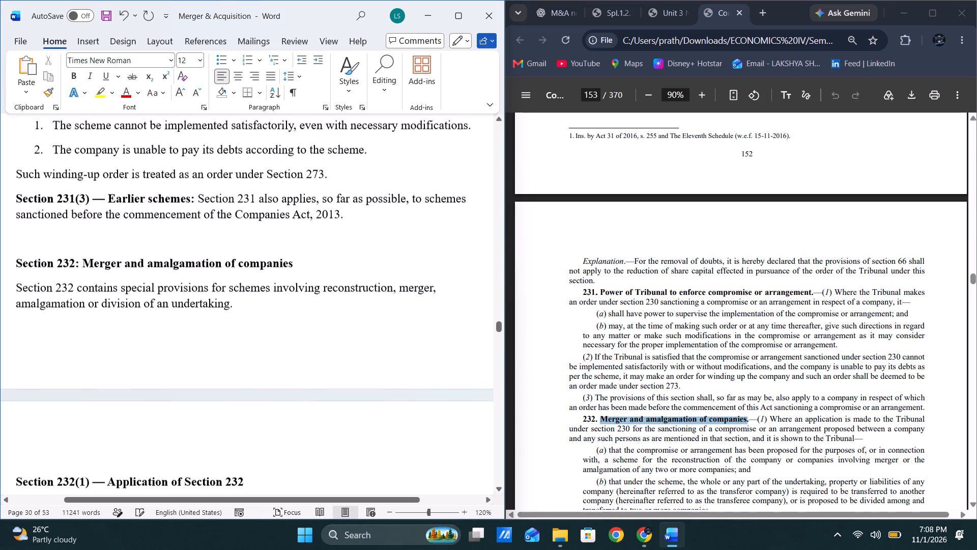
scroll(101, 262, down, 1)
click(253, 240)
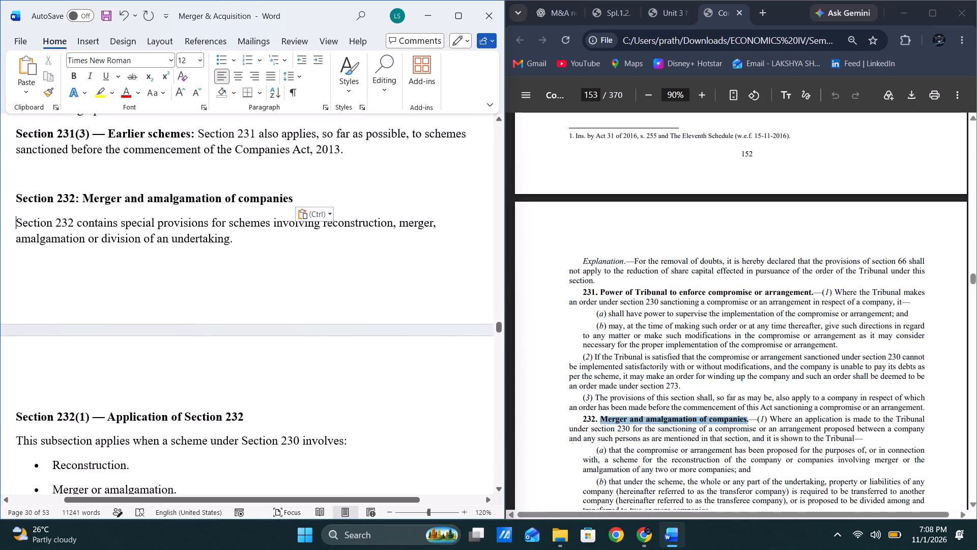
drag(253, 240, 48, 225)
key(BackSpace)
Join the "This subsection applies" text onto the Section 232(1) heading line and delete the title "Application of Section 232".
key(Down)
key(BackSpace)
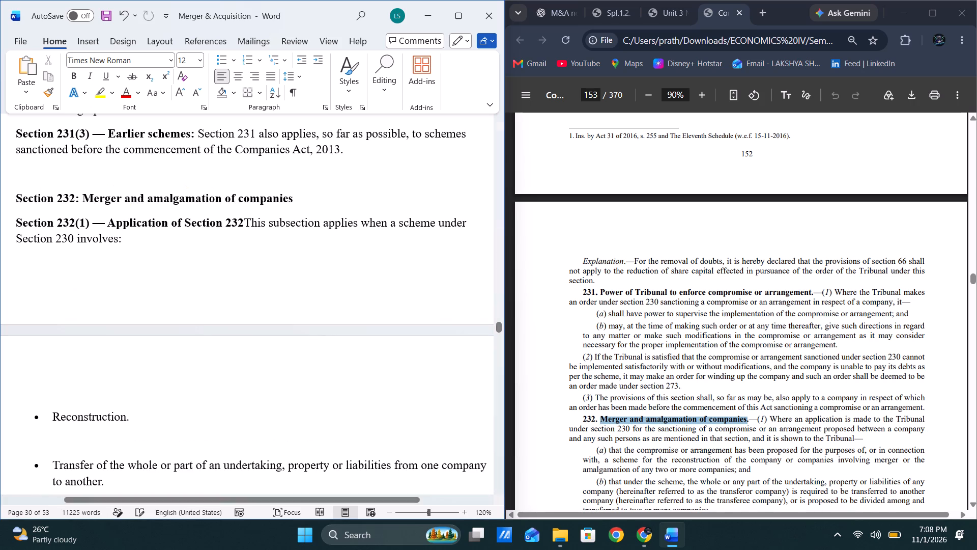
scroll(48, 225, down, 1)
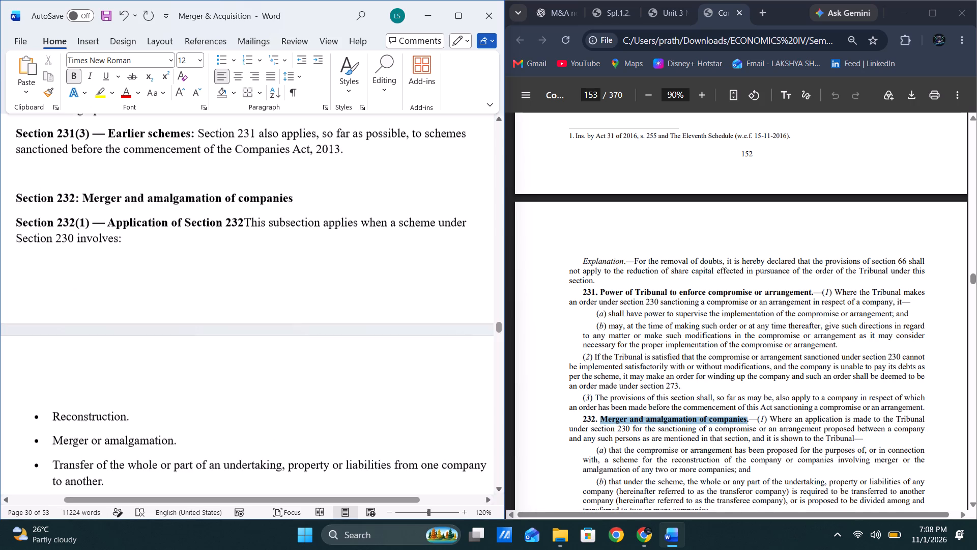
scroll(48, 225, down, 2)
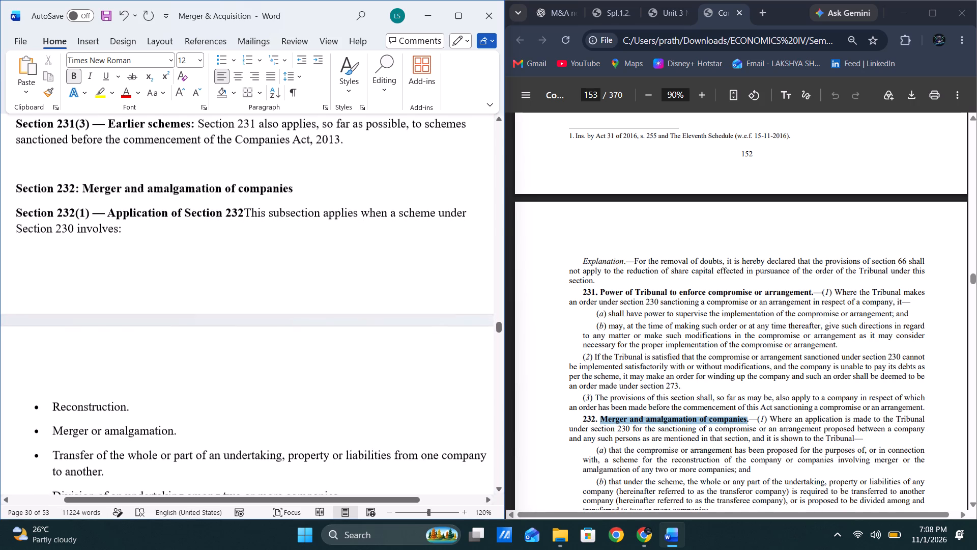
scroll(48, 225, down, 1)
key(BackSpace)
key(BackSpace)
key(BackSpace)
key(BackSpace)
key(BackSpace)
key(BackSpace)
key(BackSpace)
key(BackSpace)
key(BackSpace)
key(BackSpace)
key(BackSpace)
key(BackSpace)
key(BackSpace)
key(BackSpace)
key(BackSpace)
key(BackSpace)
key(BackSpace)
key(BackSpace)
key(BackSpace)
key(BackSpace)
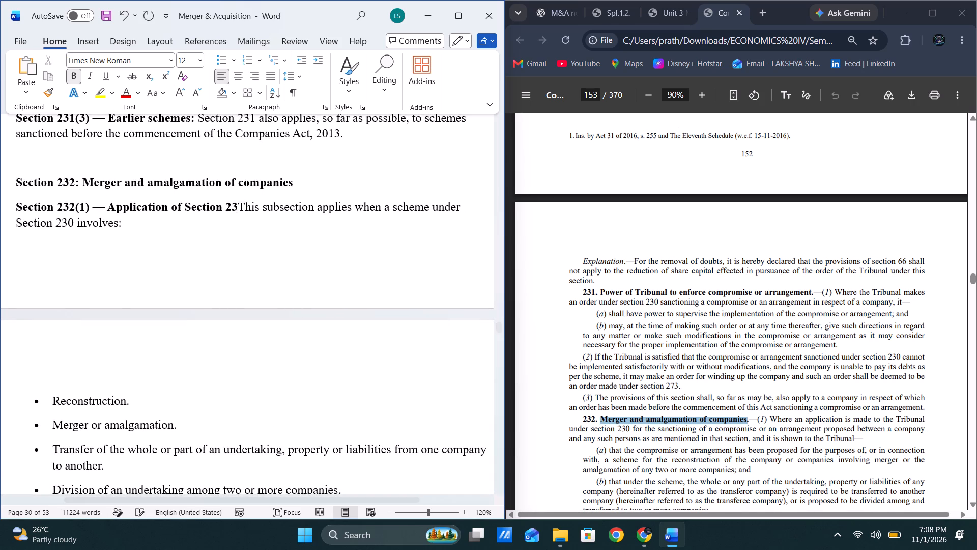
key(BackSpace)
key(BackSpace)
key(BackSpace)
key(BackSpace)
key(BackSpace)
key(BackSpace)
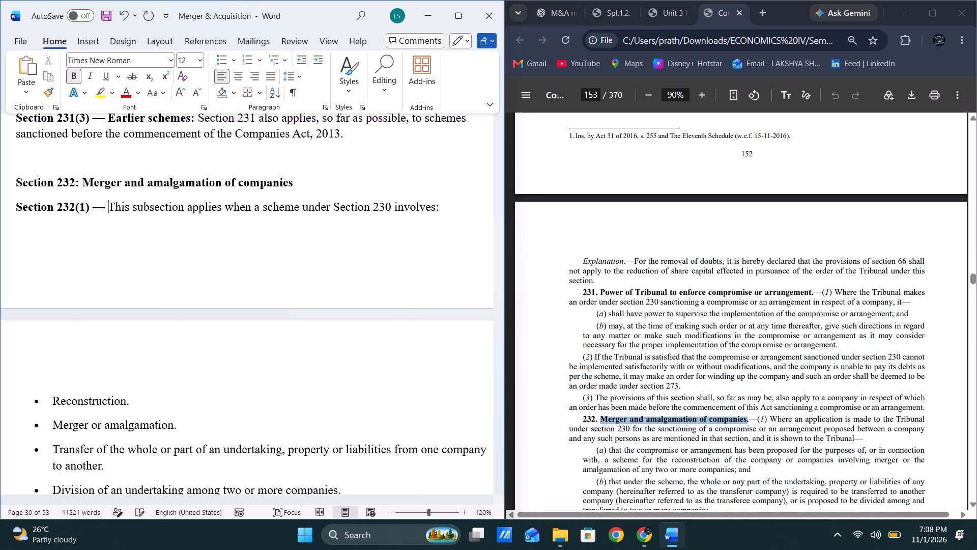
Join "The merging companies must circulate the following documents" onto the Section 232(2) heading line and delete the title "Documents to be circulated".
scroll(48, 225, down, 2)
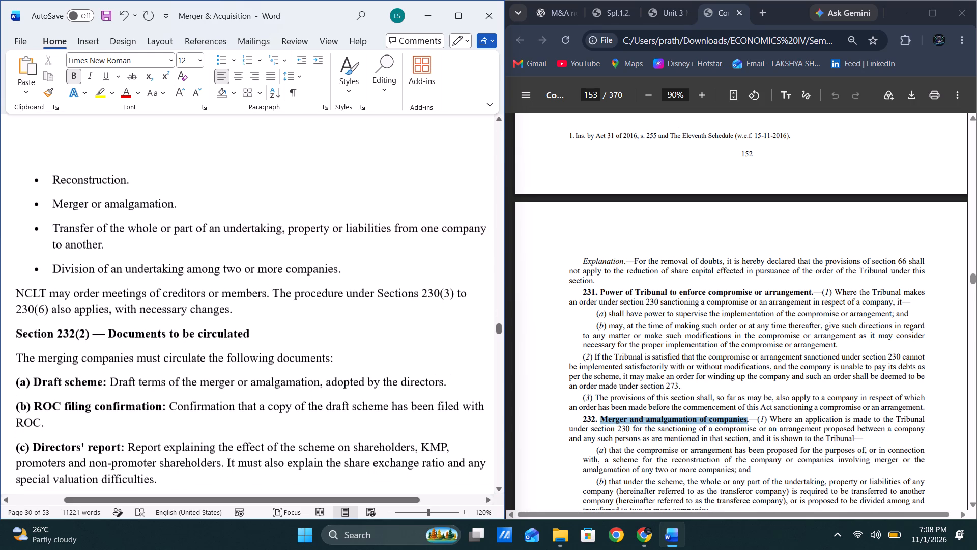
scroll(147, 261, down, 1)
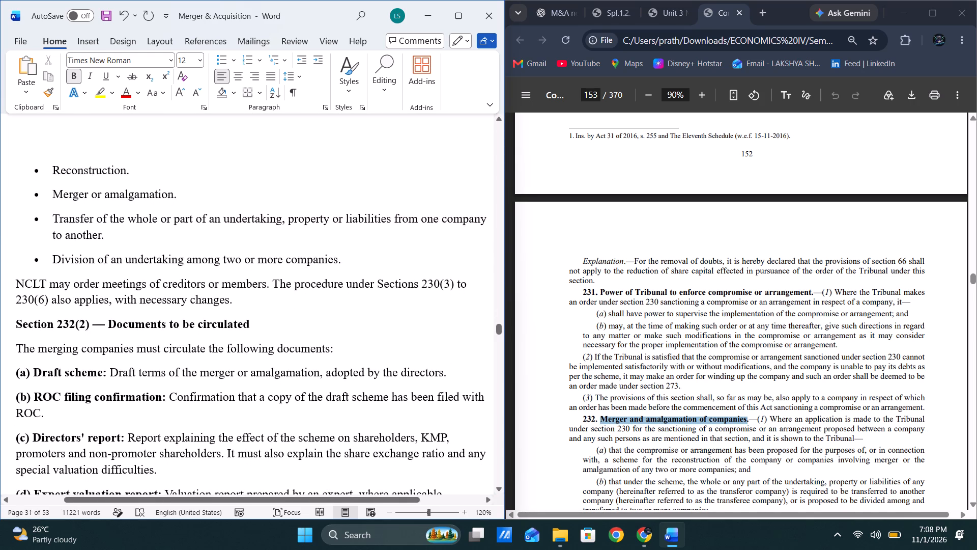
scroll(147, 261, down, 1)
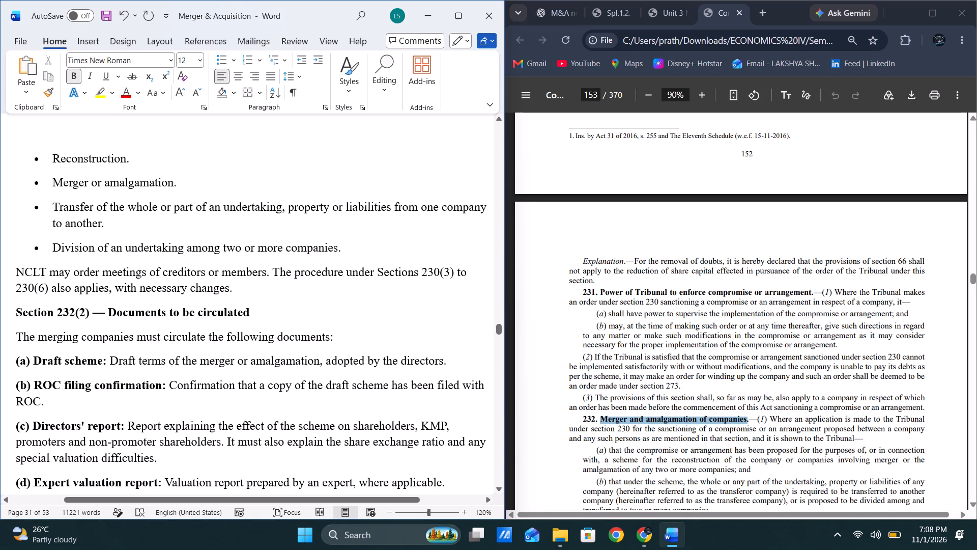
scroll(235, 259, down, 1)
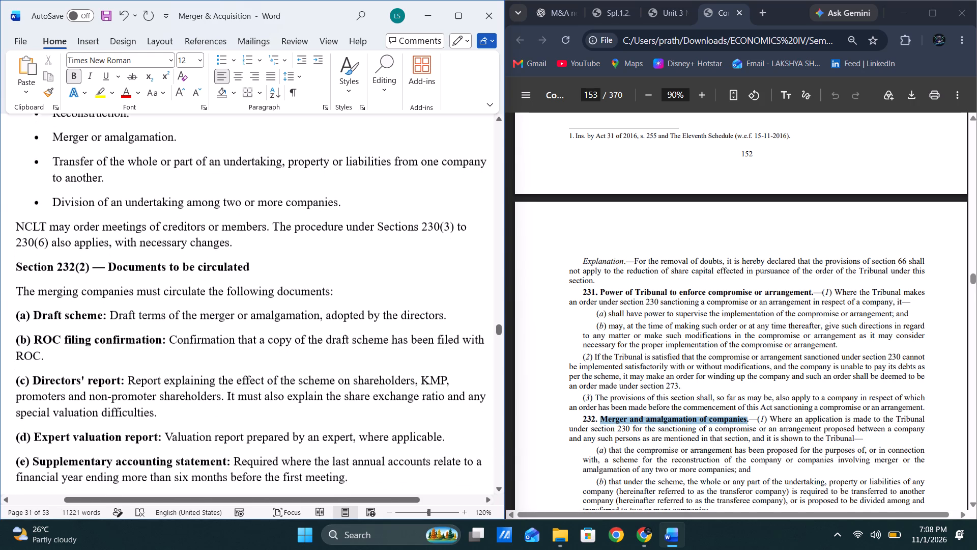
scroll(235, 259, down, 1)
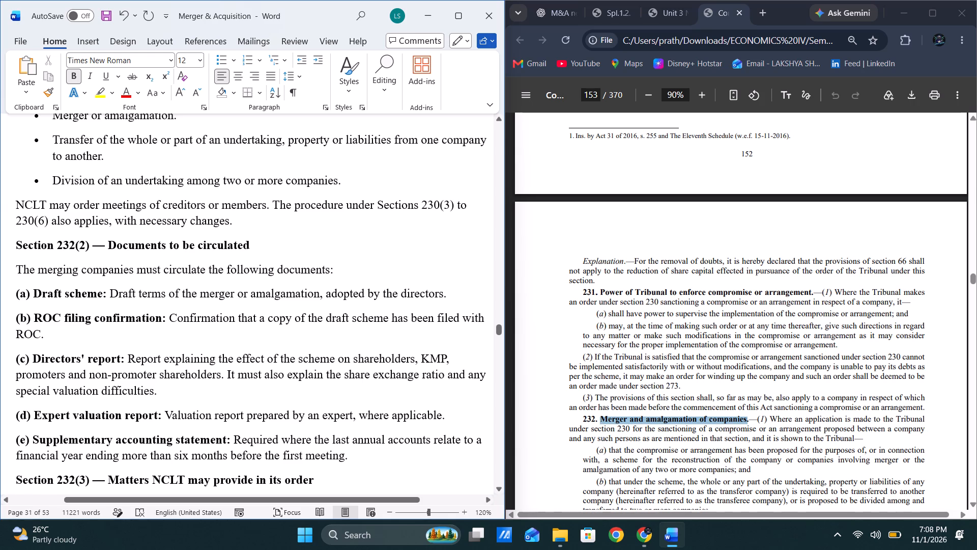
scroll(160, 237, down, 1)
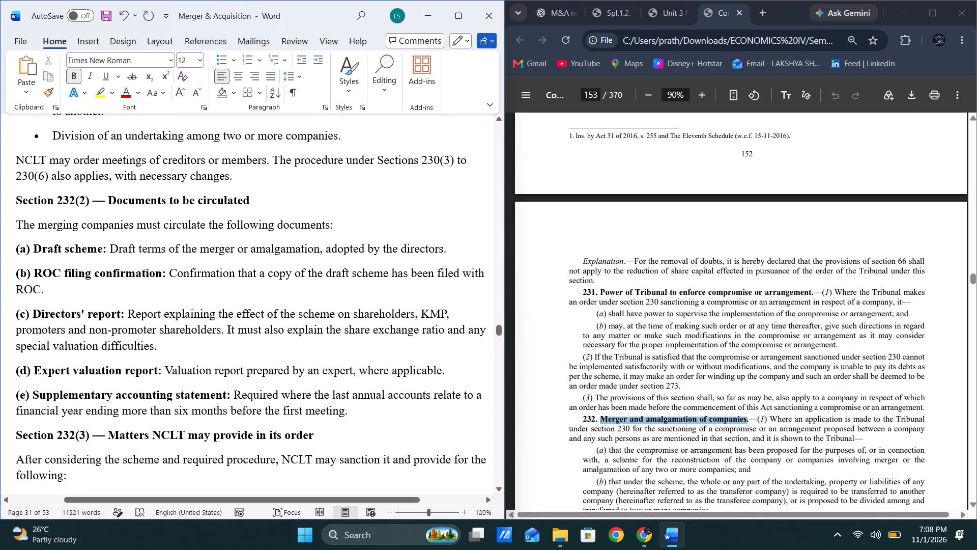
click(11, 226)
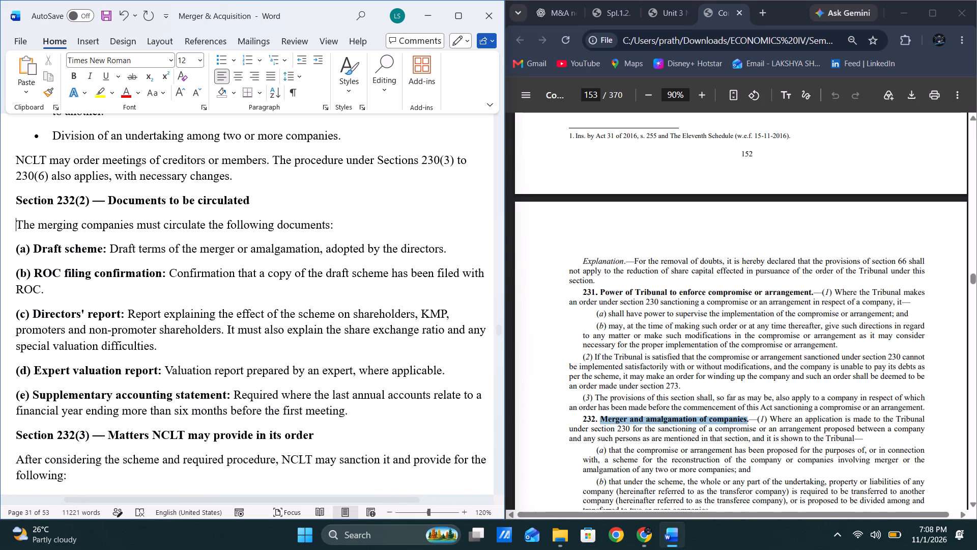
key(BackSpace)
key(BackSpace)
key(BackSpace)
key(BackSpace)
key(BackSpace)
key(BackSpace)
key(BackSpace)
key(BackSpace)
key(BackSpace)
key(BackSpace)
key(BackSpace)
key(BackSpace)
key(BackSpace)
key(BackSpace)
key(BackSpace)
key(BackSpace)
key(BackSpace)
key(BackSpace)
key(BackSpace)
key(BackSpace)
key(BackSpace)
key(BackSpace)
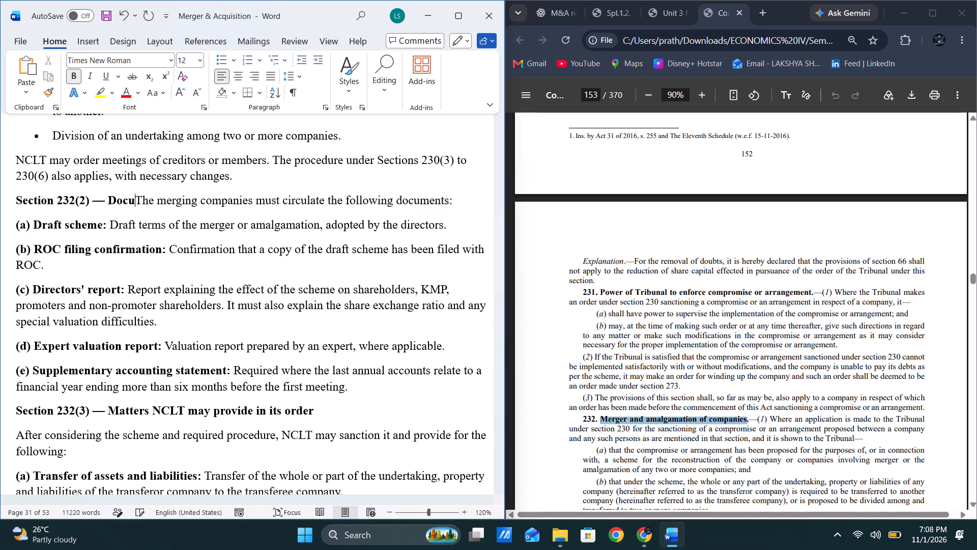
key(BackSpace)
key(BackSpace)
key(BackSpace)
key(BackSpace)
key(BackSpace)
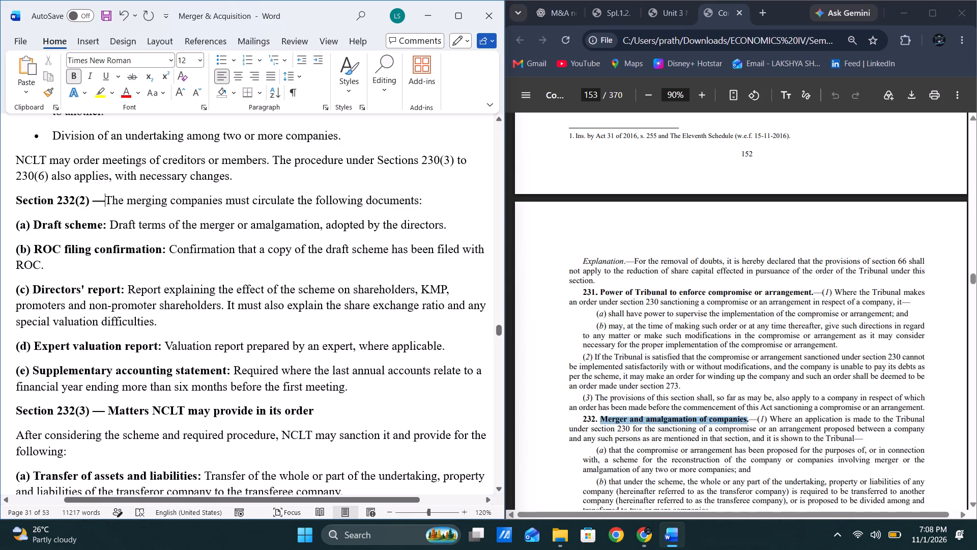
Join "After considering the scheme and required procedure" onto the Section 232(3) heading line and delete the title "Matters NCLT may provide in its order".
scroll(154, 249, down, 1)
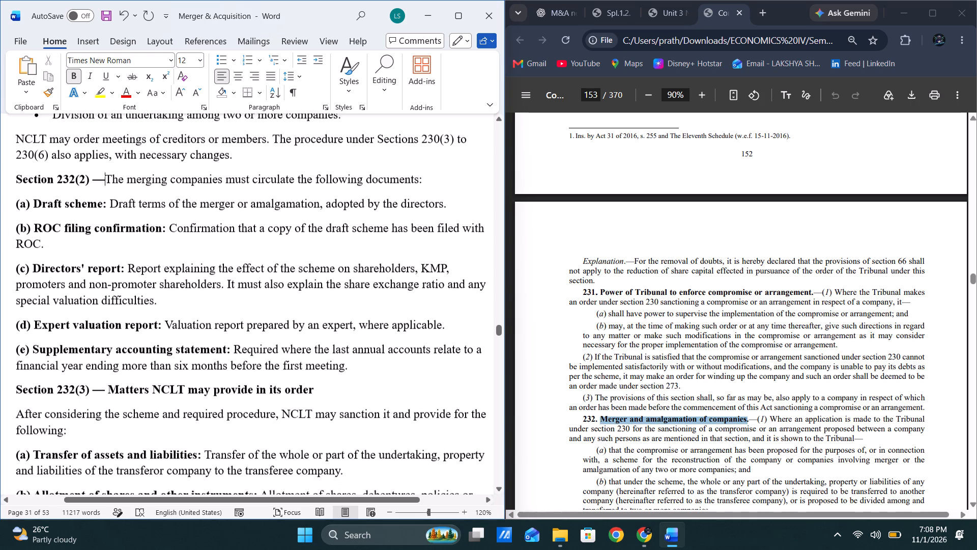
scroll(154, 249, down, 1)
scroll(171, 290, down, 1)
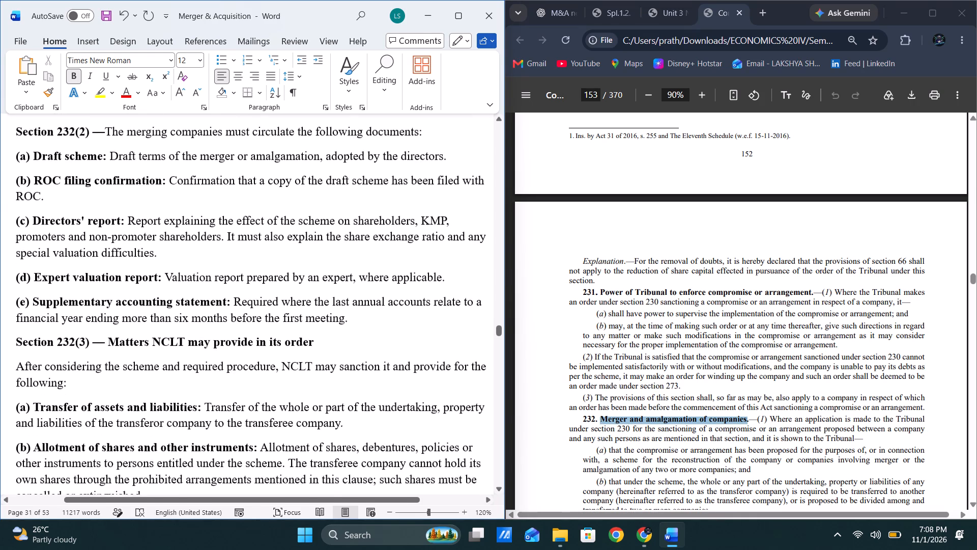
scroll(171, 290, down, 1)
scroll(228, 267, down, 1)
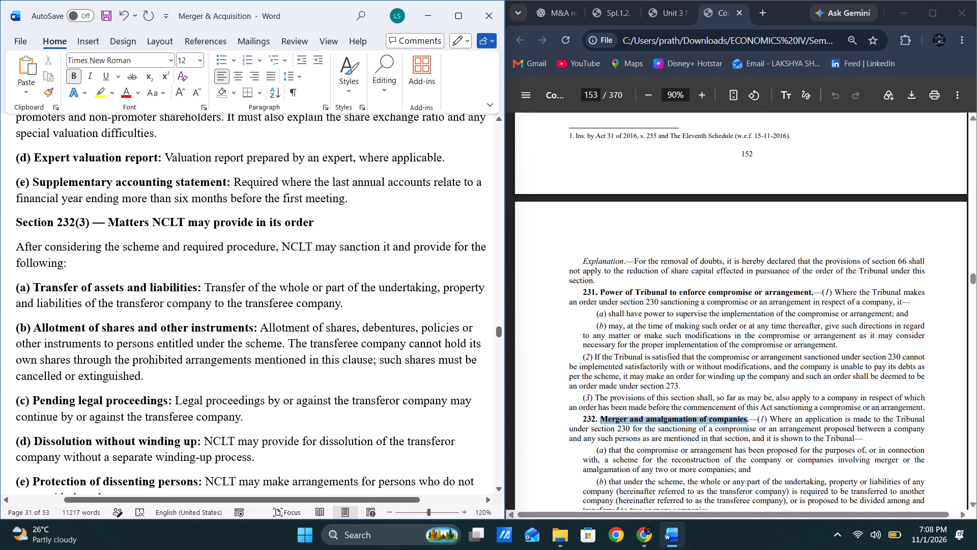
click(14, 246)
key(BackSpace)
key(BackSpace)
key(BackSpace)
key(BackSpace)
key(BackSpace)
key(BackSpace)
key(BackSpace)
key(BackSpace)
key(BackSpace)
key(BackSpace)
key(BackSpace)
key(BackSpace)
key(BackSpace)
key(BackSpace)
key(BackSpace)
key(BackSpace)
key(BackSpace)
key(BackSpace)
key(BackSpace)
key(BackSpace)
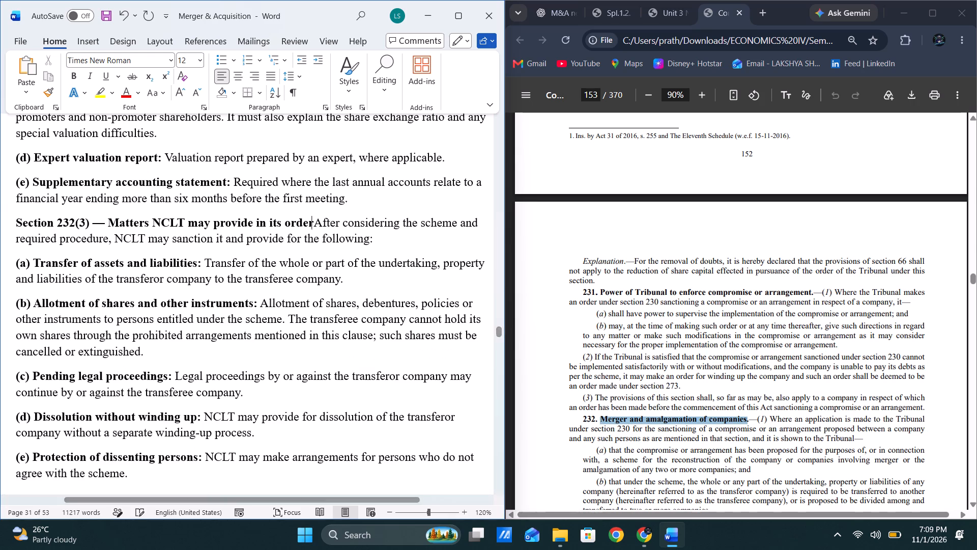
key(BackSpace)
key(BackSpace)
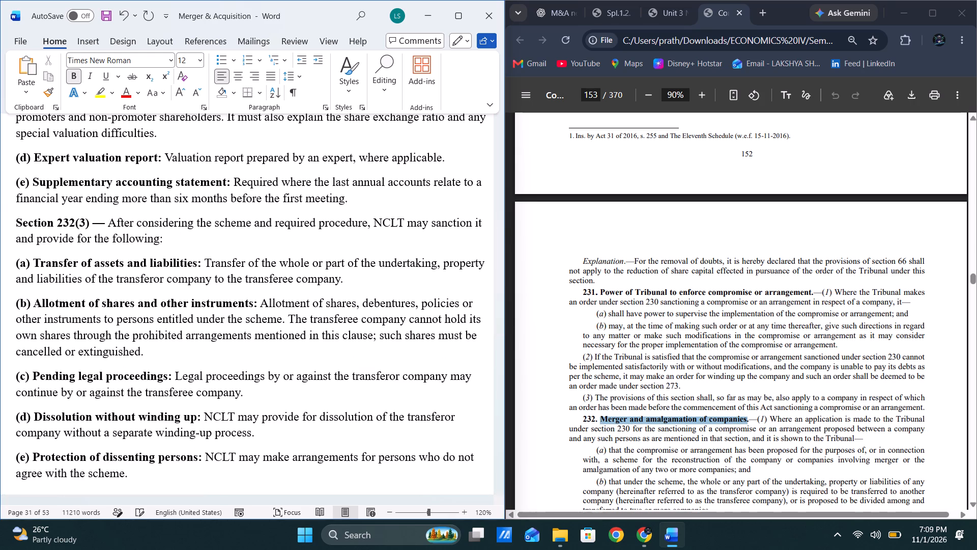
Join "Once the NCLT order provides for transfer:" onto the Section 232(4) heading line and delete the title "Transfer of property and liabilities".
scroll(160, 274, down, 1)
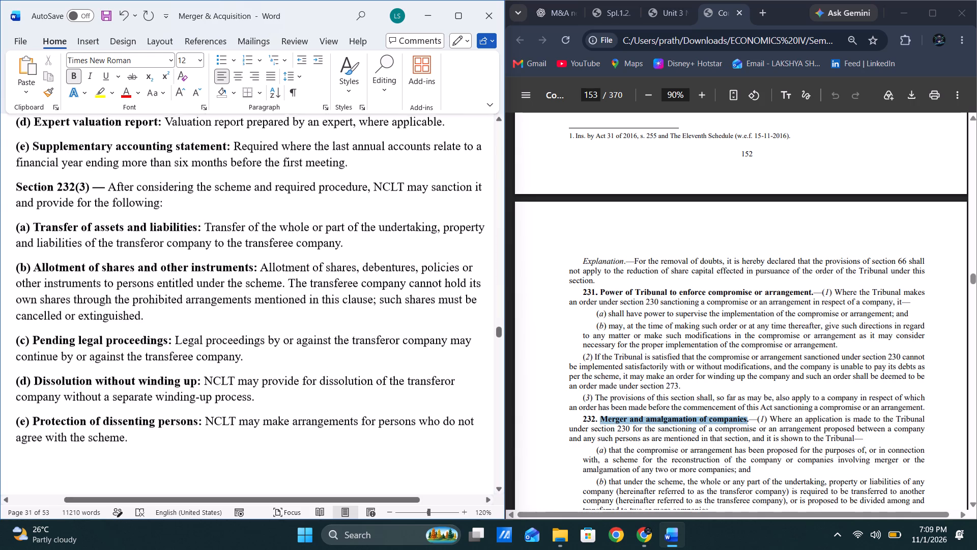
scroll(160, 274, down, 1)
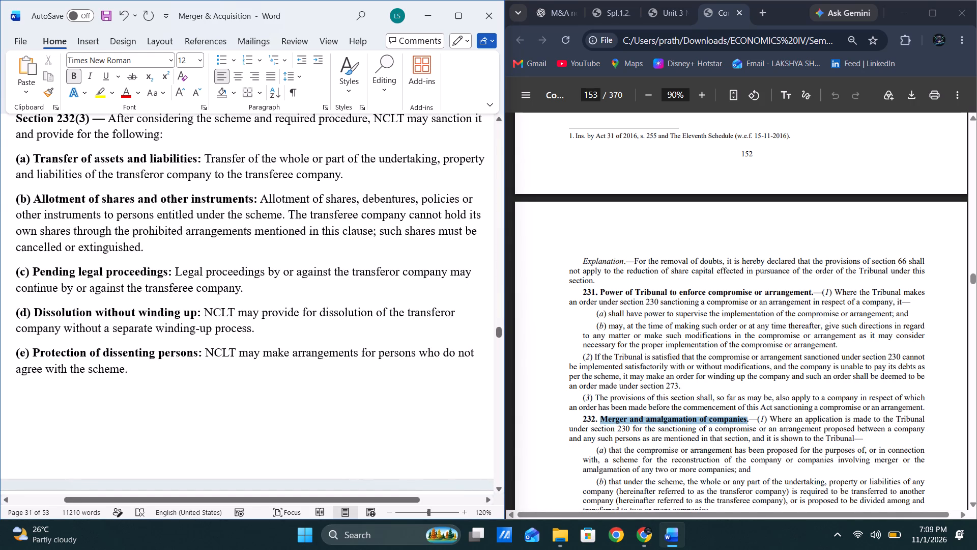
scroll(214, 282, down, 2)
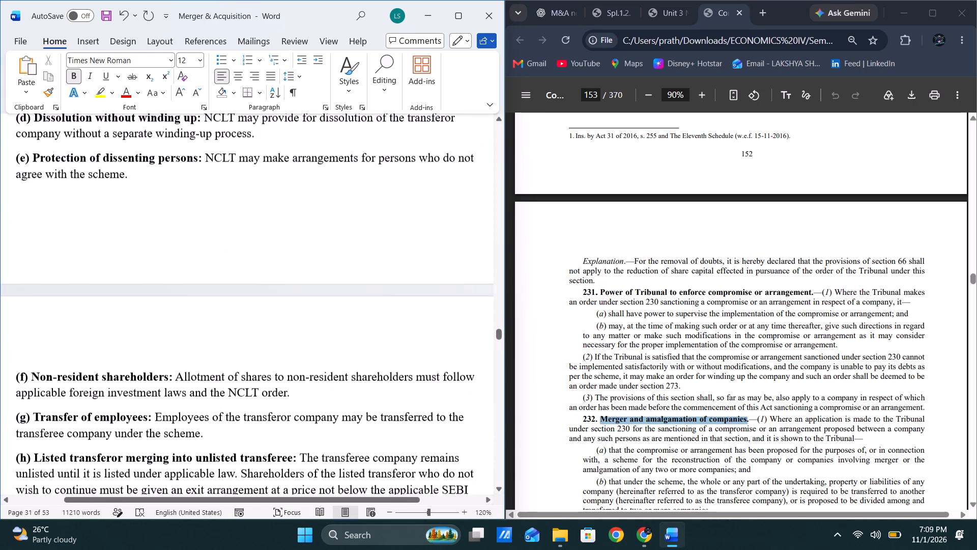
scroll(214, 282, down, 1)
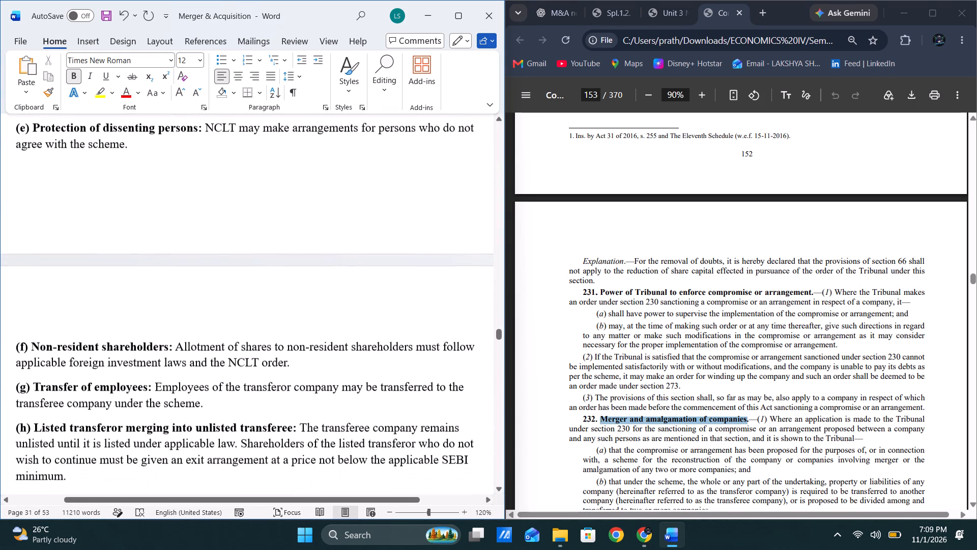
scroll(214, 282, down, 1)
scroll(149, 359, down, 1)
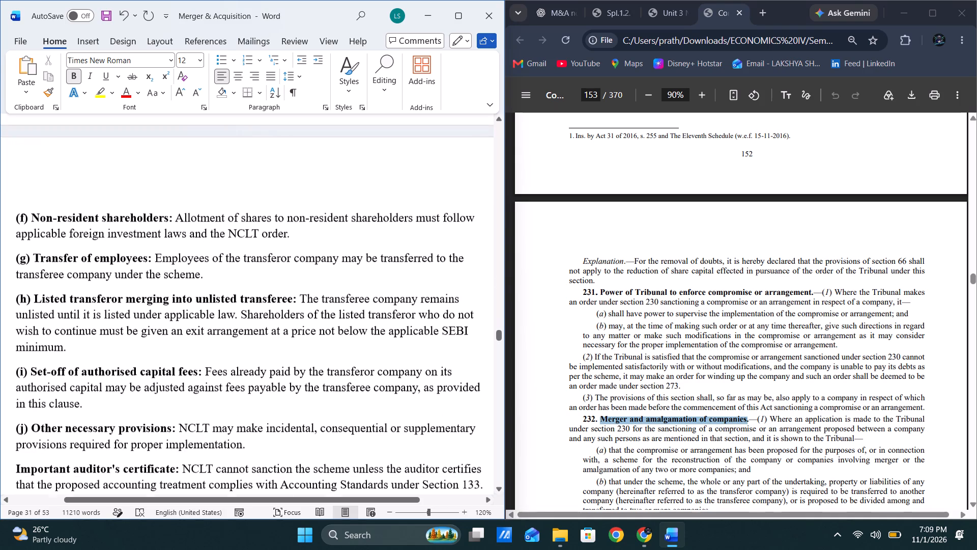
scroll(149, 359, down, 1)
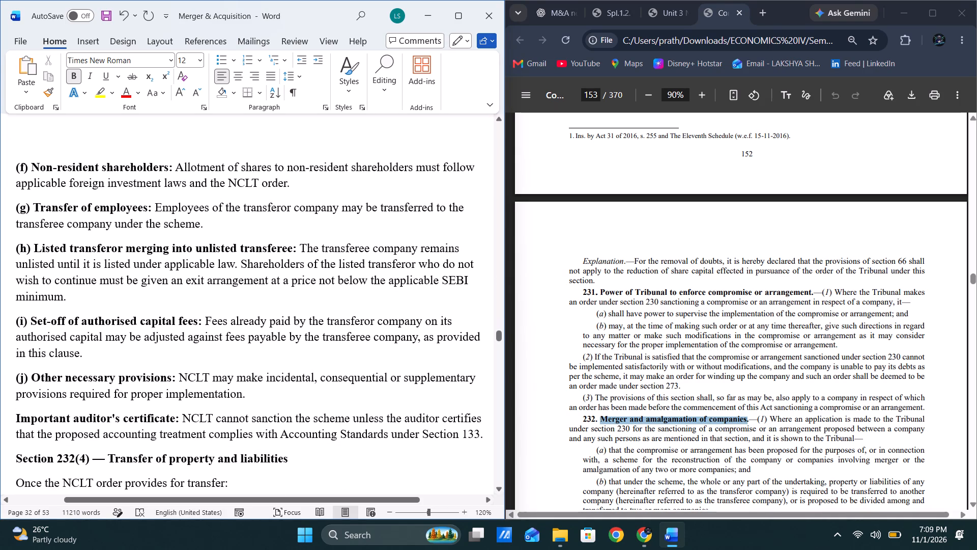
scroll(164, 277, down, 1)
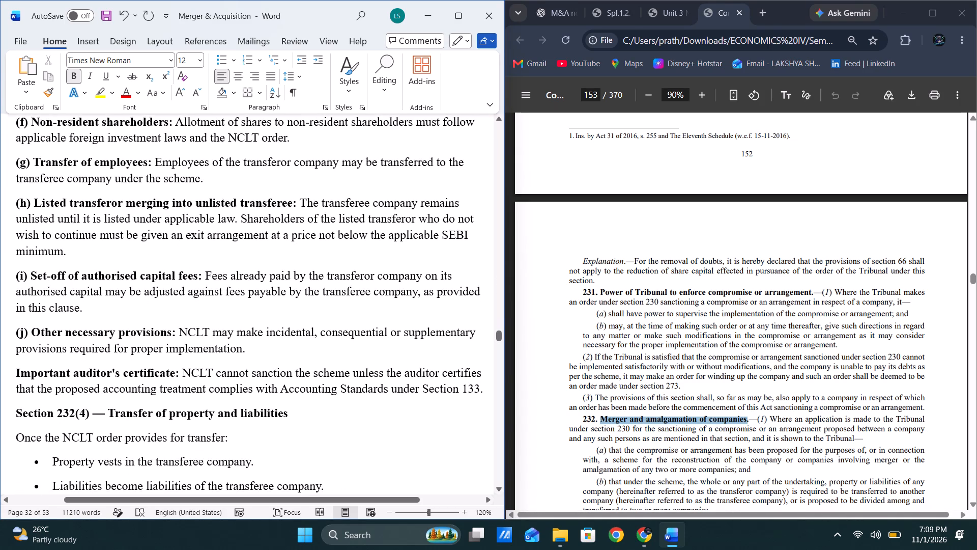
scroll(199, 284, down, 1)
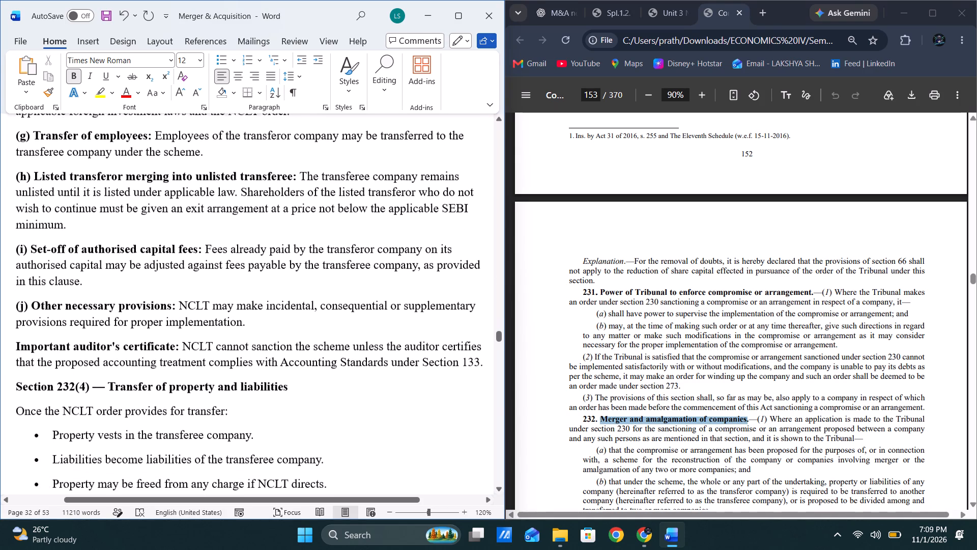
scroll(199, 284, down, 1)
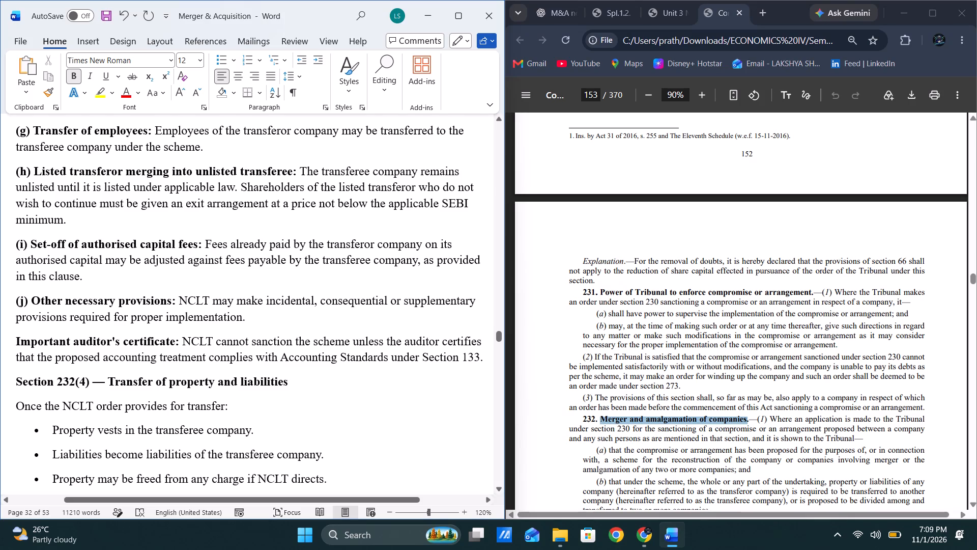
scroll(216, 311, down, 1)
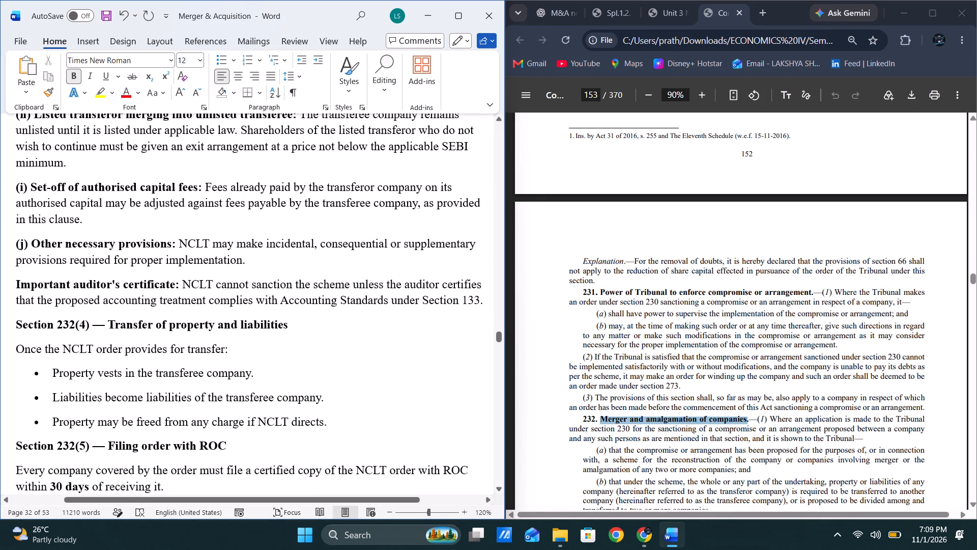
scroll(190, 289, down, 1)
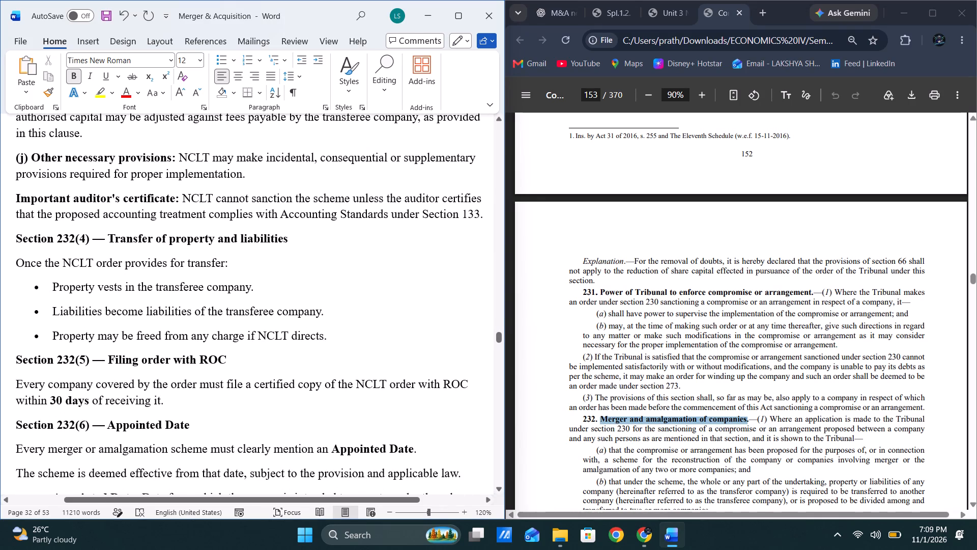
click(14, 264)
key(BackSpace)
key(BackSpace)
key(BackSpace)
key(BackSpace)
key(BackSpace)
key(BackSpace)
key(BackSpace)
key(BackSpace)
key(BackSpace)
key(BackSpace)
key(BackSpace)
key(BackSpace)
key(BackSpace)
key(BackSpace)
key(BackSpace)
key(BackSpace)
key(BackSpace)
key(BackSpace)
key(BackSpace)
key(BackSpace)
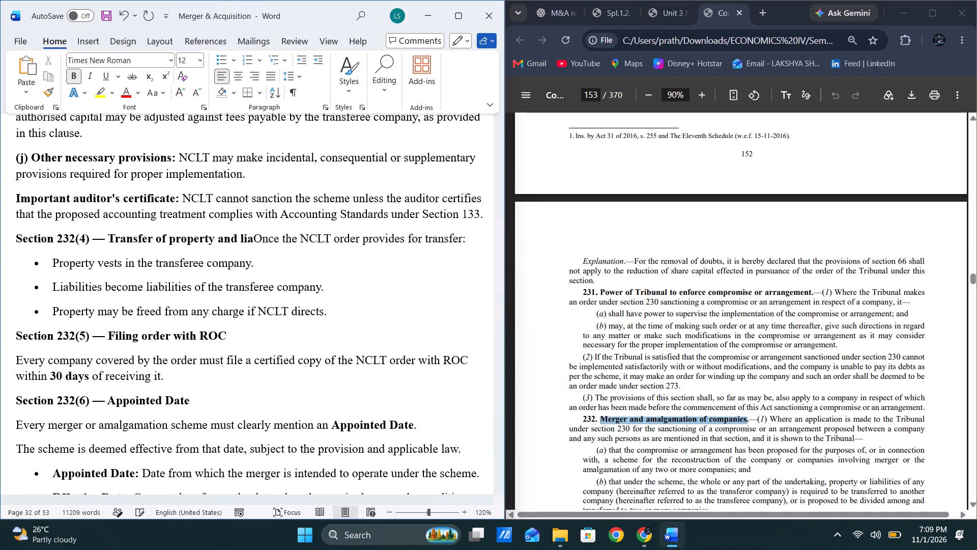
key(BackSpace)
key(BackSpace)
key(BackSpace)
key(BackSpace)
key(BackSpace)
key(BackSpace)
key(BackSpace)
key(BackSpace)
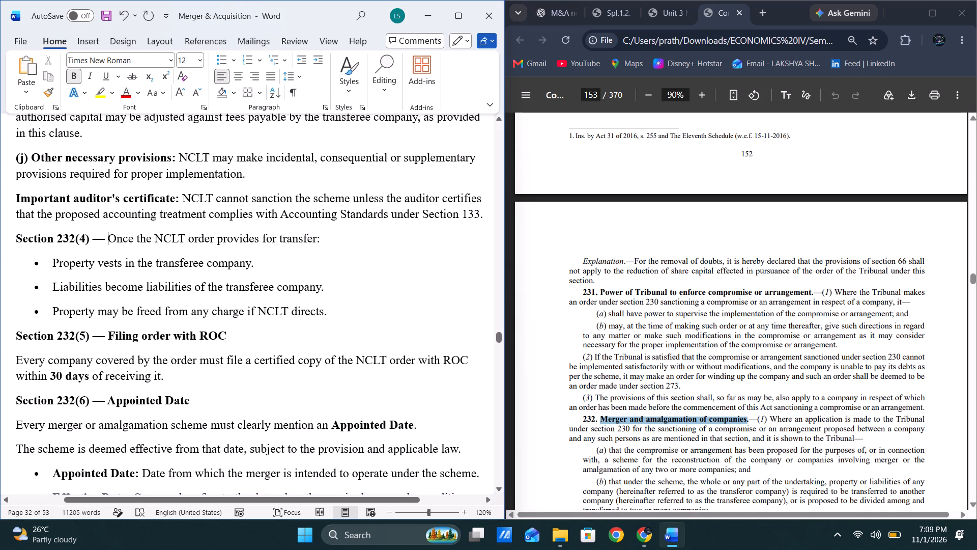
Join the "Every company covered by the order" text onto the Section 232(5) heading line and delete the title "Filing order with ROC".
scroll(225, 317, down, 2)
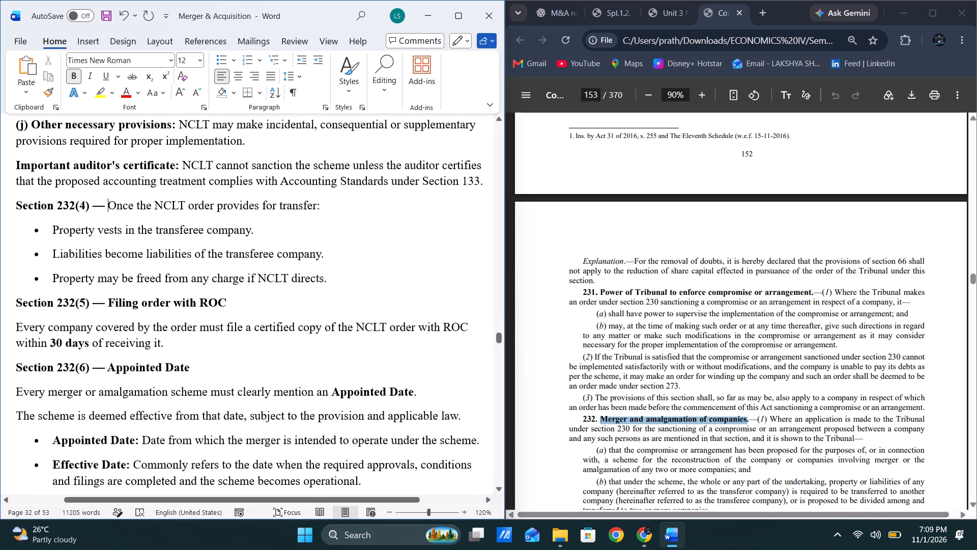
scroll(196, 278, down, 2)
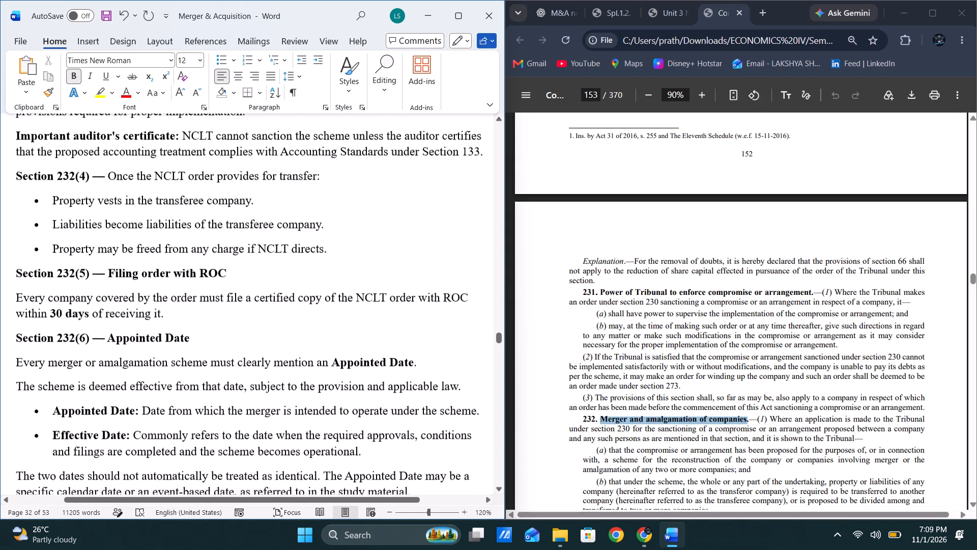
scroll(196, 278, down, 1)
click(14, 274)
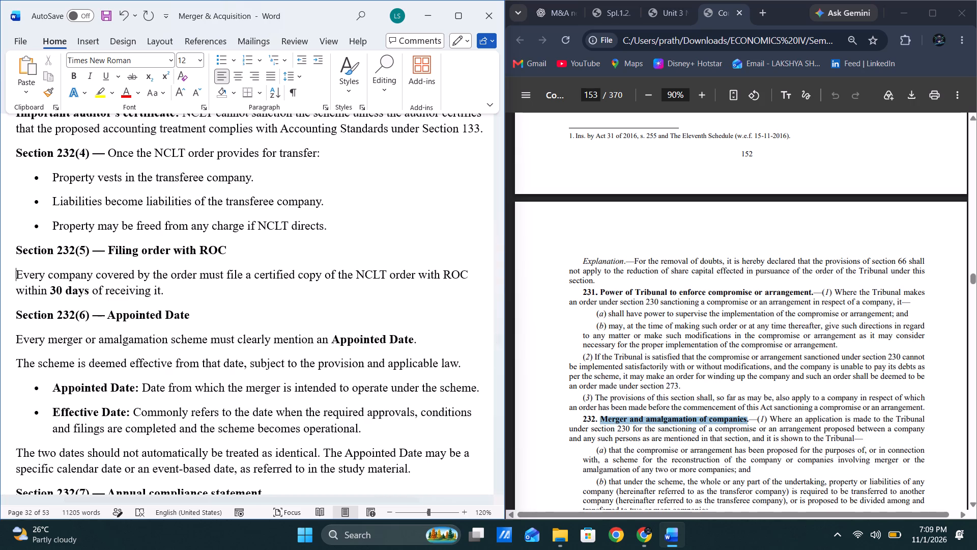
key(BackSpace)
key(BackSpace)
key(BackSpace)
key(BackSpace)
key(BackSpace)
key(BackSpace)
key(BackSpace)
key(BackSpace)
key(BackSpace)
key(BackSpace)
key(BackSpace)
key(BackSpace)
key(BackSpace)
key(BackSpace)
key(BackSpace)
key(BackSpace)
key(BackSpace)
key(BackSpace)
key(BackSpace)
key(BackSpace)
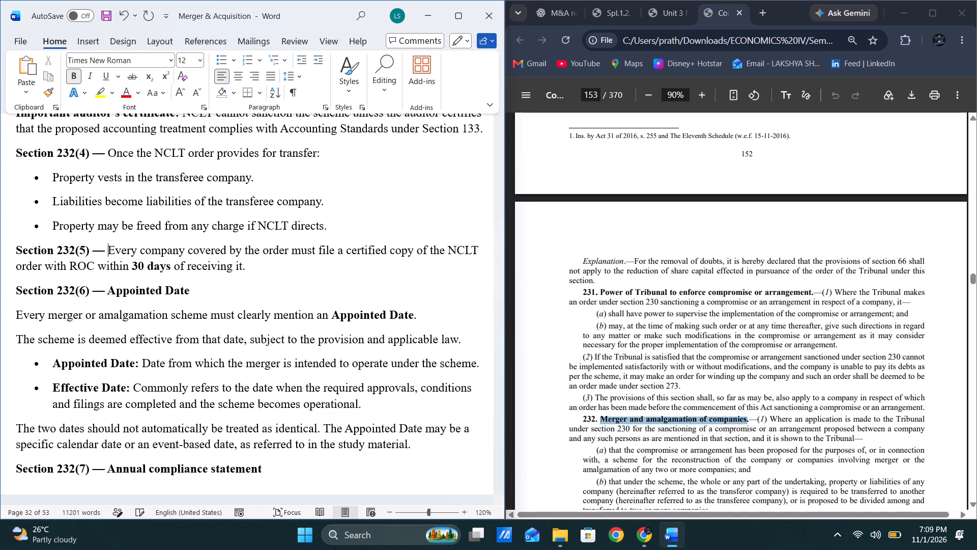
Join the "Every merger or amalgamation scheme" sentence onto the Section 232(6) heading line and delete the title "Appointed Date".
scroll(141, 302, down, 1)
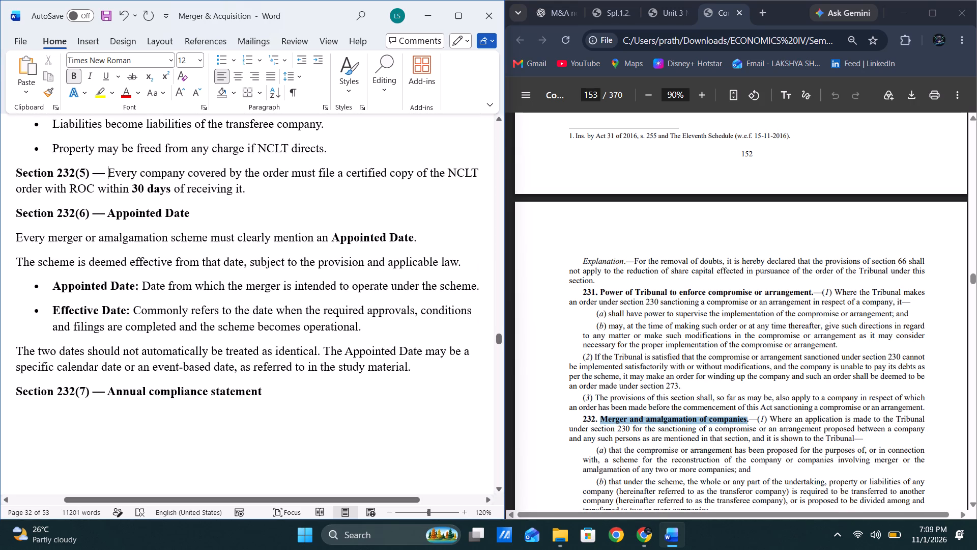
click(16, 241)
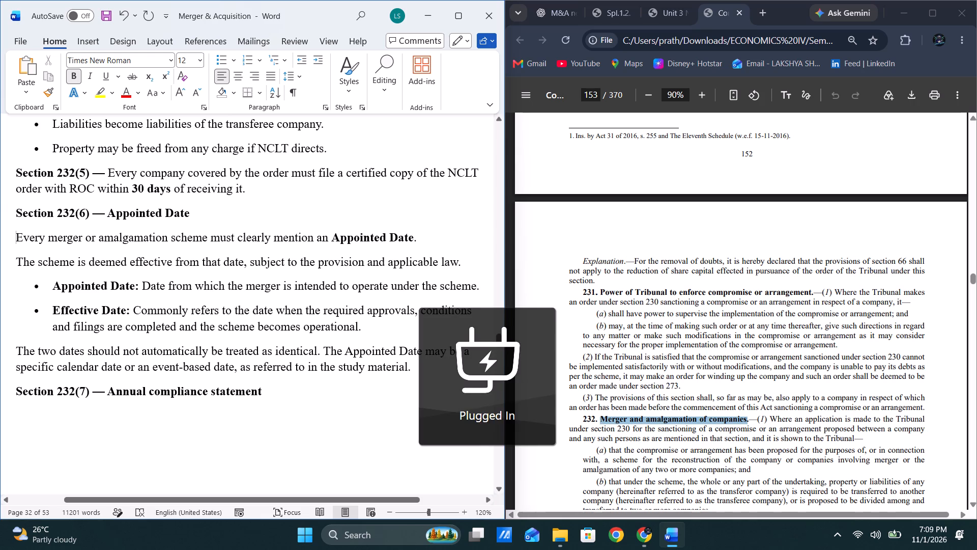
key(BackSpace)
key(BackSpace)
key(BackSpace)
key(BackSpace)
key(BackSpace)
key(BackSpace)
key(BackSpace)
key(BackSpace)
key(BackSpace)
key(BackSpace)
key(BackSpace)
key(BackSpace)
key(BackSpace)
key(BackSpace)
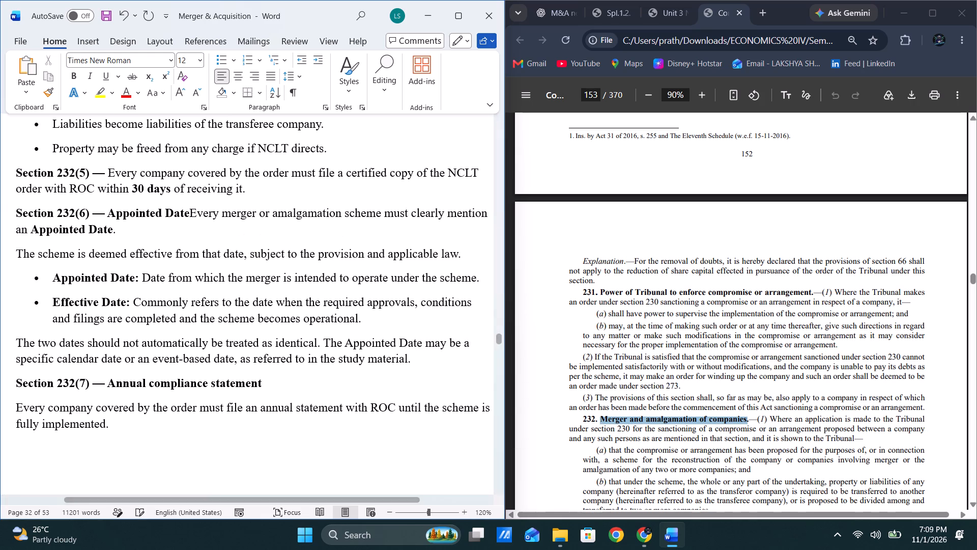
key(BackSpace)
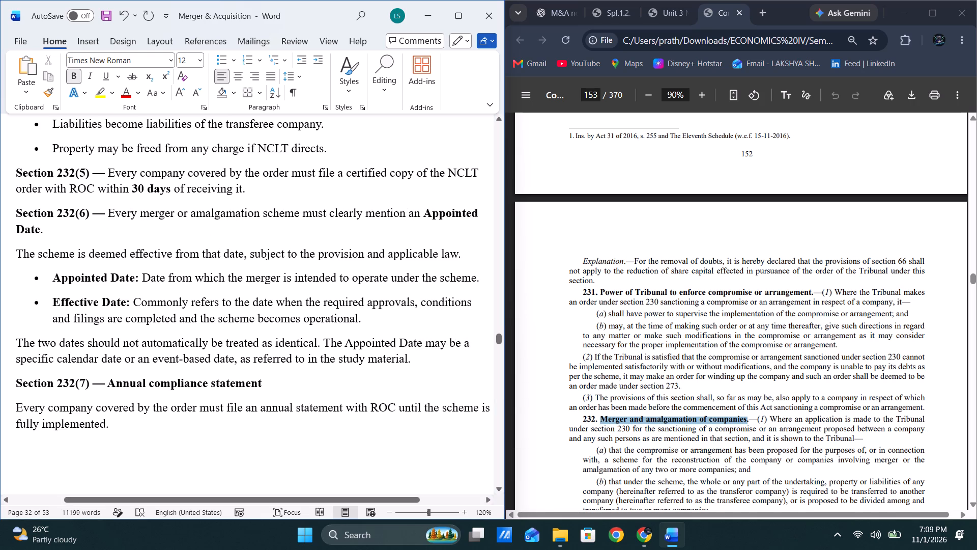
Merge the sentence "The scheme is deemed effective from that date" into the Section 232(6) paragraph, separated by a space.
click(12, 257)
key(BackSpace)
key(space)
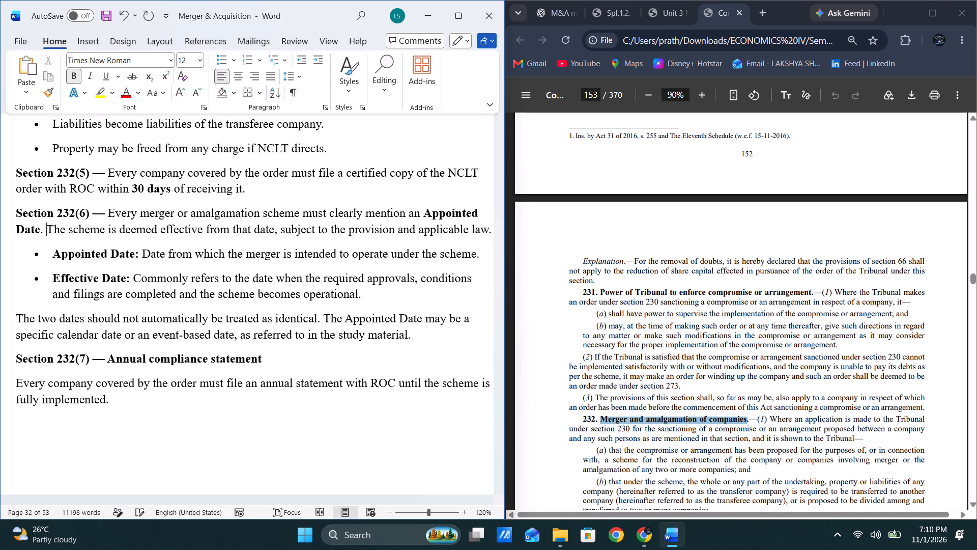
Delete ", as referred to in the study material" from the Appointed Date sentence under Section 232(6), ending it with a full stop.
scroll(179, 312, down, 1)
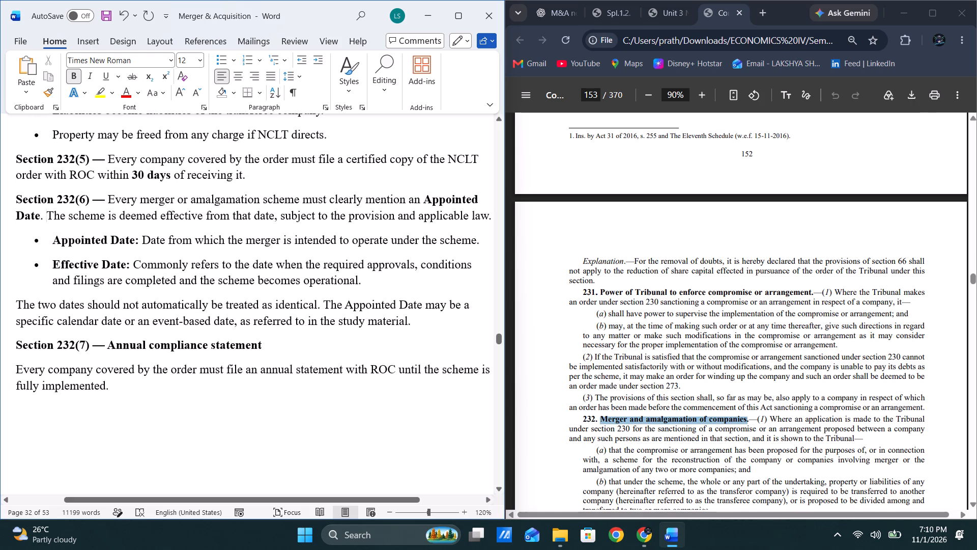
scroll(179, 312, down, 1)
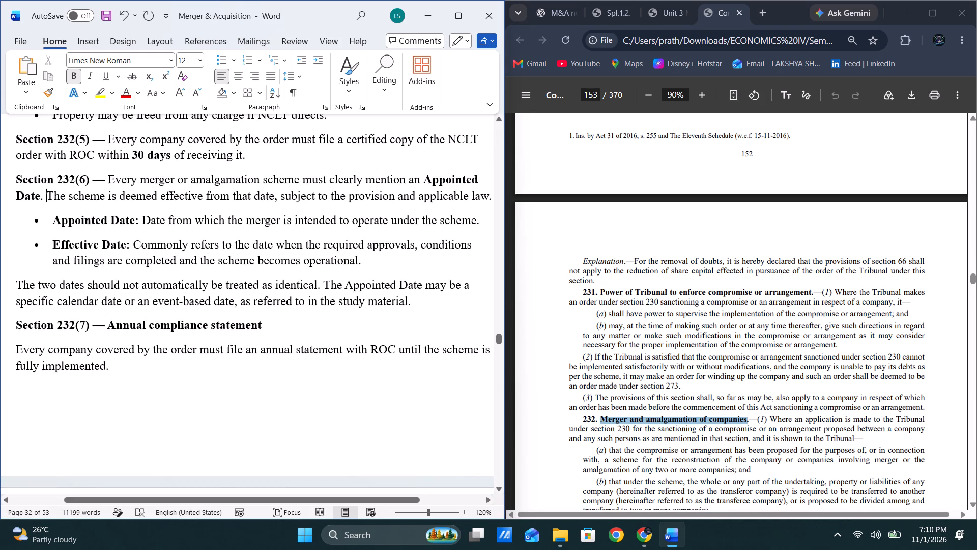
scroll(296, 235, down, 1)
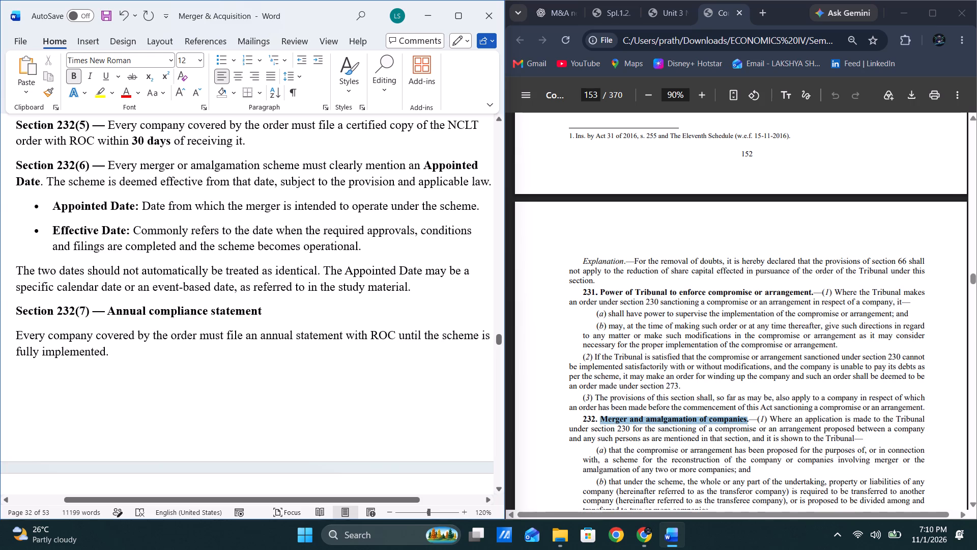
scroll(134, 251, down, 1)
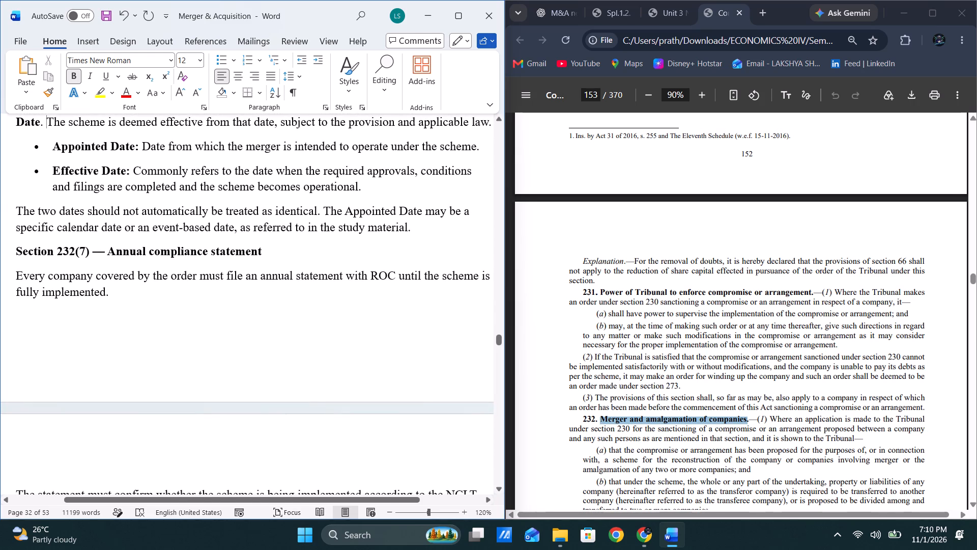
scroll(221, 232, down, 1)
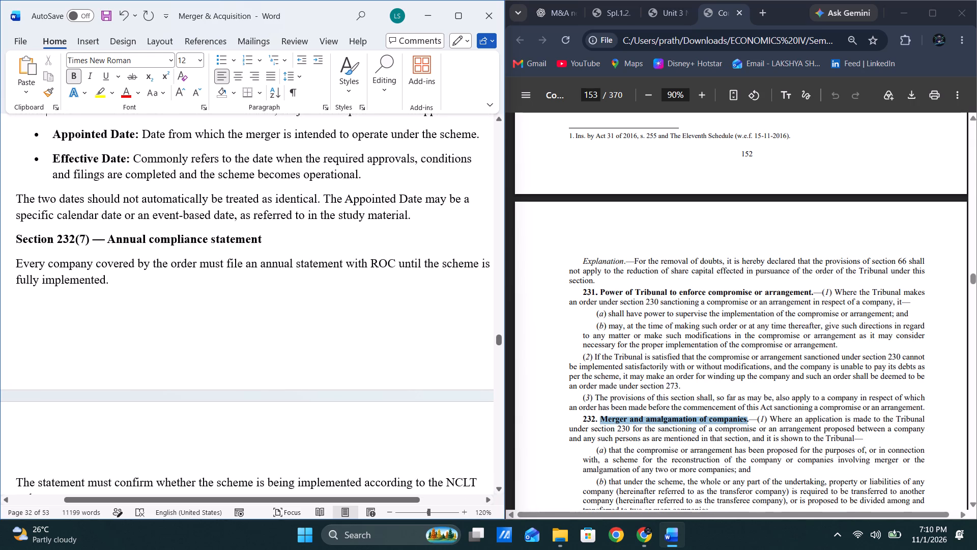
drag(415, 219, 272, 226)
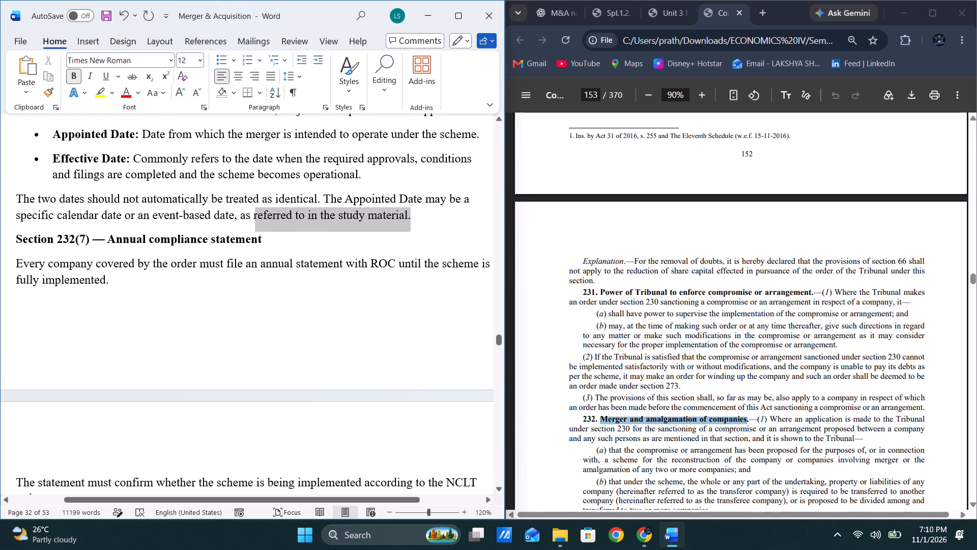
drag(272, 226, 248, 223)
key(BackSpace)
key(BackSpace)
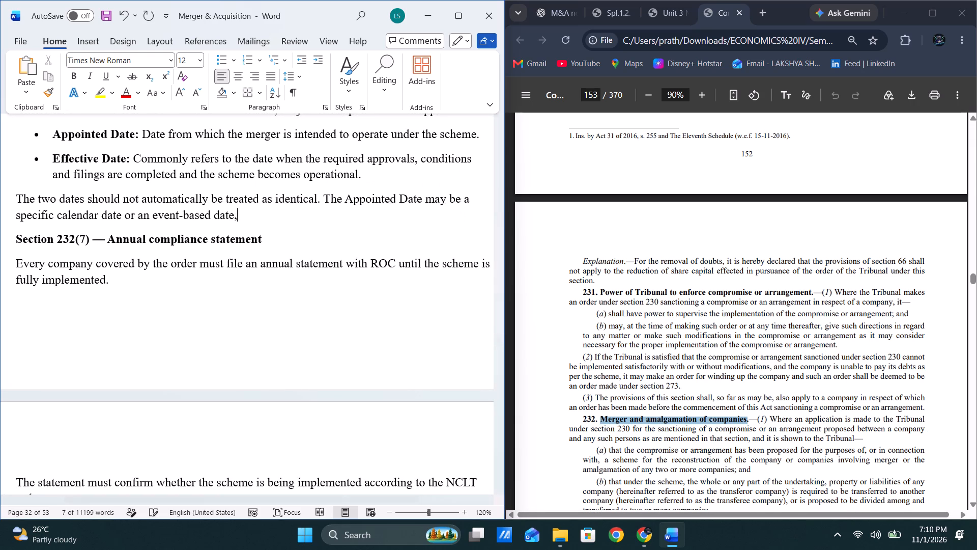
key(BackSpace)
key(period)
Join the "Every company covered by the order" text onto the Section 232(7) heading line and delete the title "Annual compliance statement".
scroll(277, 291, down, 1)
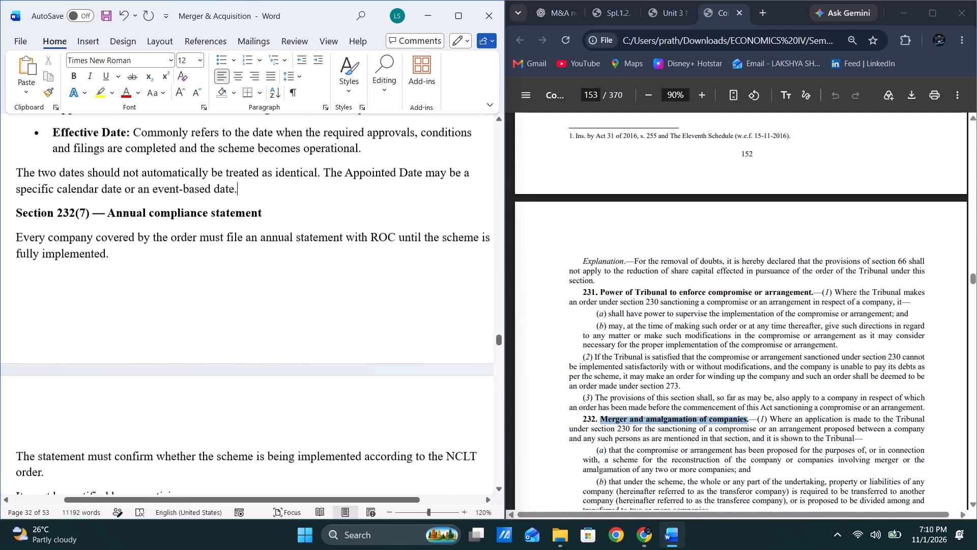
scroll(253, 287, down, 1)
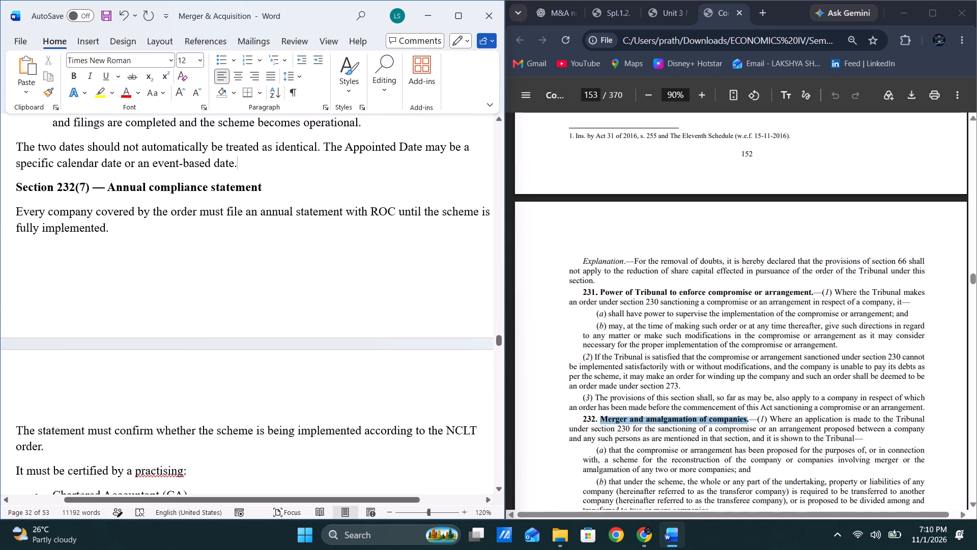
click(11, 214)
key(BackSpace)
key(BackSpace)
key(BackSpace)
key(BackSpace)
key(BackSpace)
key(BackSpace)
key(BackSpace)
key(BackSpace)
key(BackSpace)
key(BackSpace)
key(BackSpace)
key(BackSpace)
key(BackSpace)
key(BackSpace)
key(BackSpace)
key(BackSpace)
key(BackSpace)
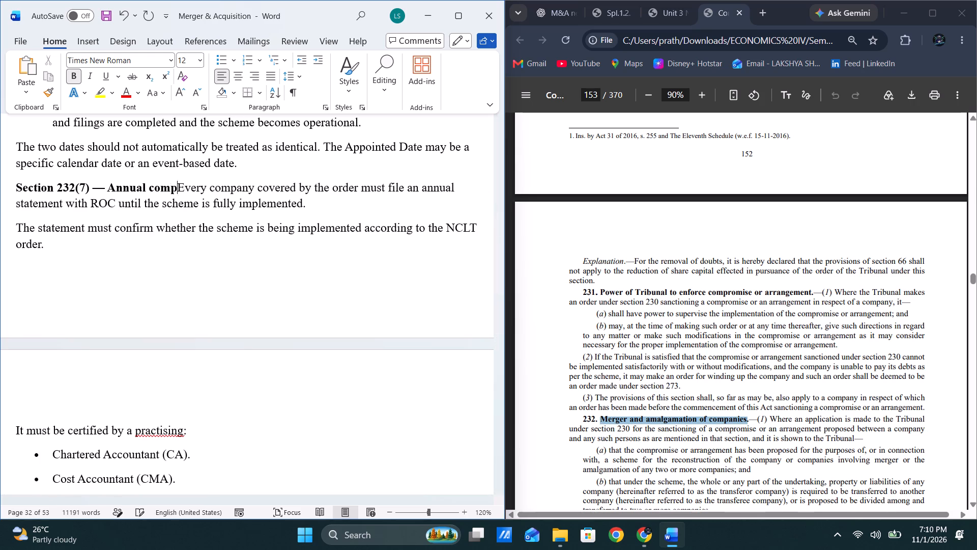
key(BackSpace)
key(BackSpace)
key(BackSpace)
key(BackSpace)
key(BackSpace)
key(BackSpace)
key(BackSpace)
key(BackSpace)
key(BackSpace)
key(BackSpace)
key(BackSpace)
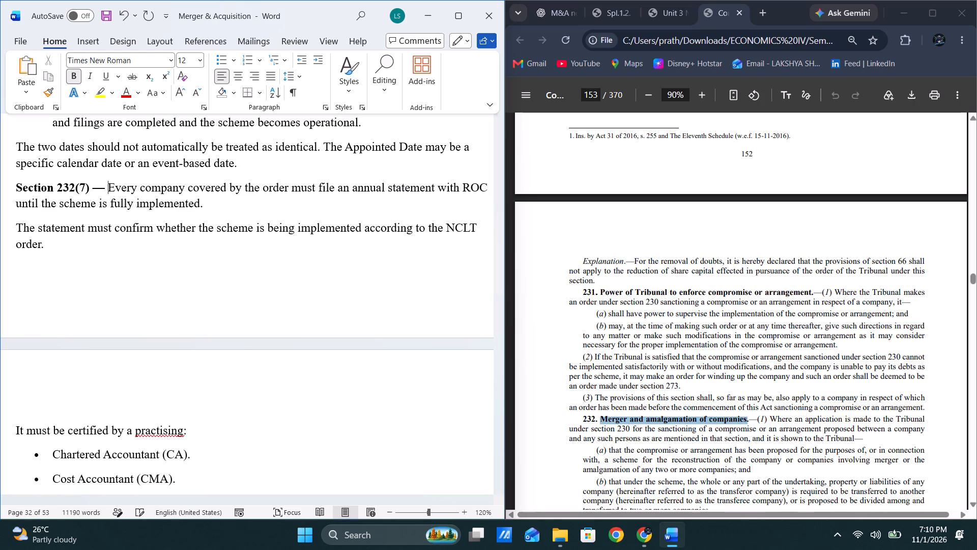
key(BackSpace)
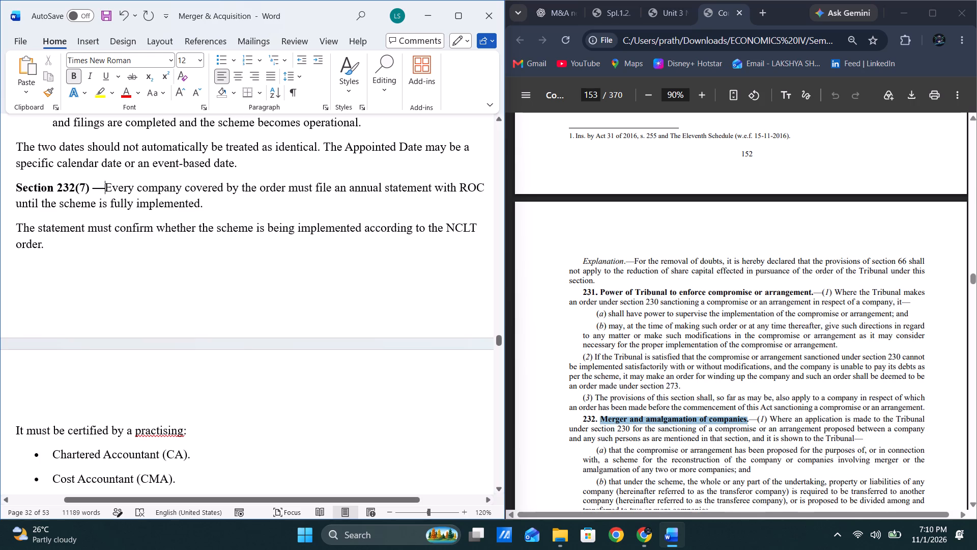
Merge the sentence "The statement must confirm" into the Section 232(7) paragraph, separated by a space.
click(10, 229)
key(BackSpace)
key(space)
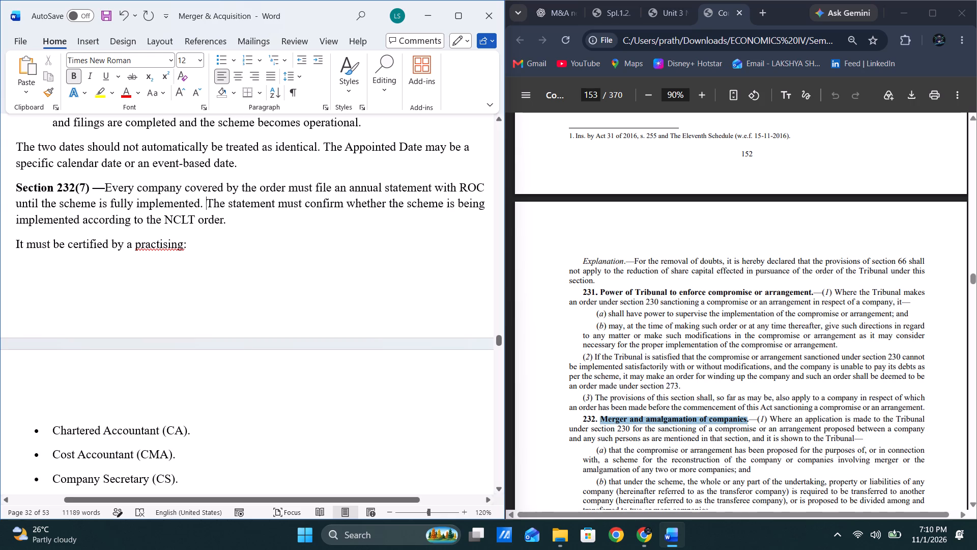
Merge the line "It must be certified by a practising:" into the Section 232(7) paragraph, separated by a space.
click(242, 230)
scroll(215, 267, down, 1)
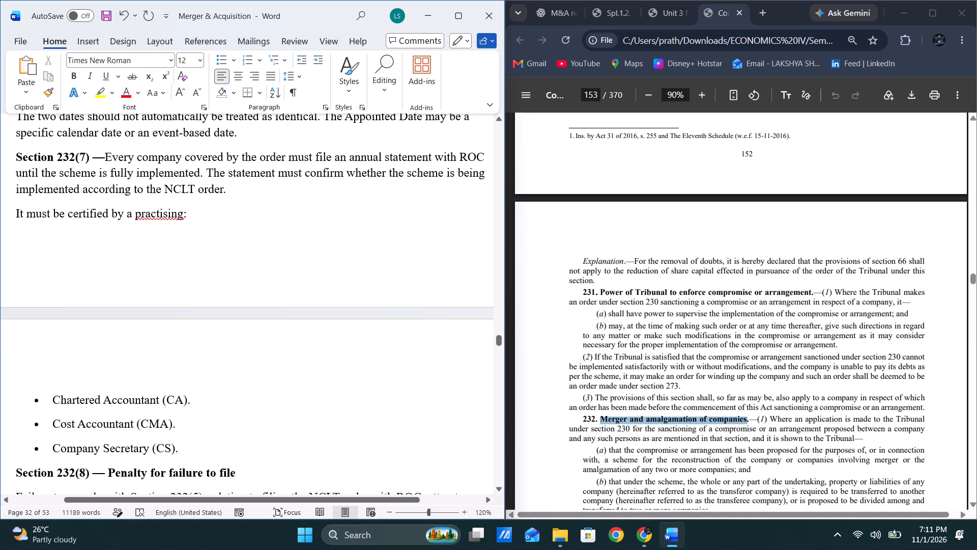
click(17, 219)
key(BackSpace)
key(space)
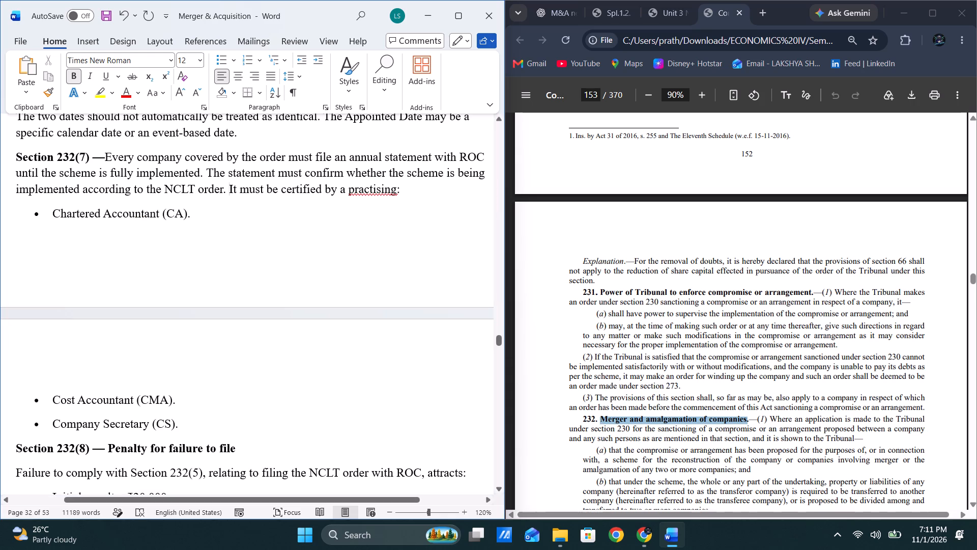
Correct the flagged spelling in the Section 232(7) paragraph to "practicing".
right_click(369, 180)
right_click(363, 190)
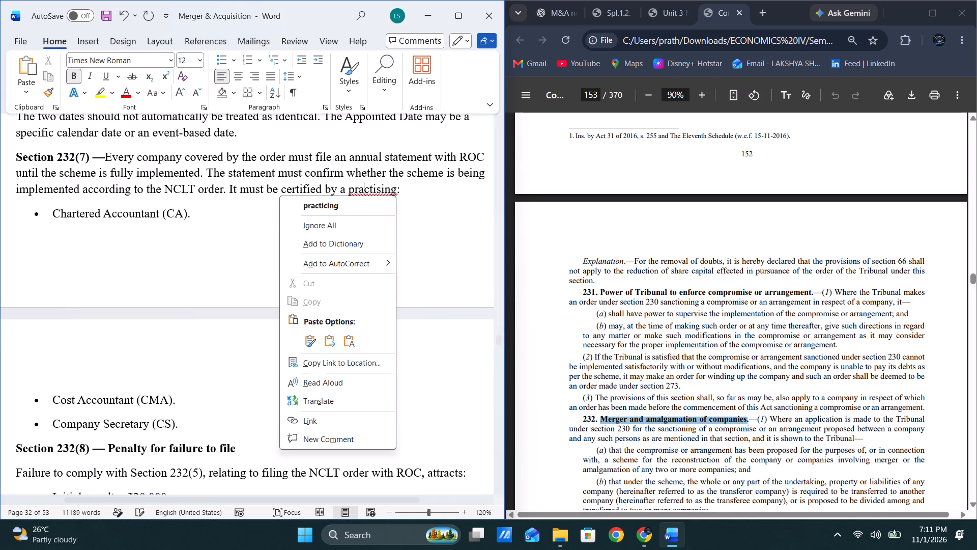
click(347, 207)
Join the "Failure to comply with Section 232(5)" text onto the Section 232(8) heading line and delete the title "Penalty for failure to file".
scroll(218, 235, down, 1)
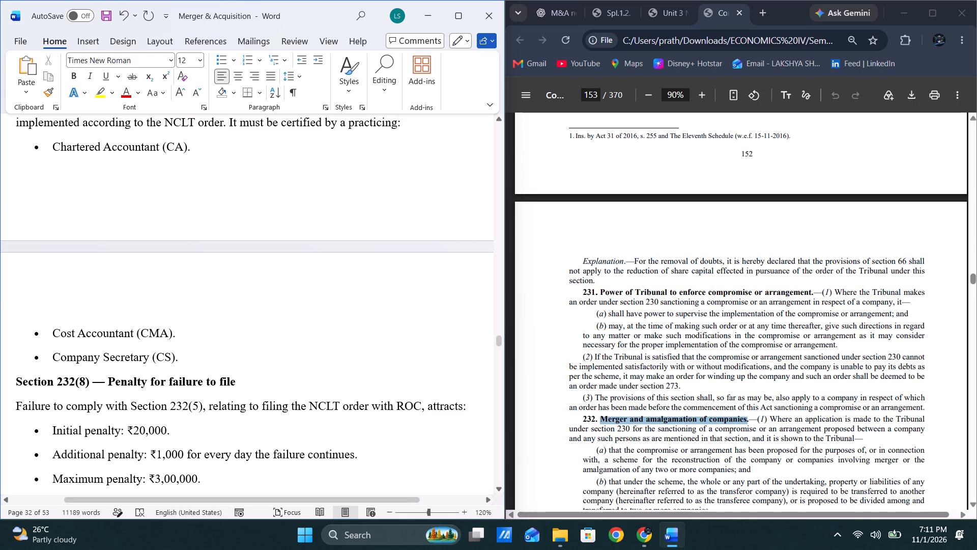
scroll(155, 400, down, 1)
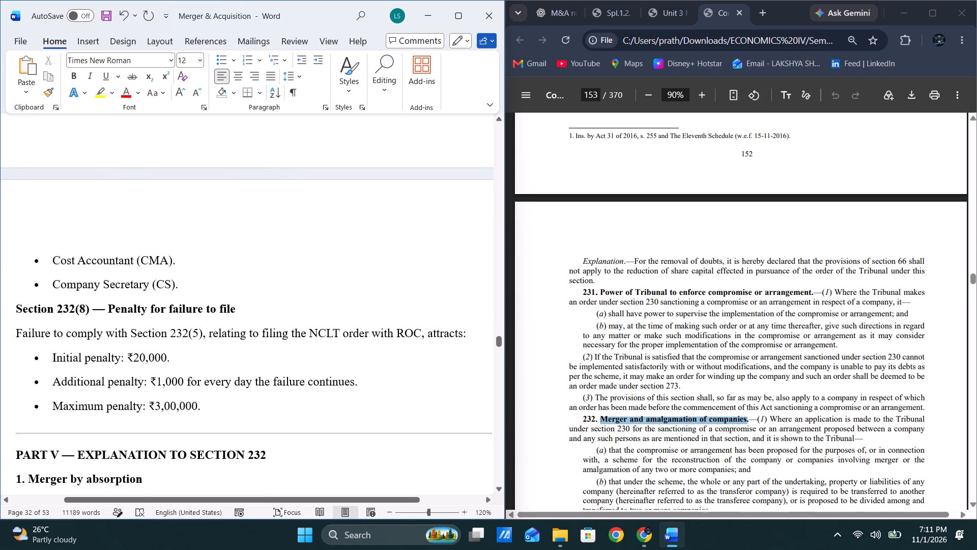
click(12, 334)
key(BackSpace)
key(BackSpace)
key(BackSpace)
key(BackSpace)
key(BackSpace)
key(BackSpace)
key(BackSpace)
key(BackSpace)
key(BackSpace)
key(BackSpace)
key(BackSpace)
key(BackSpace)
key(BackSpace)
key(BackSpace)
key(BackSpace)
key(BackSpace)
key(BackSpace)
key(BackSpace)
key(BackSpace)
key(BackSpace)
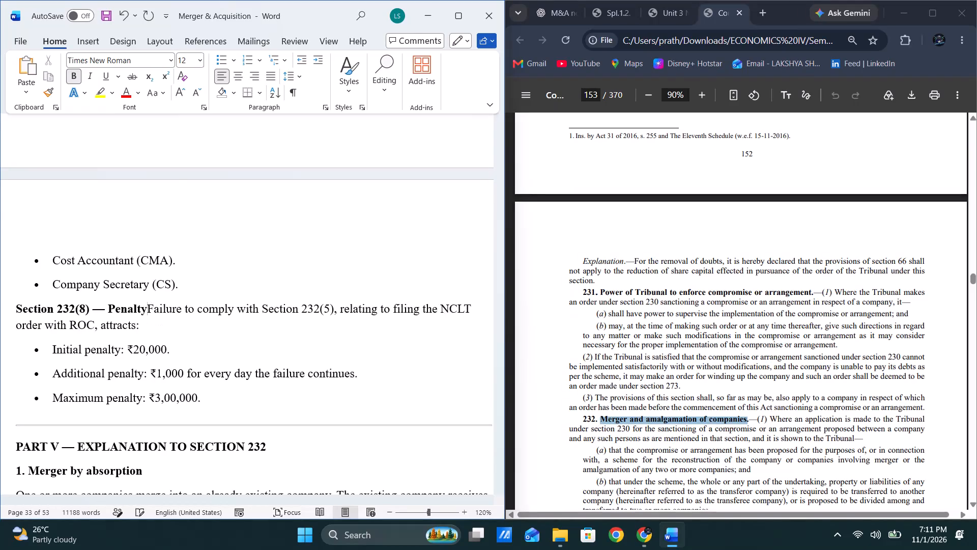
key(BackSpace)
key(BackSpace)
key(BackSpace)
key(BackSpace)
key(BackSpace)
key(BackSpace)
key(BackSpace)
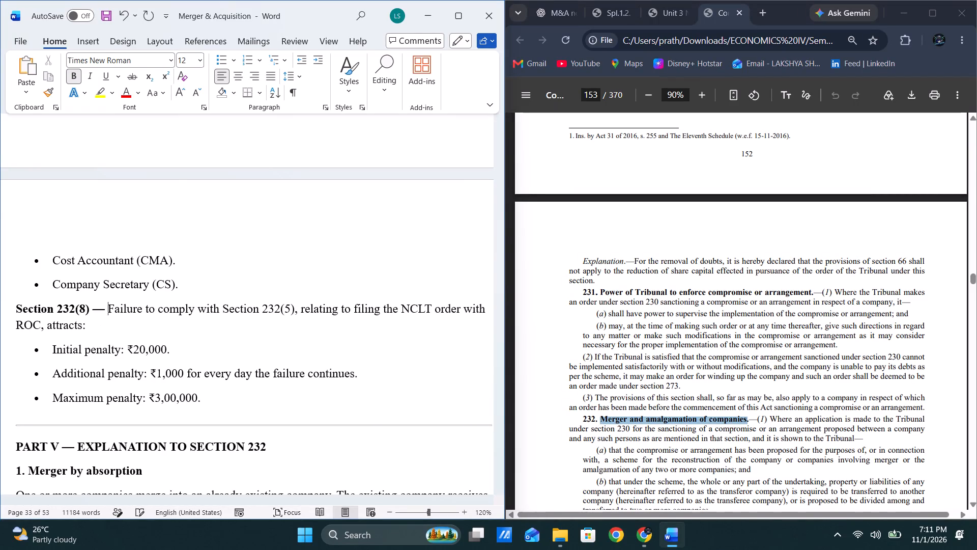
Delete the divider line and the "PART V —" prefix so the heading reads "EXPLANATION TO SECTION 232".
scroll(244, 305, down, 1)
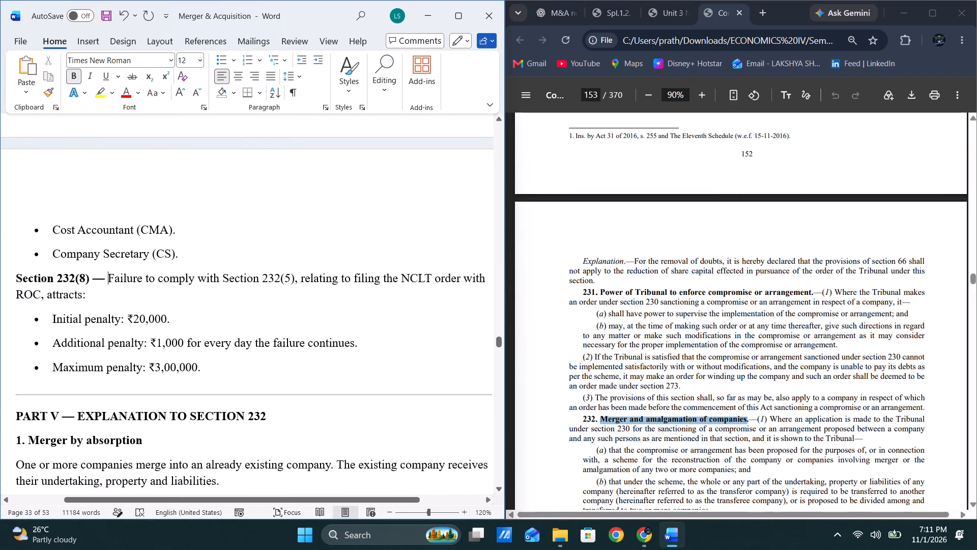
scroll(189, 269, down, 1)
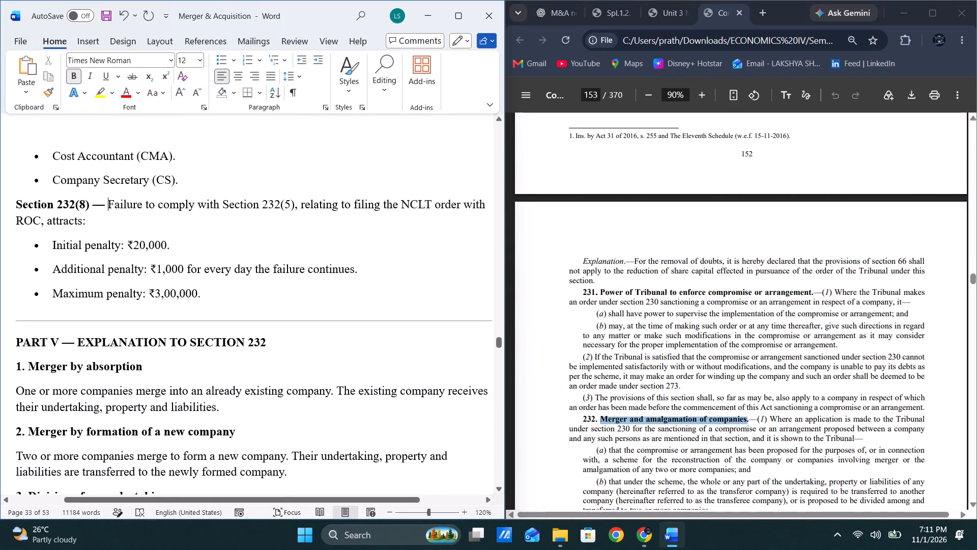
scroll(203, 251, down, 1)
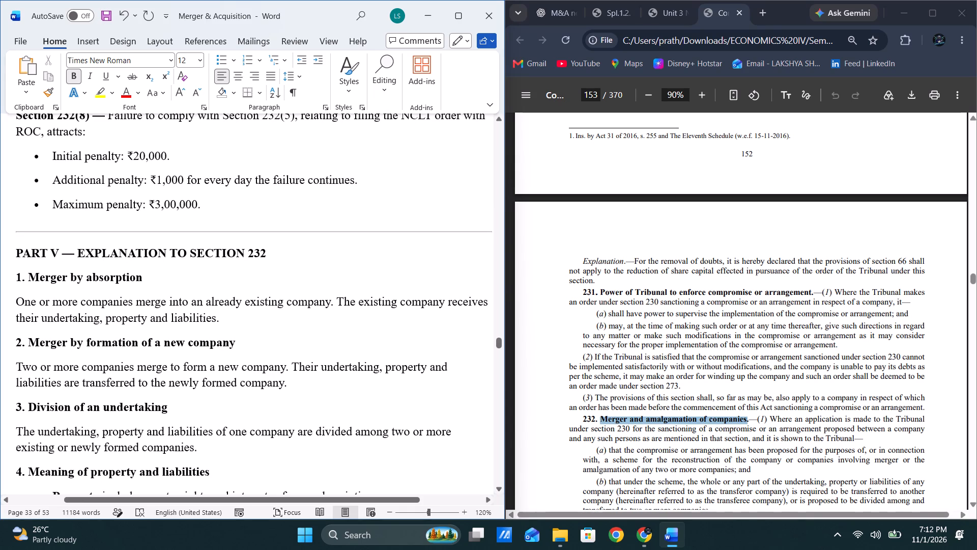
drag(70, 254, 61, 236)
key(BackSpace)
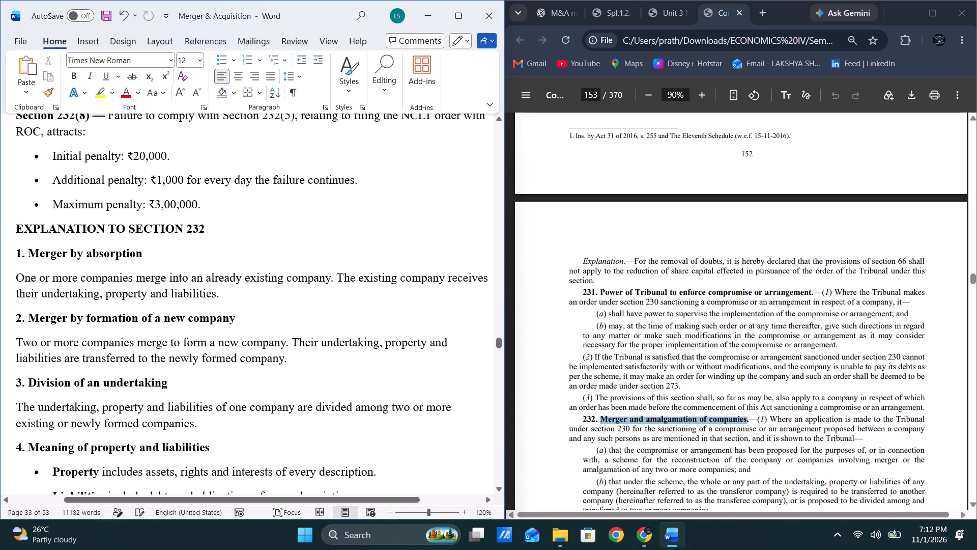
Join the "One or more companies merge" text onto the heading "1. Merger by absorption", separated by a colon and a space.
click(14, 278)
key(BackSpace)
text(:)
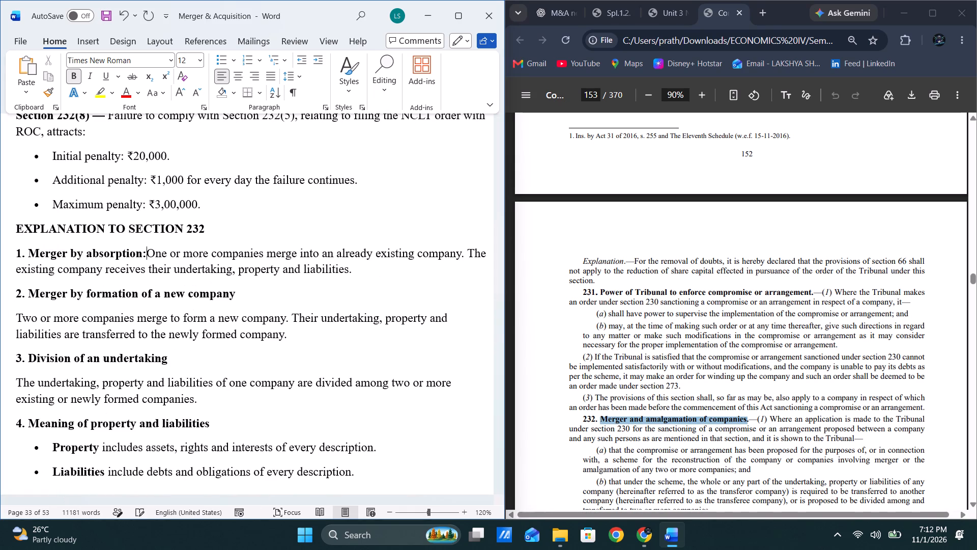
key(space)
Examine the Act PDF from Section 232(3) through sub-section (8) and the Explanation to Section 232.
scroll(681, 346, down, 8)
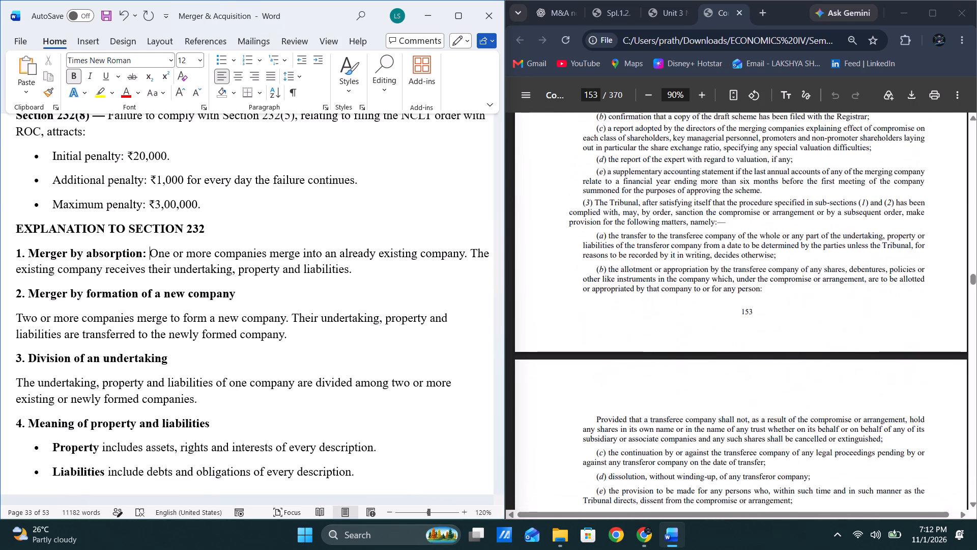
scroll(681, 346, down, 3)
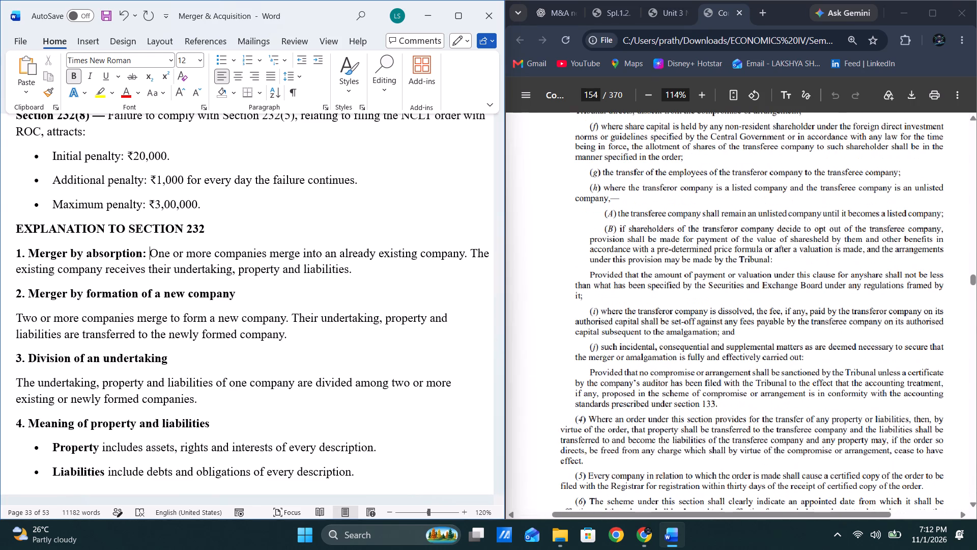
scroll(681, 346, down, 6)
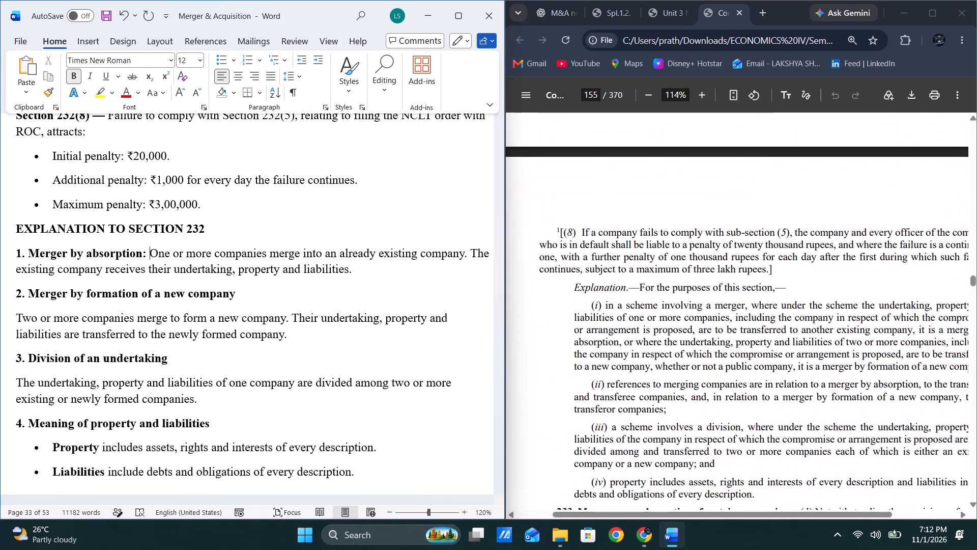
scroll(681, 346, down, 4)
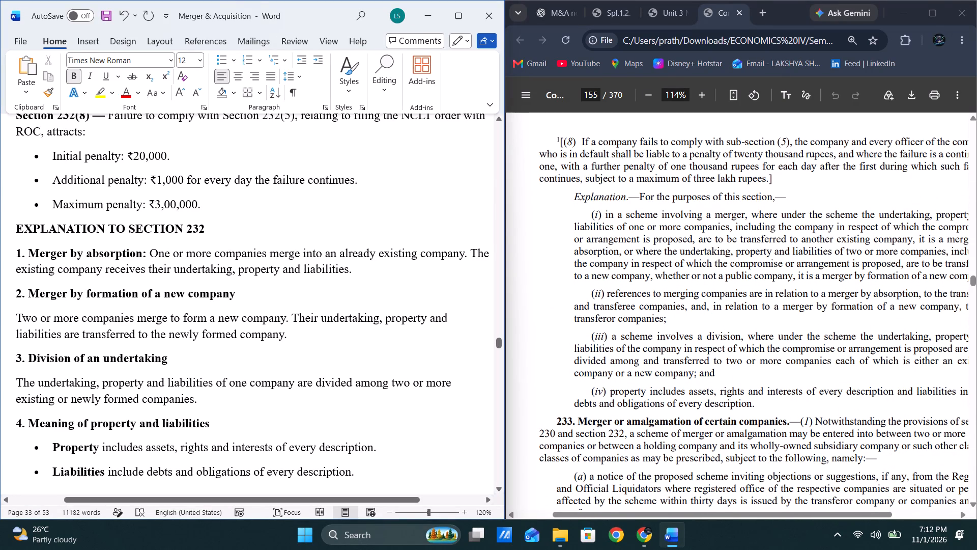
Join the "Two or more companies merge" text onto the heading "2. Merger by formation of a new company", separated by a colon and a space.
click(15, 319)
key(BackSpace)
text(:)
key(space)
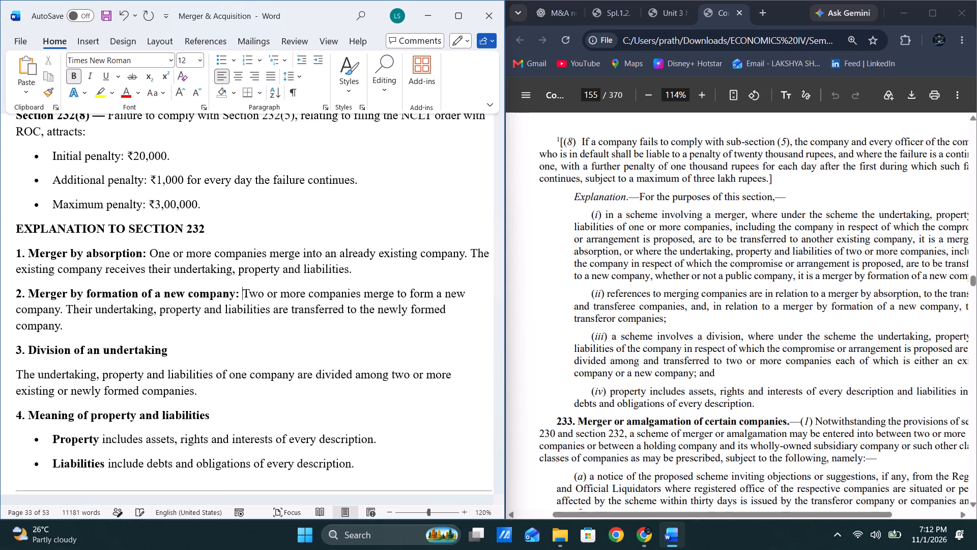
Join the "The undertaking, property and liabilities" text onto the heading "3. Division of an undertaking", separated by a colon and a space.
scroll(186, 340, down, 1)
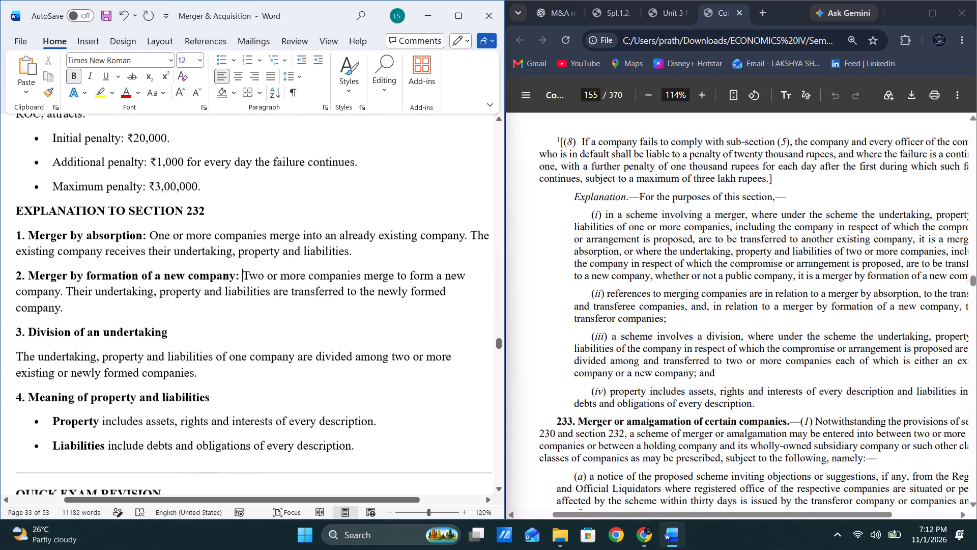
scroll(186, 340, down, 2)
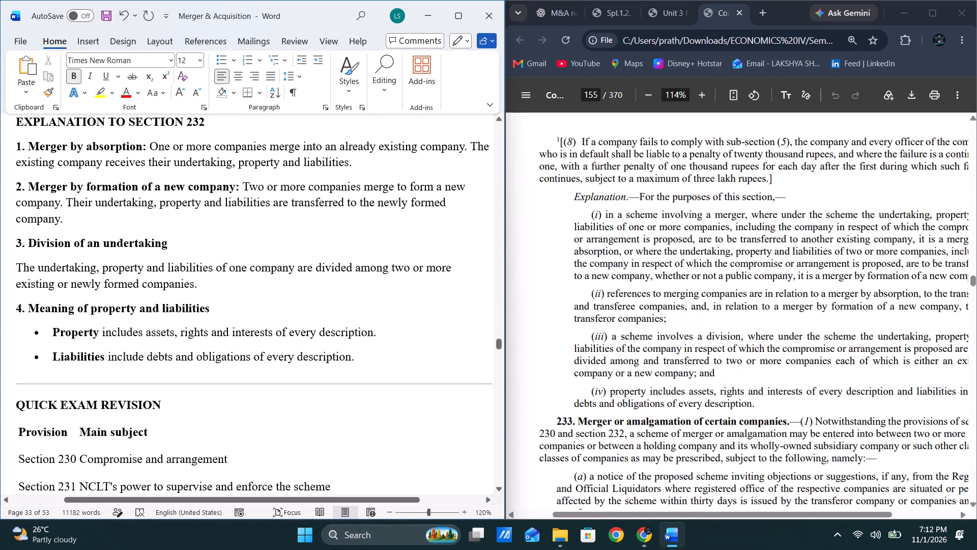
click(12, 266)
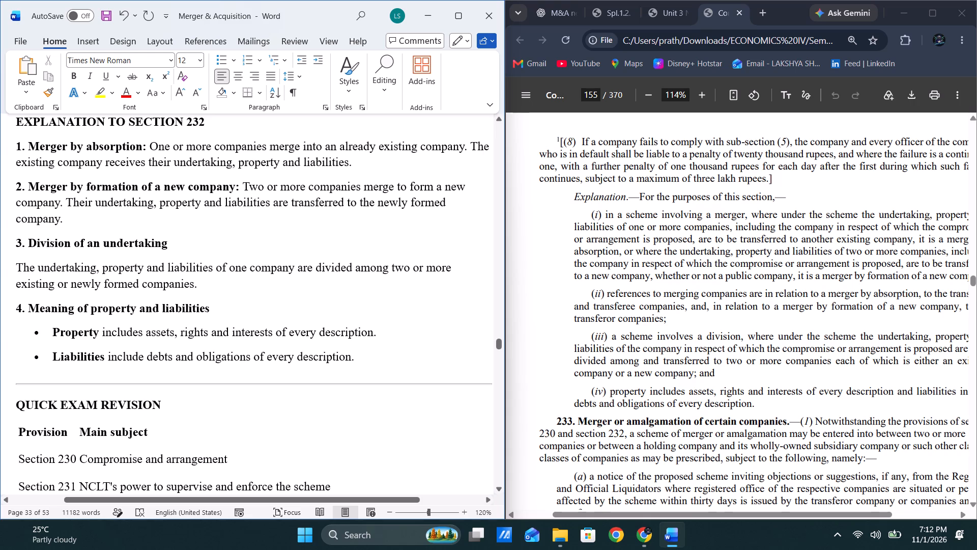
key(BackSpace)
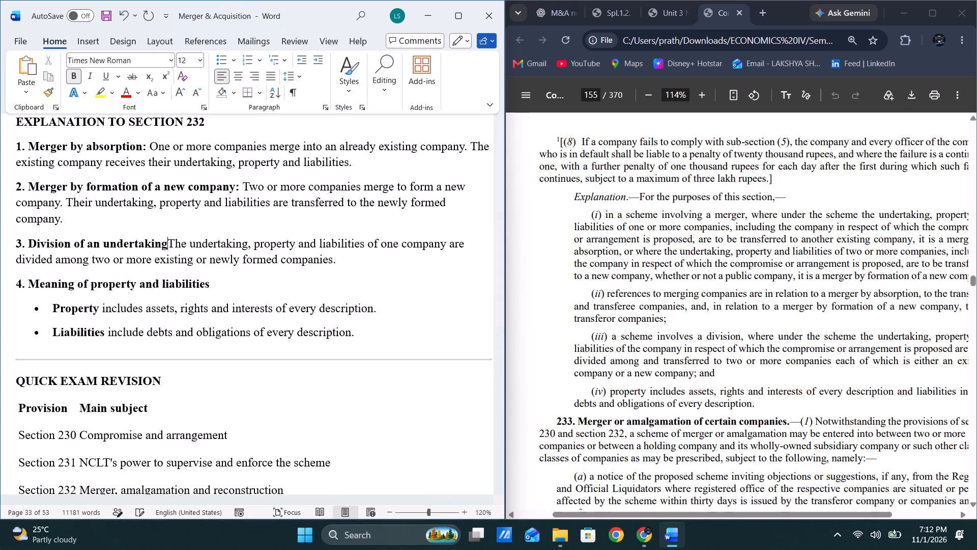
text(:)
key(space)
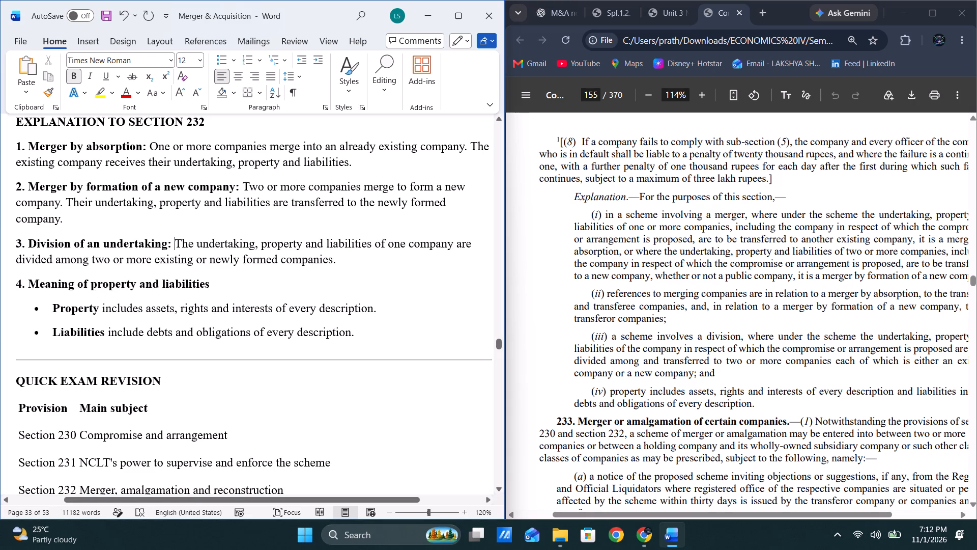
Delete everything from the divider and "QUICK EXAM REVISION" table down to the blank space before "COMPLETE STEP-BY-STEP PROCESS OF MERGER".
scroll(93, 300, down, 1)
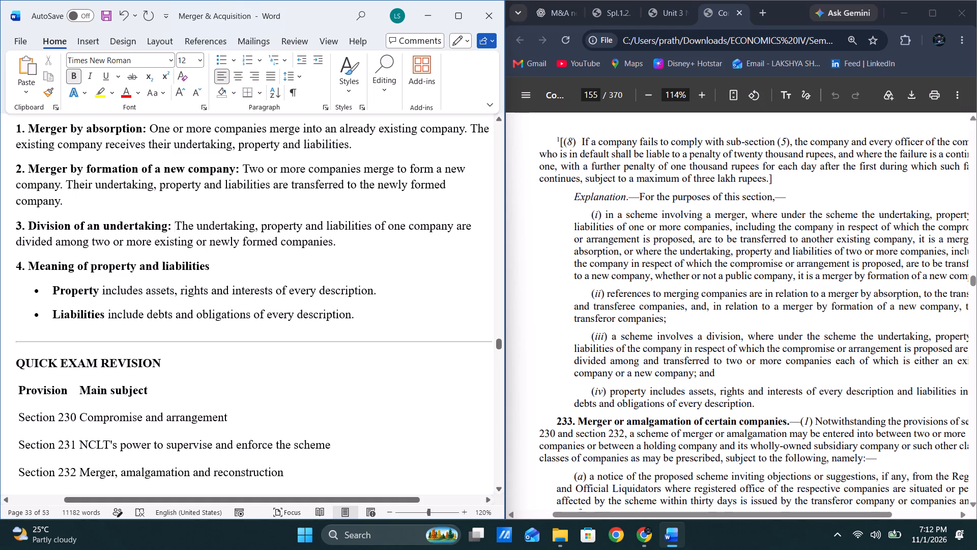
scroll(242, 381, down, 1)
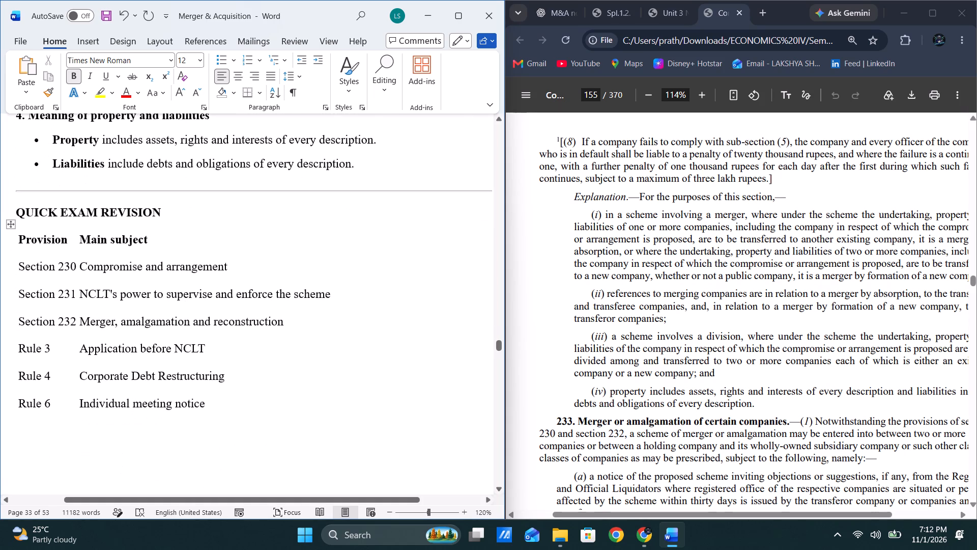
drag(9, 190, 211, 439)
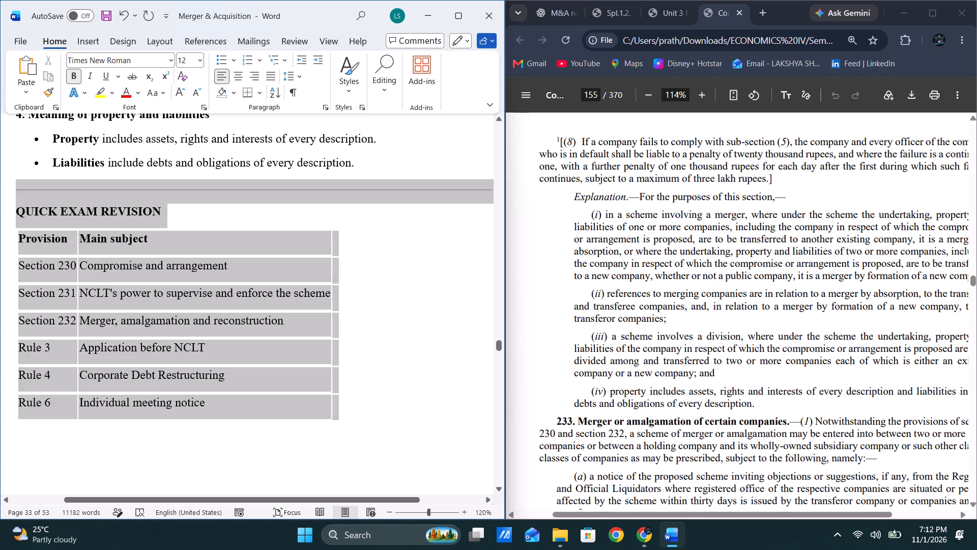
drag(211, 439, 223, 473)
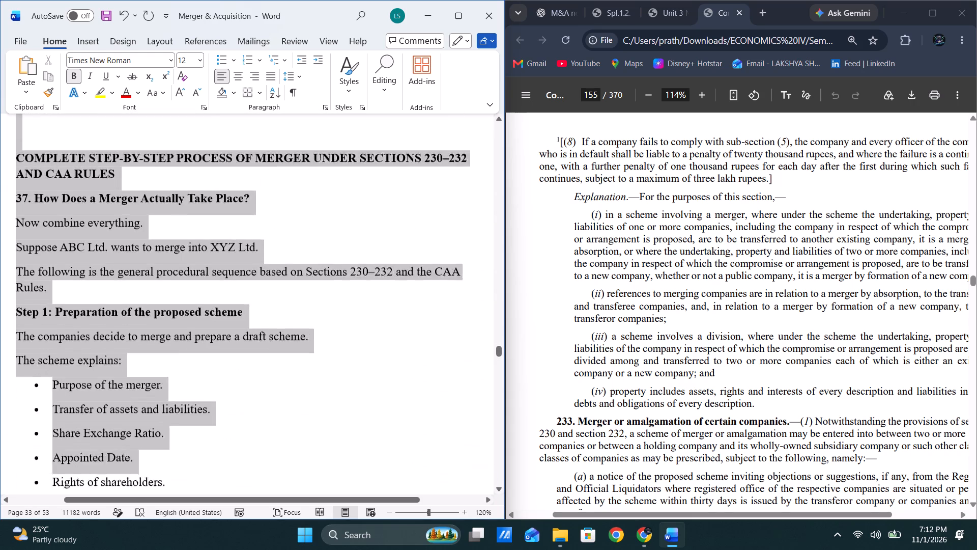
drag(223, 473, 120, 111)
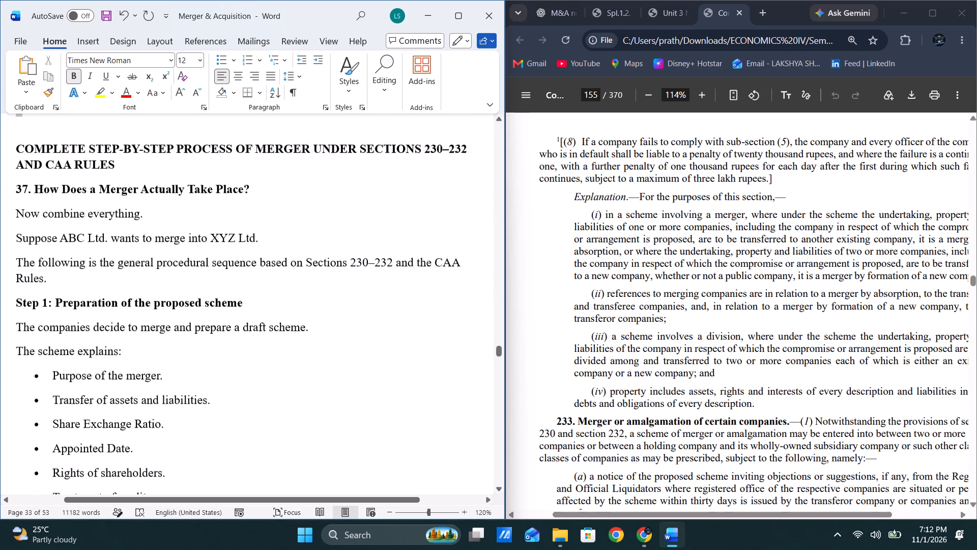
drag(120, 111, 273, 193)
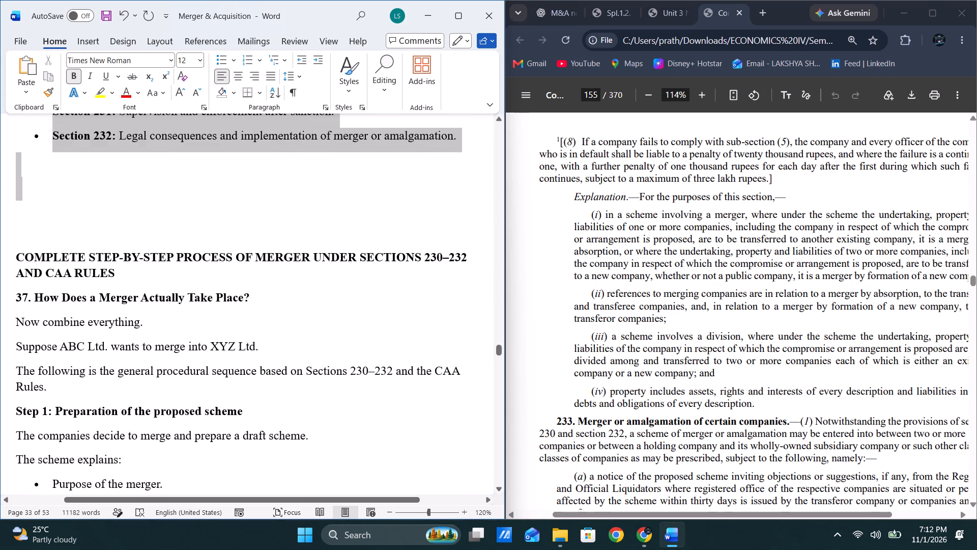
drag(273, 193, 272, 193)
key(BackSpace)
scroll(272, 193, up, 1)
key(BackSpace)
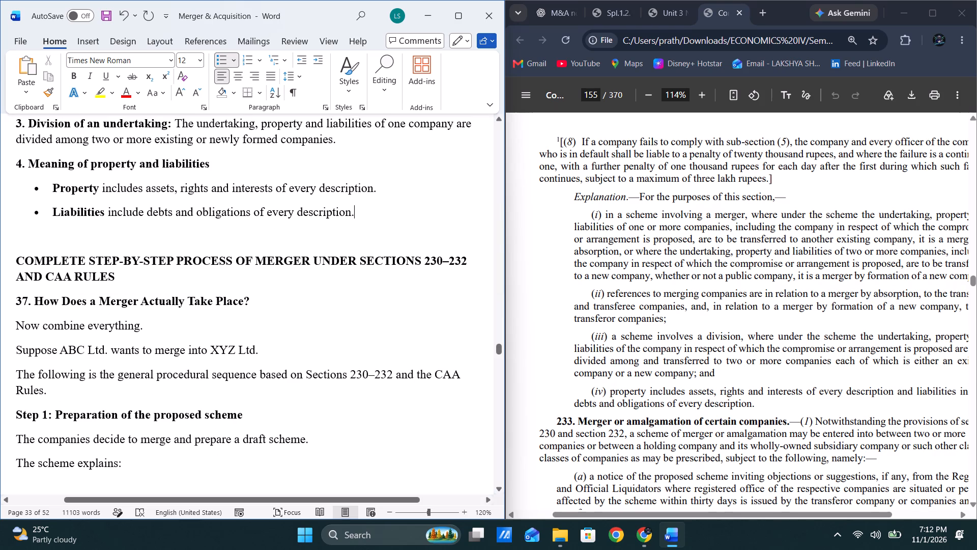
Delete the line "Now combine everything." under the heading "How Does a Merger Actually Take Place?".
scroll(198, 264, down, 1)
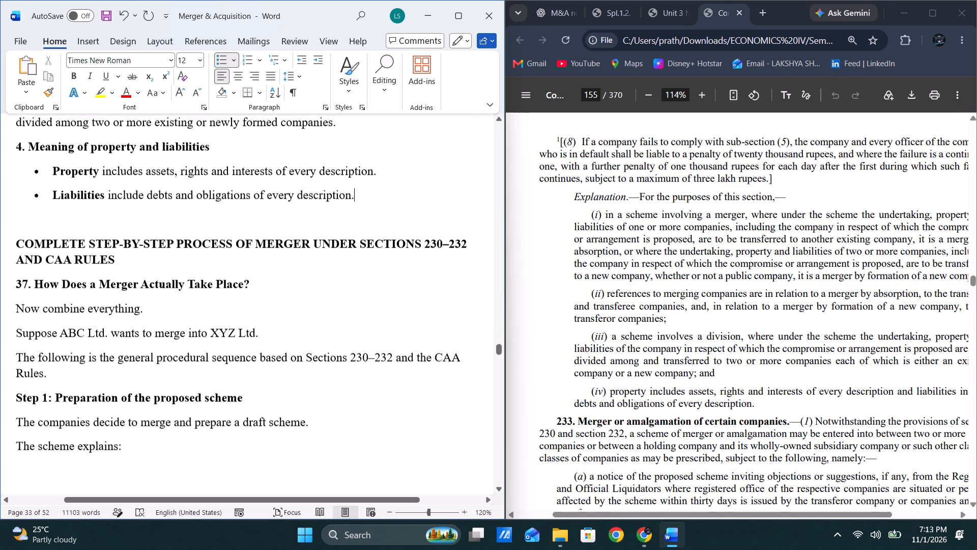
scroll(198, 264, down, 1)
scroll(107, 267, down, 1)
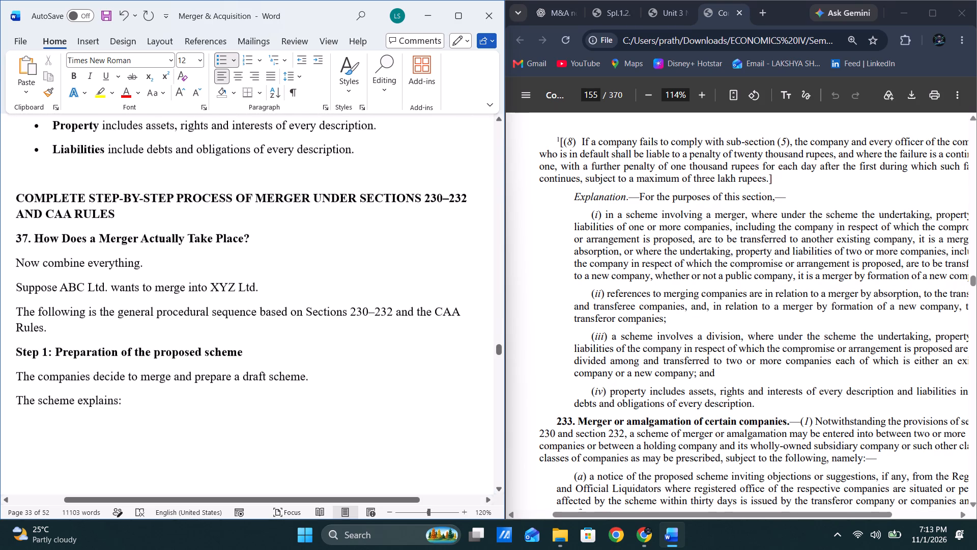
scroll(107, 267, down, 1)
drag(169, 251, 0, 246)
key(BackSpace)
Remove the number "37." so the heading reads "How Does a Merger Actually Take Place?".
key(Up)
key(Right)
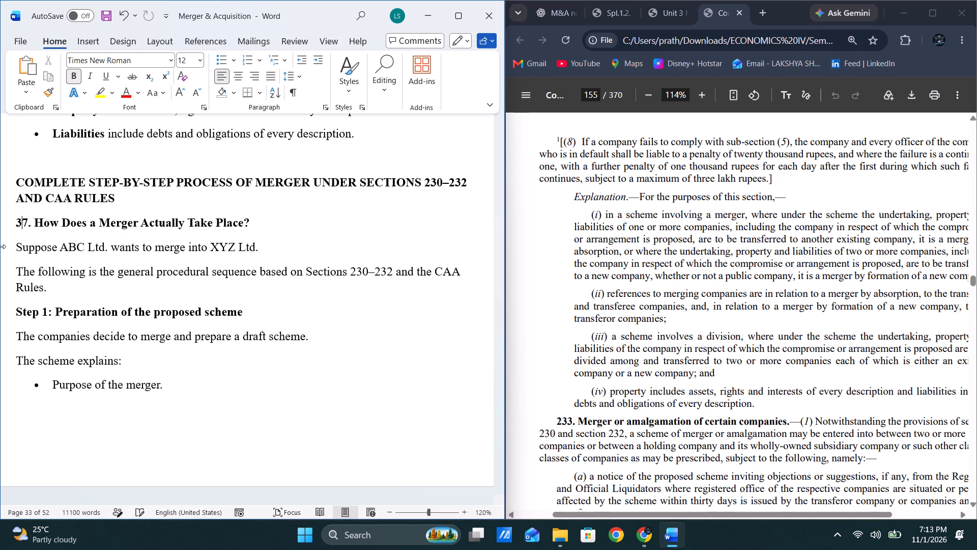
key(Right)
key(Right)
key(Right)
key(BackSpace)
key(BackSpace)
key(BackSpace)
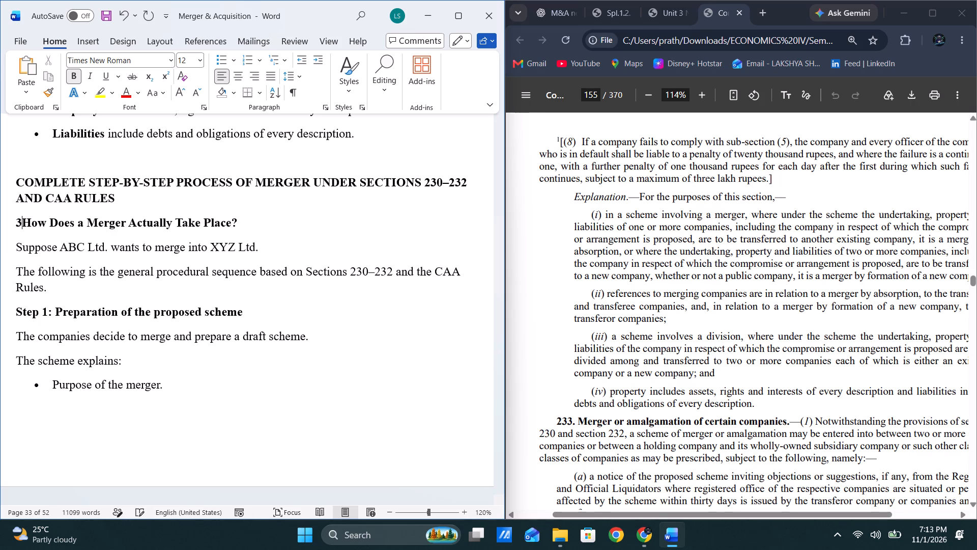
key(BackSpace)
Delete the sentence "The following is the general procedural sequence based on Sections 230–232 and the CAA Rules." above Step 1.
scroll(116, 343, down, 1)
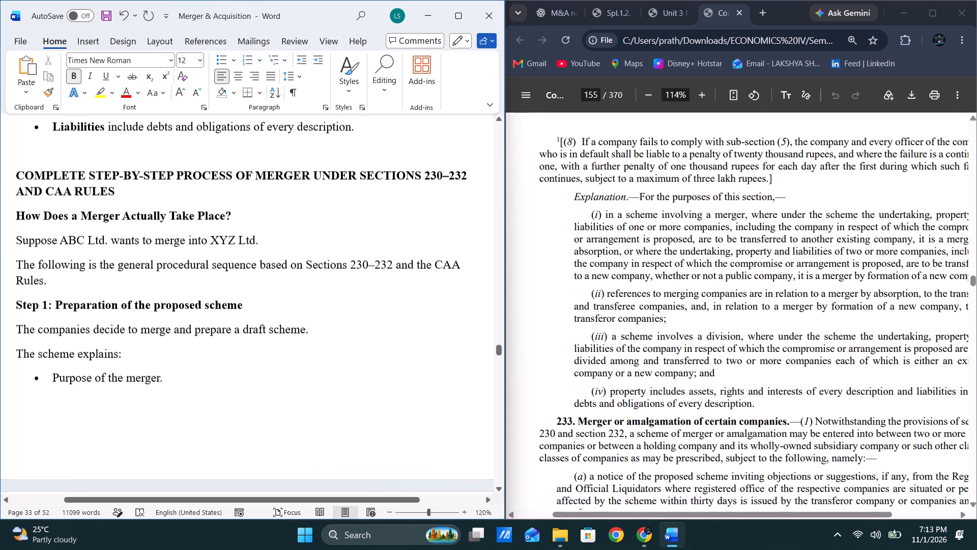
scroll(116, 343, down, 1)
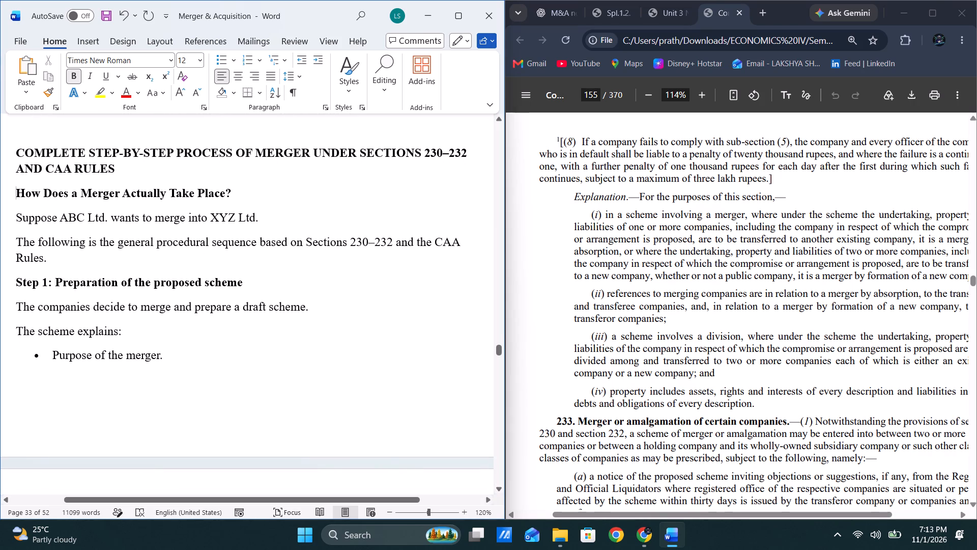
drag(63, 263, 20, 246)
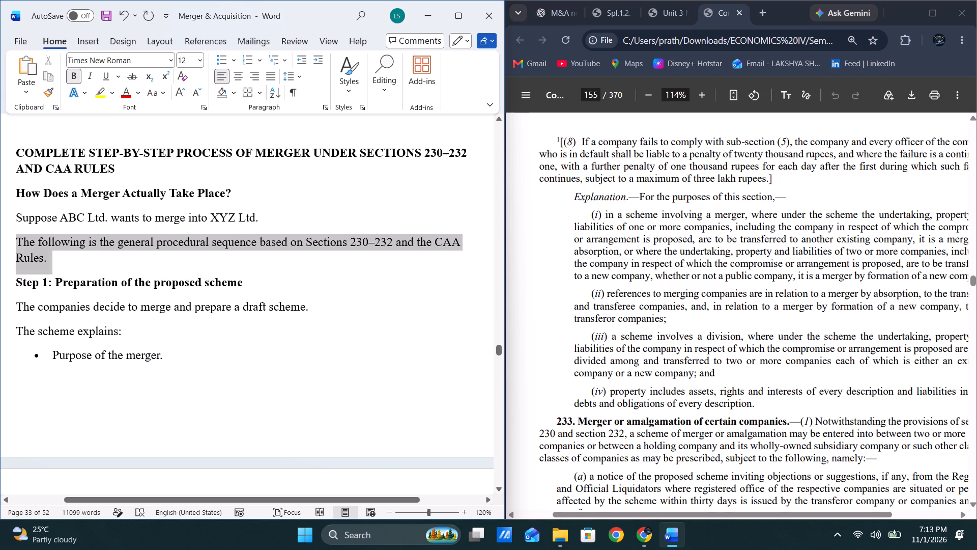
drag(20, 246, 15, 245)
key(BackSpace)
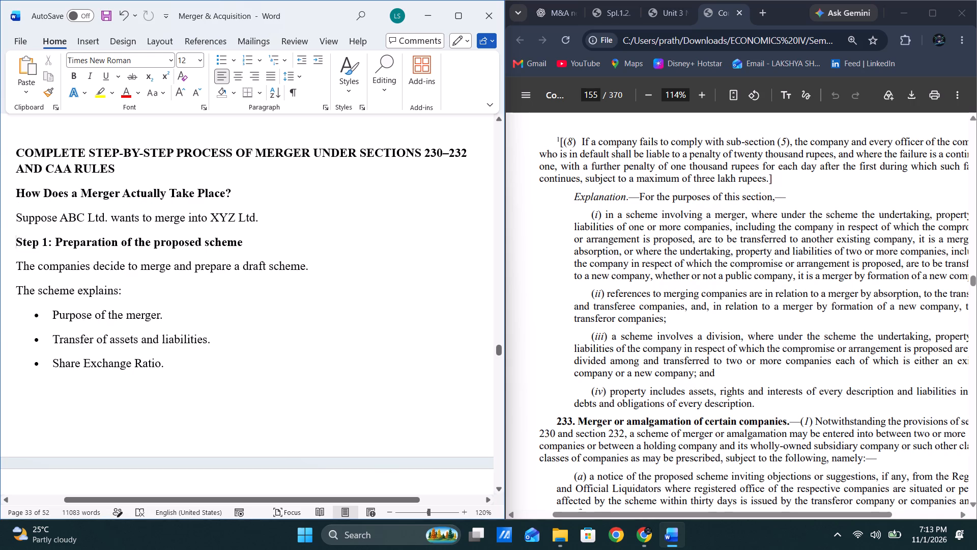
Read through Steps 1 to 4 of the merger process, looking for wording that can be condensed.
scroll(147, 213, down, 1)
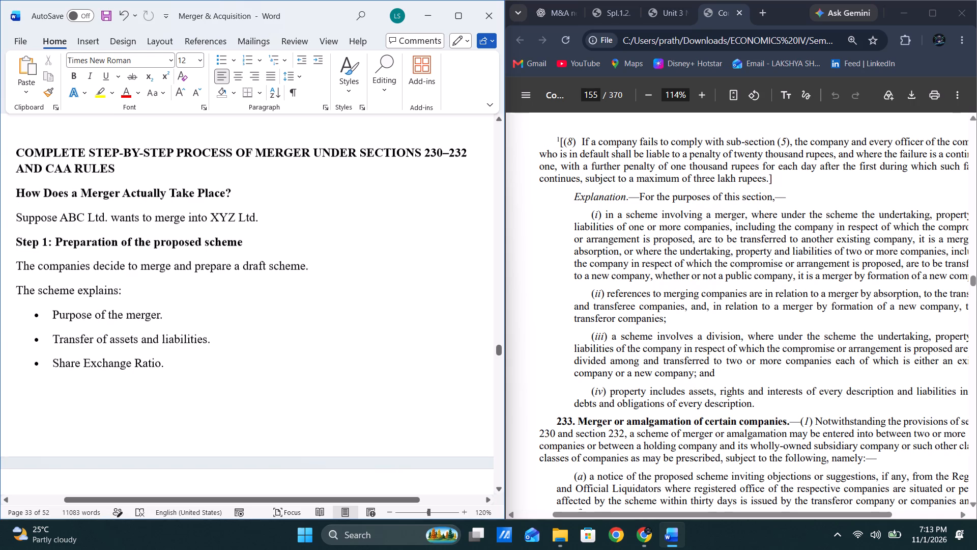
scroll(147, 213, down, 2)
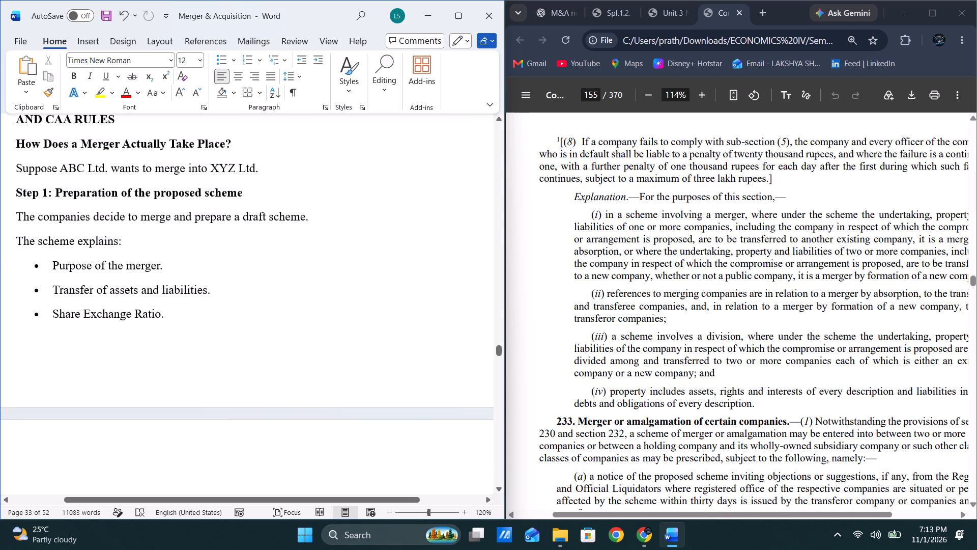
scroll(147, 213, down, 4)
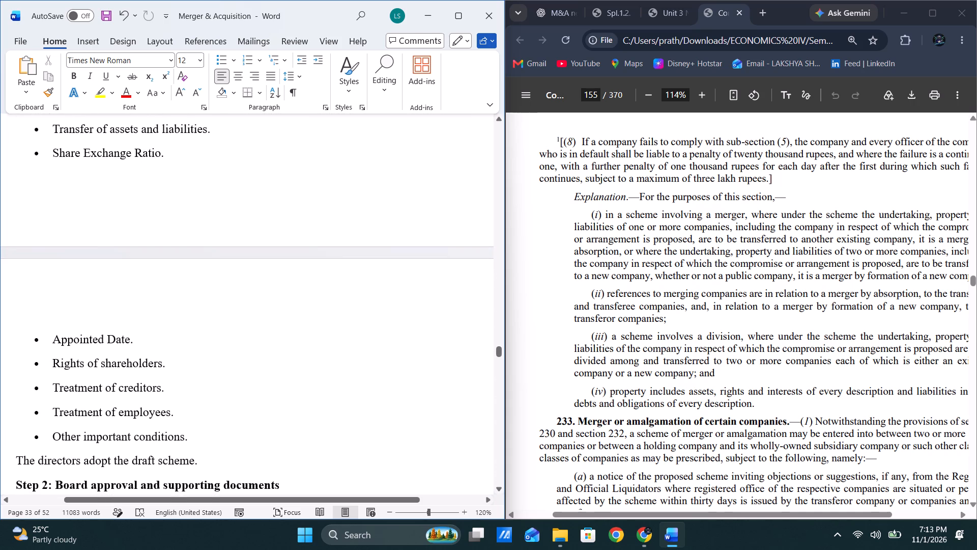
scroll(147, 213, down, 3)
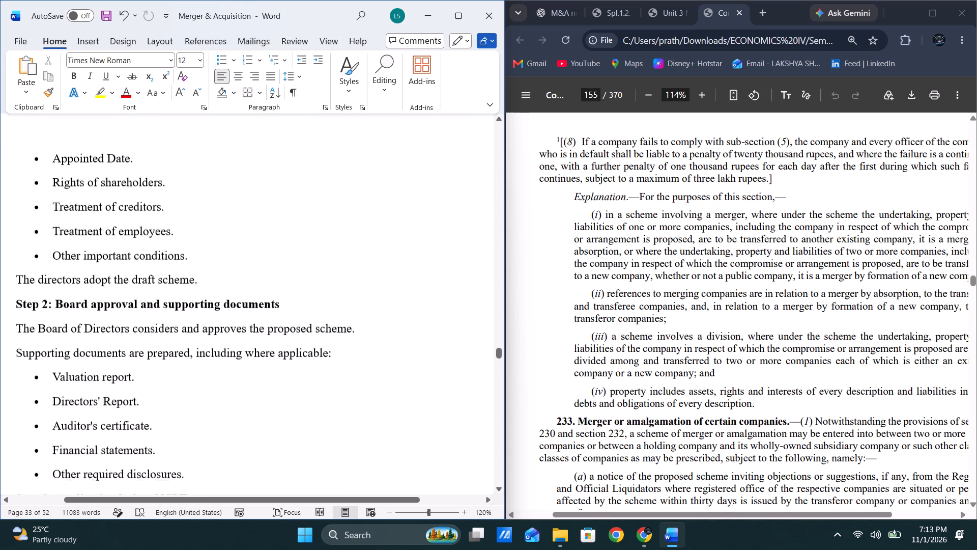
scroll(147, 213, down, 1)
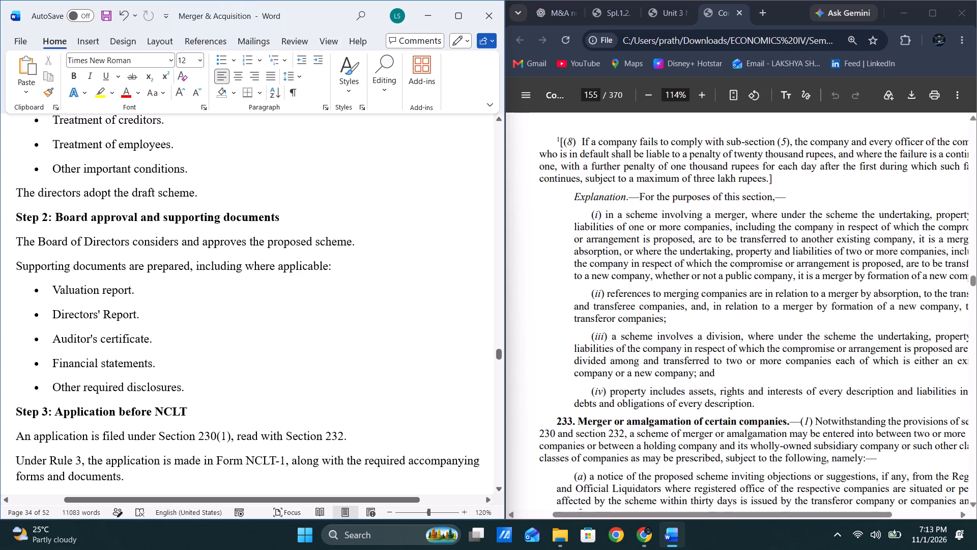
scroll(163, 262, down, 2)
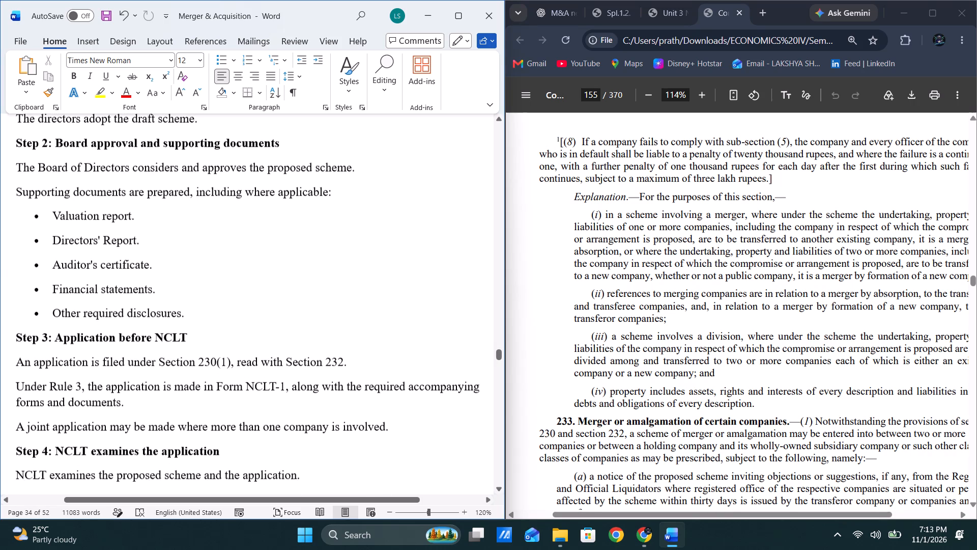
scroll(246, 206, down, 1)
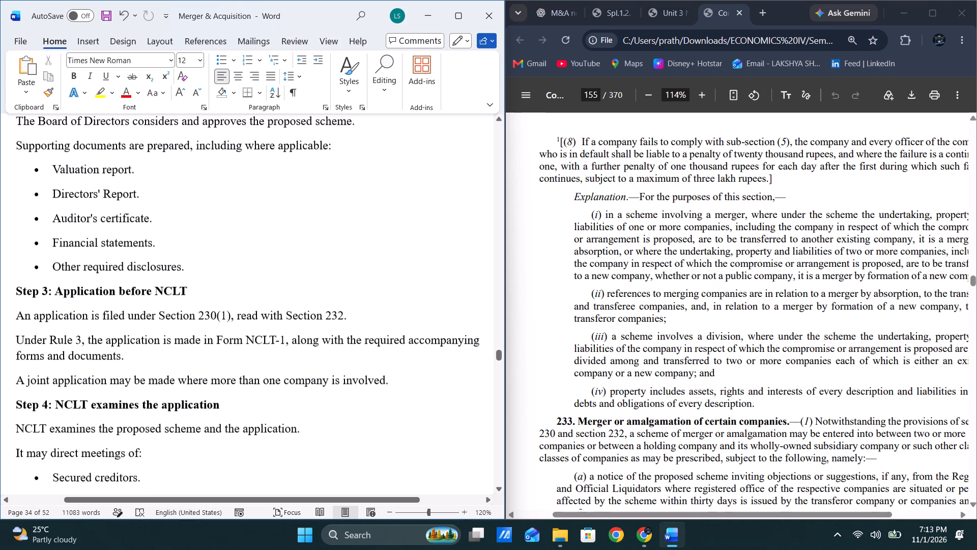
scroll(246, 206, down, 1)
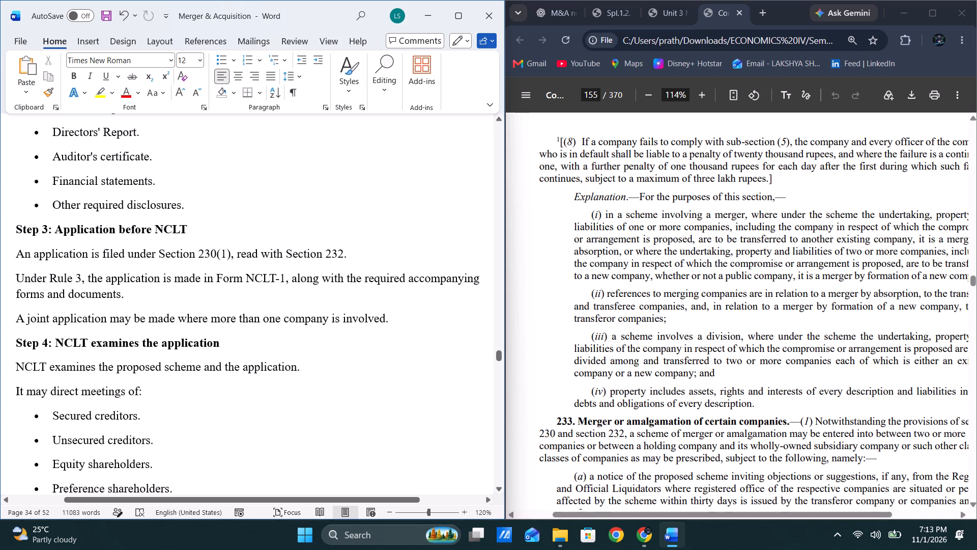
scroll(145, 276, down, 1)
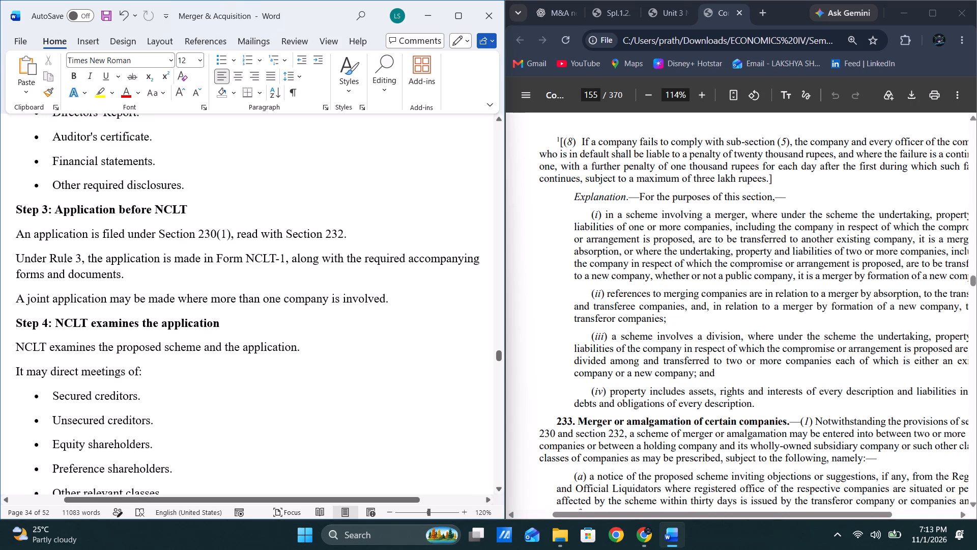
scroll(131, 271, down, 1)
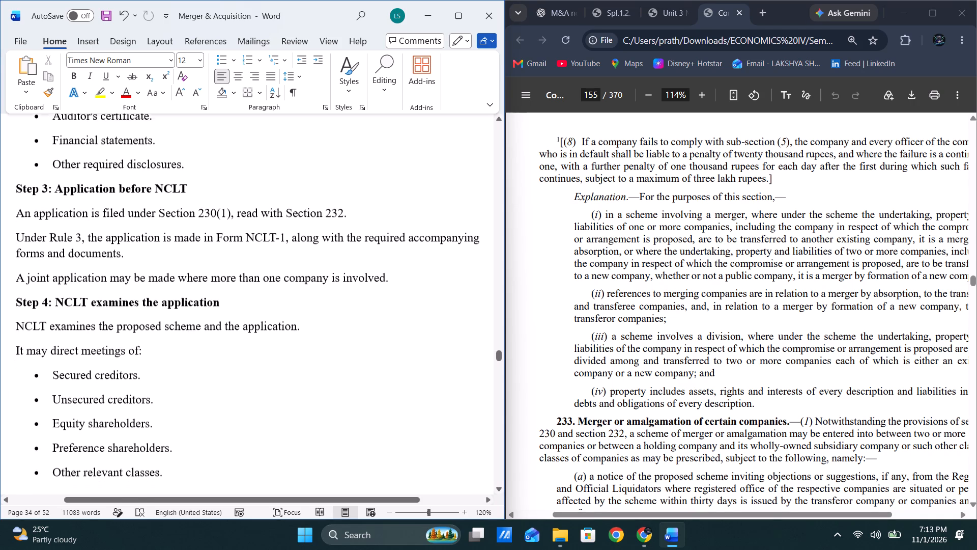
scroll(233, 260, down, 1)
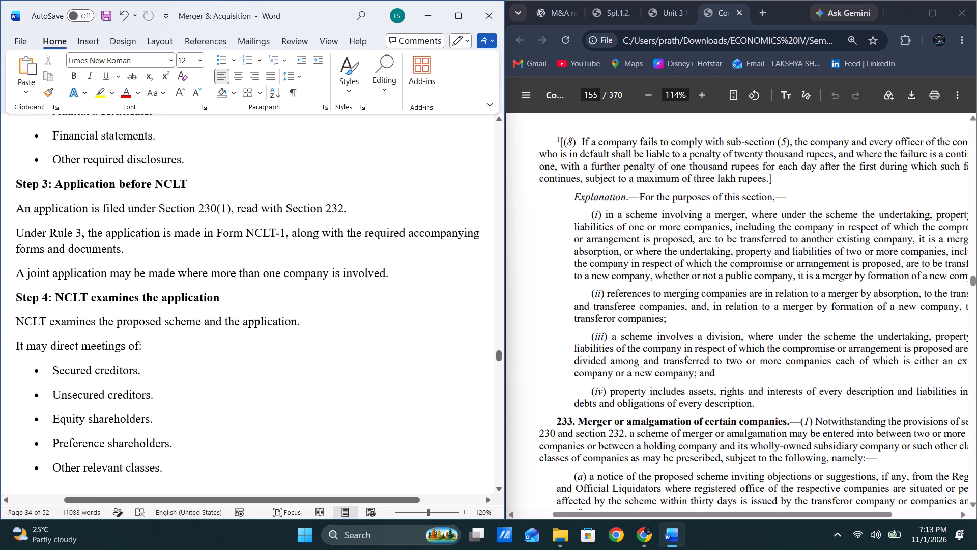
scroll(233, 260, down, 2)
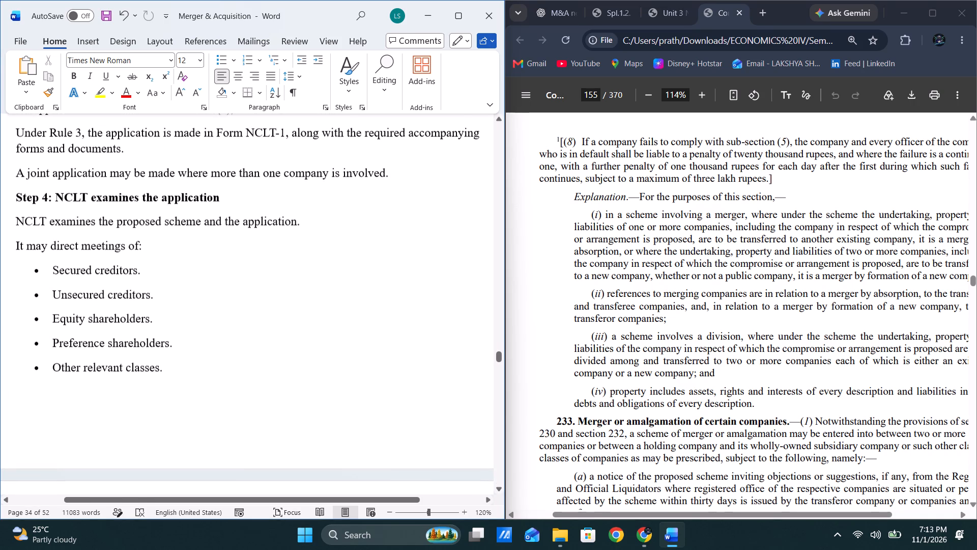
scroll(233, 260, down, 1)
scroll(235, 180, down, 1)
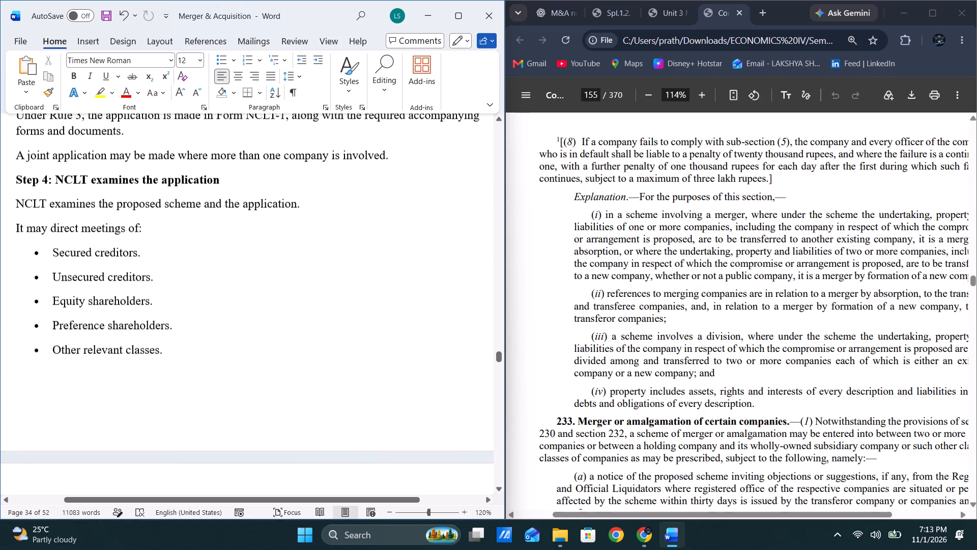
scroll(235, 180, down, 1)
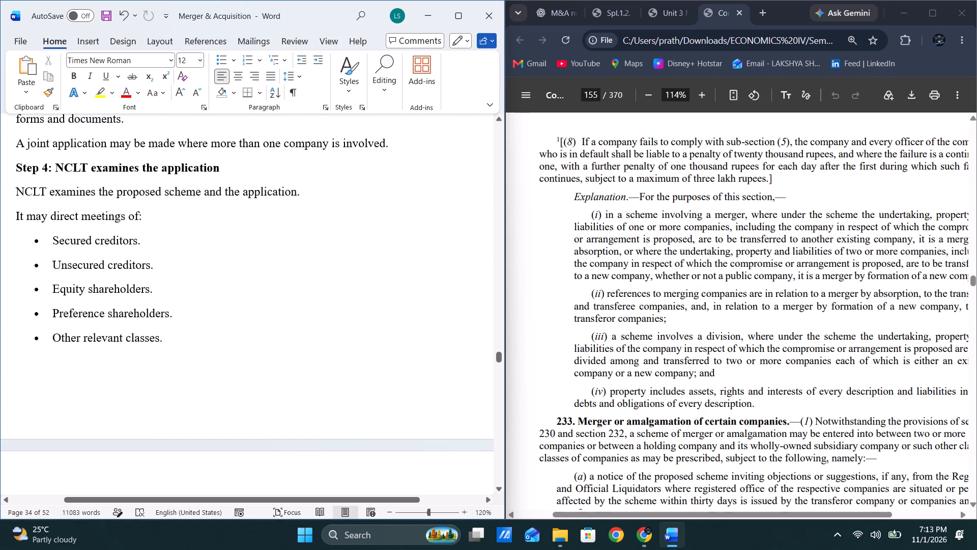
Replace the Step 4 heading wording with the sentence below it, giving "Step 4: NCLT examines the proposed scheme and the application.".
click(12, 190)
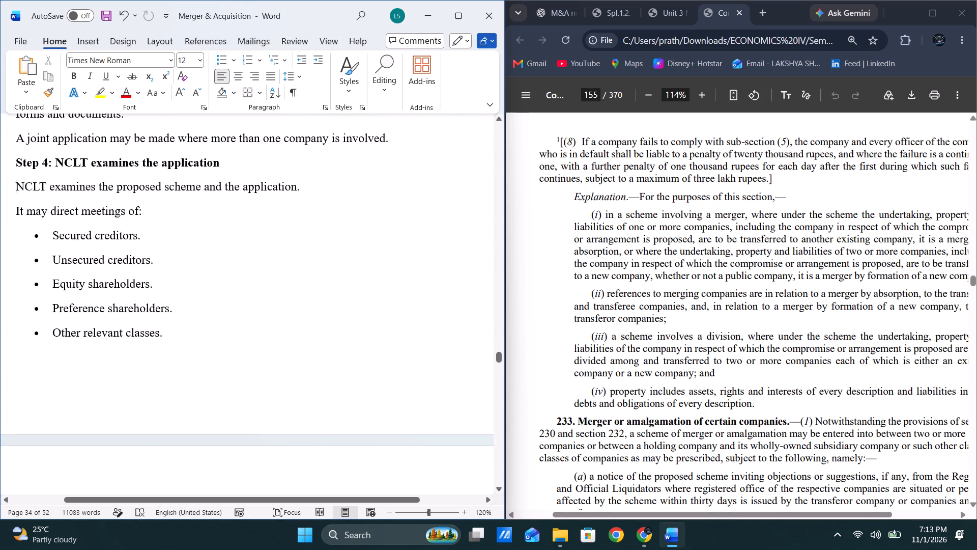
key(BackSpace)
key(BackSpace)
key(BackSpace)
key(BackSpace)
key(BackSpace)
key(BackSpace)
key(BackSpace)
key(BackSpace)
key(BackSpace)
key(BackSpace)
key(BackSpace)
key(BackSpace)
key(BackSpace)
key(BackSpace)
key(BackSpace)
key(BackSpace)
key(BackSpace)
key(BackSpace)
key(BackSpace)
key(BackSpace)
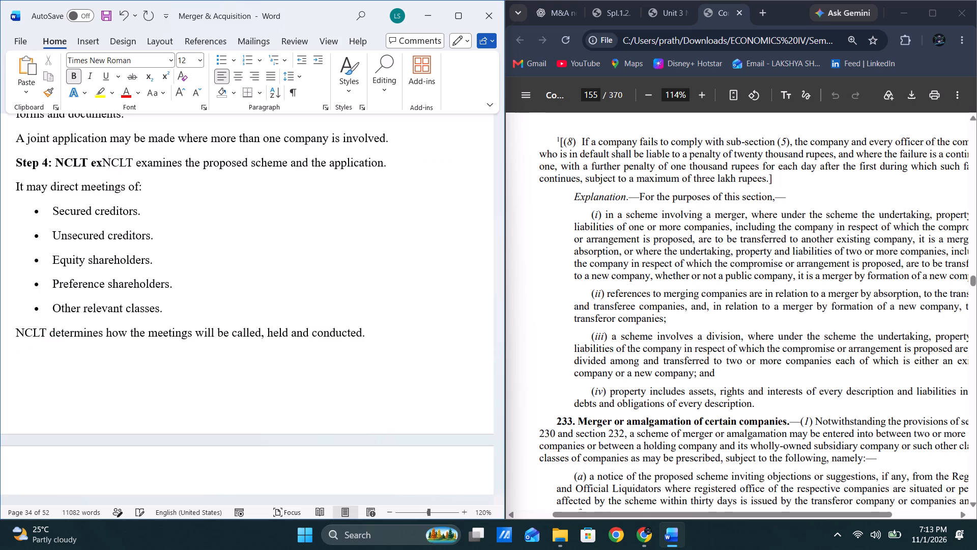
key(BackSpace)
key(BackSpace)
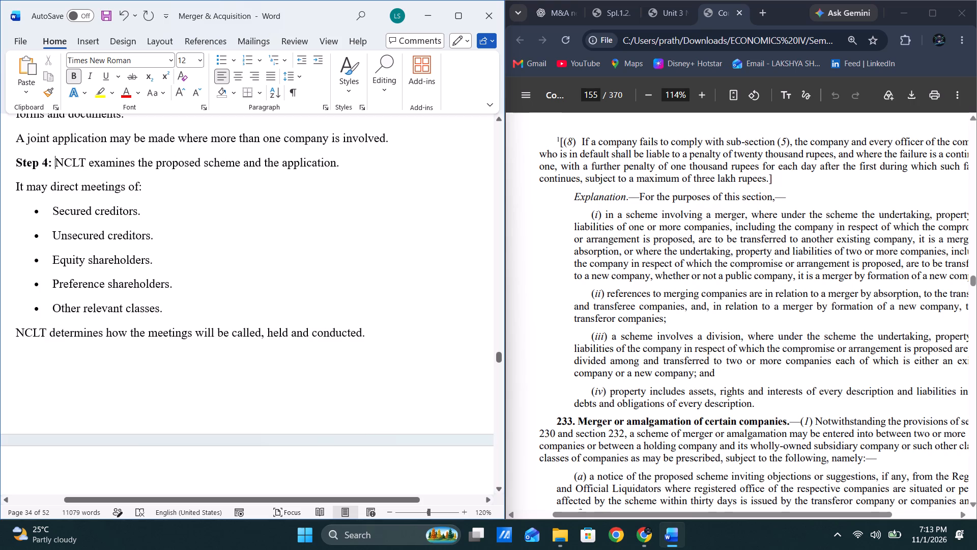
Join "The notice is advertised in:" onto the "Under Rule 7:" line under Step 6: Public advertisement.
scroll(138, 230, down, 2)
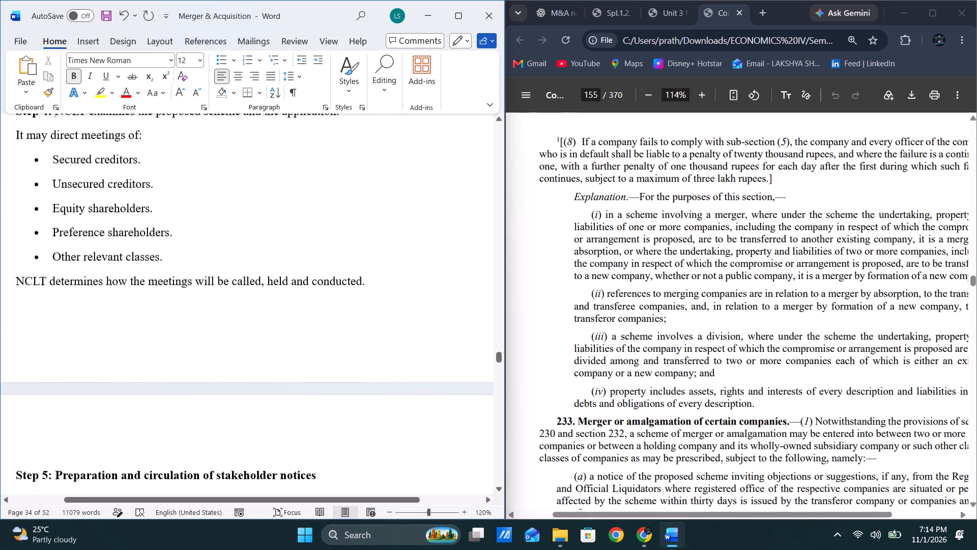
scroll(138, 230, down, 2)
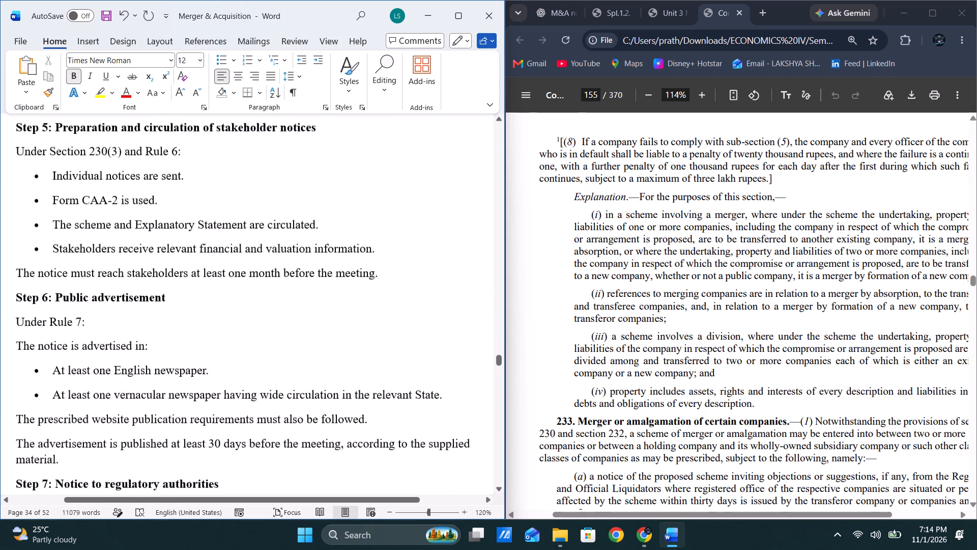
scroll(138, 230, right, 3)
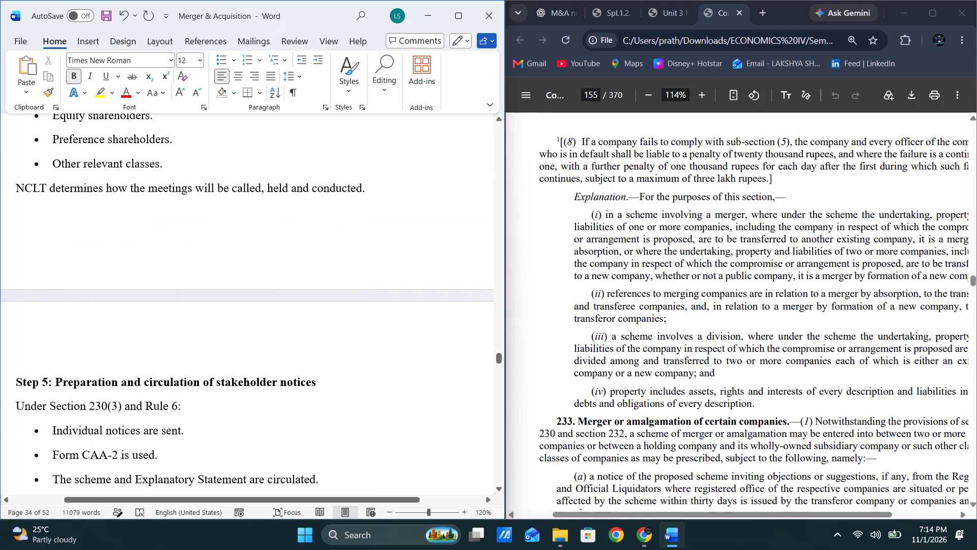
scroll(138, 230, right, 1)
scroll(138, 230, down, 1)
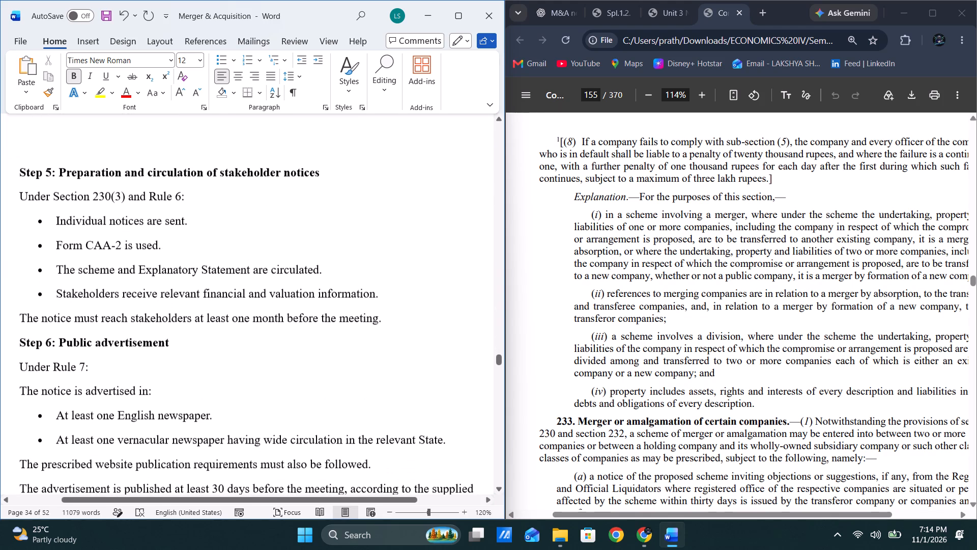
click(14, 203)
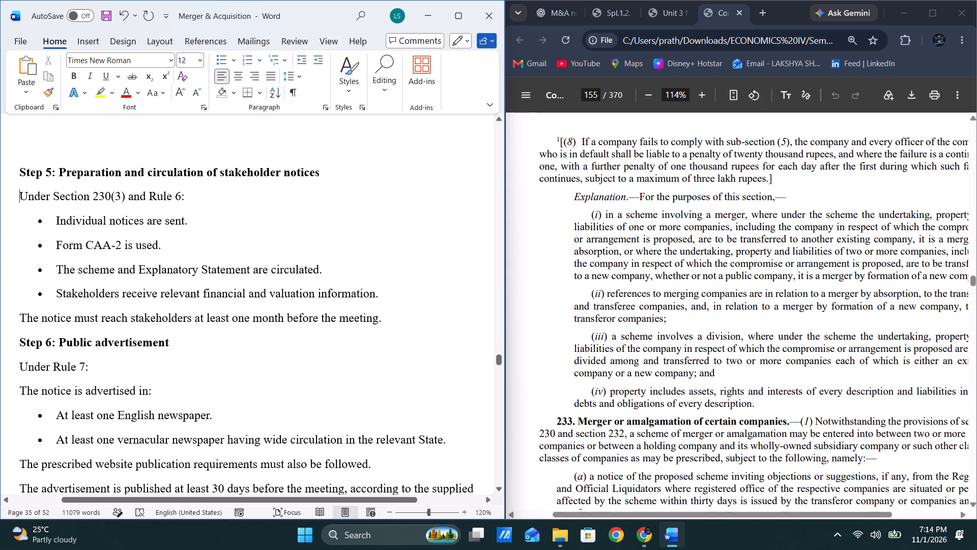
scroll(221, 291, right, 1)
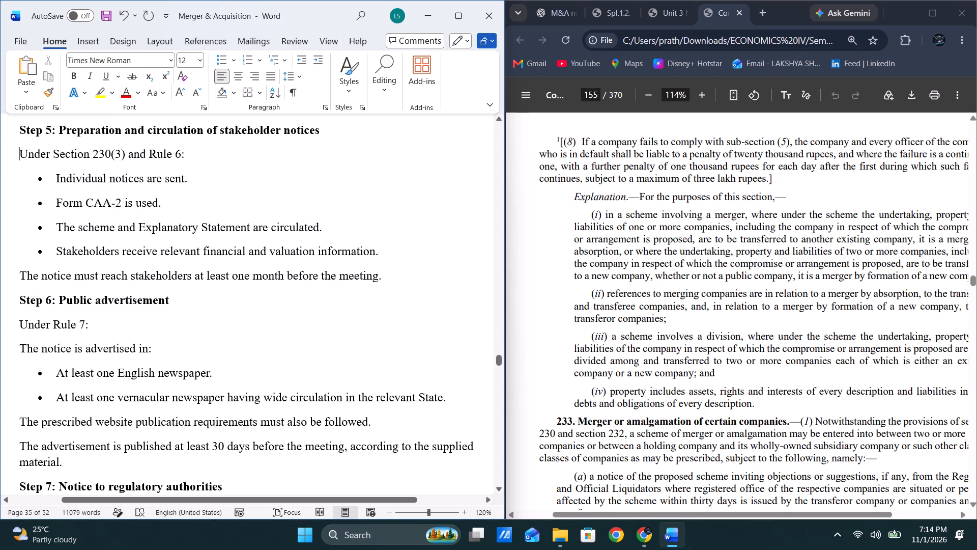
scroll(227, 267, down, 1)
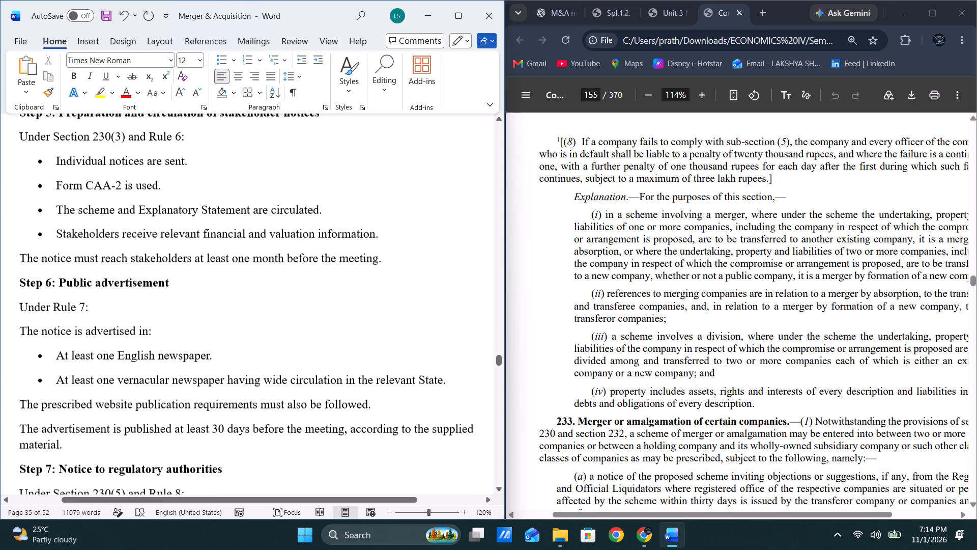
scroll(169, 260, down, 1)
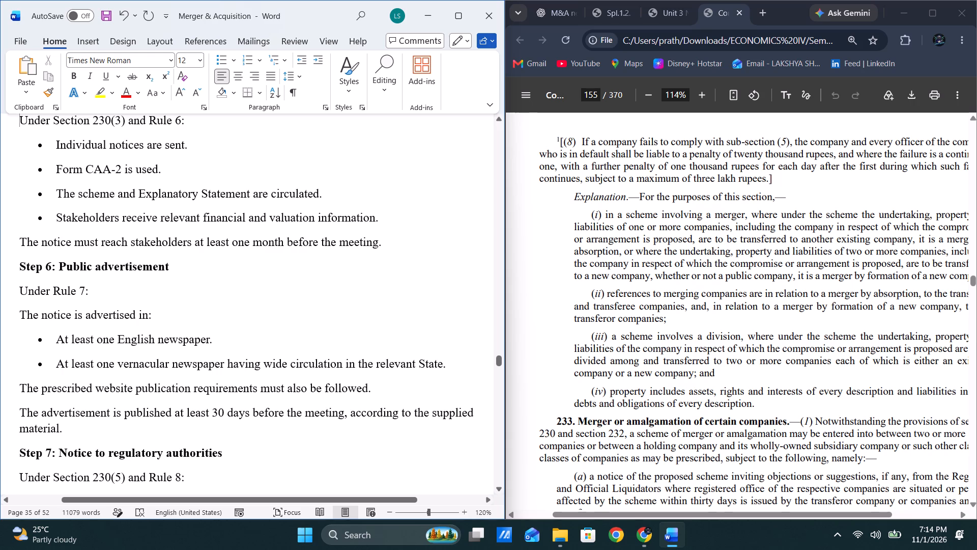
click(20, 312)
key(BackSpace)
key(space)
Delete everything from the "COMPLETE STEP-BY-STEP PROCESS OF MERGER" heading through the Part VIII introduction, including the number "38." before Case 1.
scroll(103, 318, down, 1)
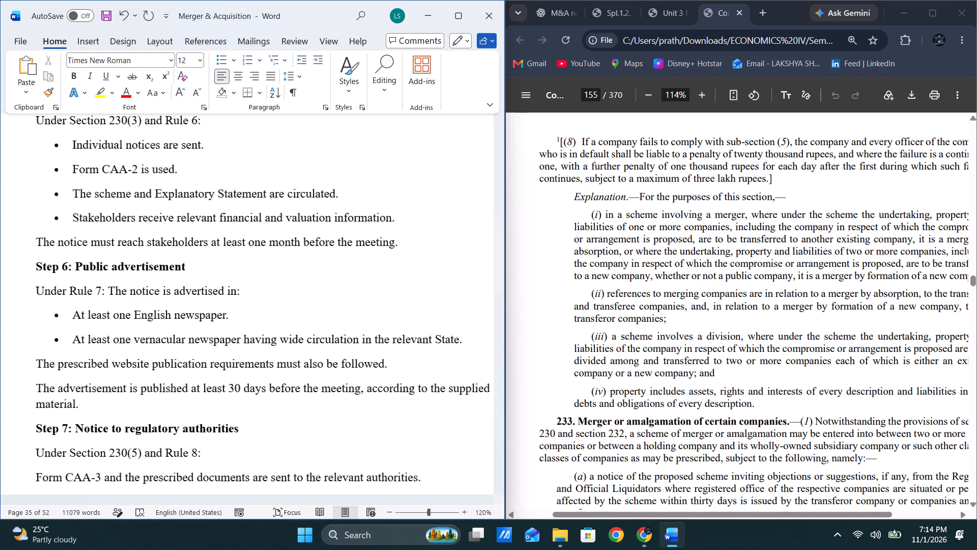
scroll(103, 318, down, 3)
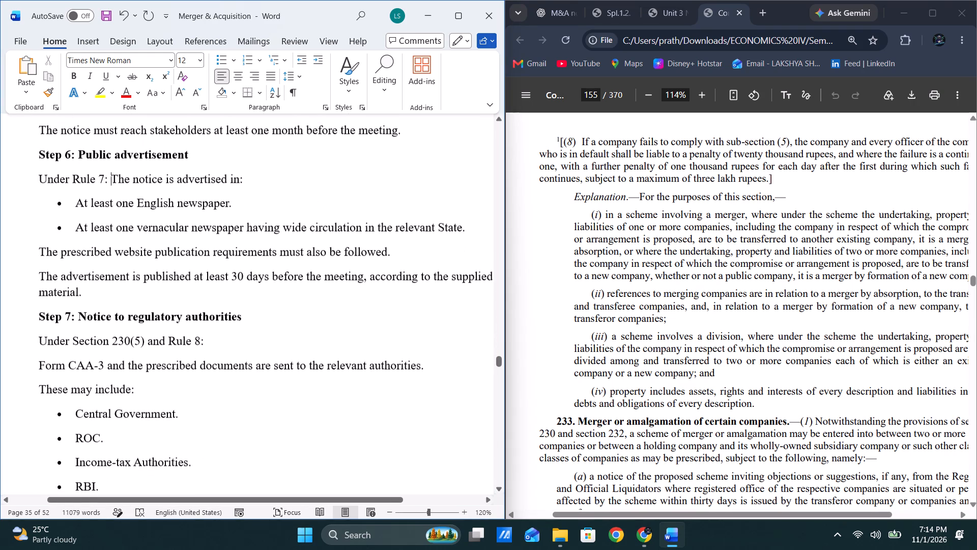
scroll(103, 318, down, 1)
scroll(128, 382, down, 3)
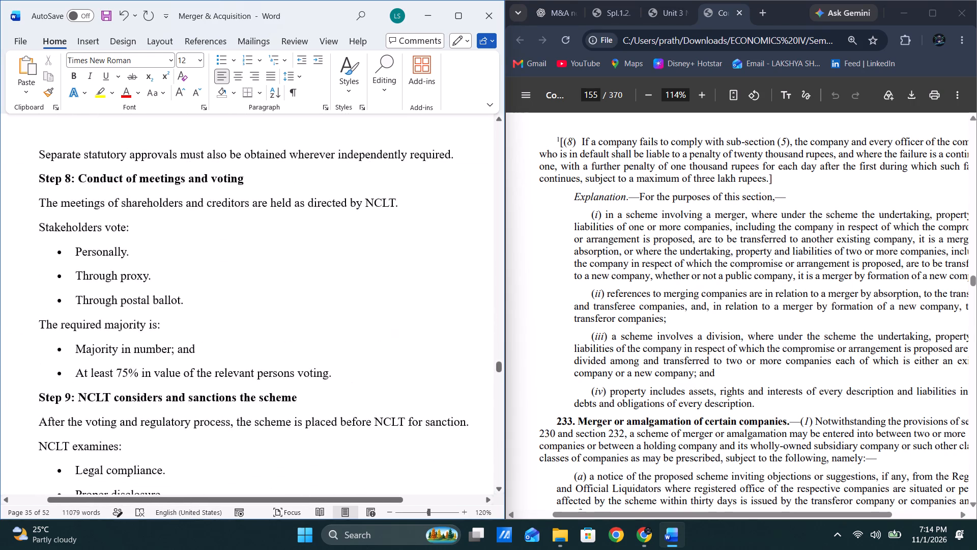
scroll(128, 382, down, 5)
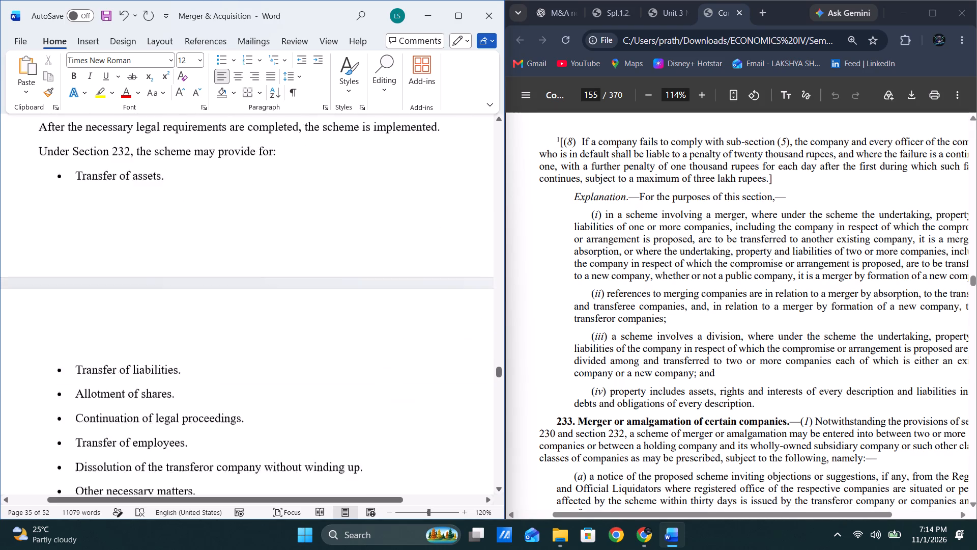
scroll(128, 382, down, 2)
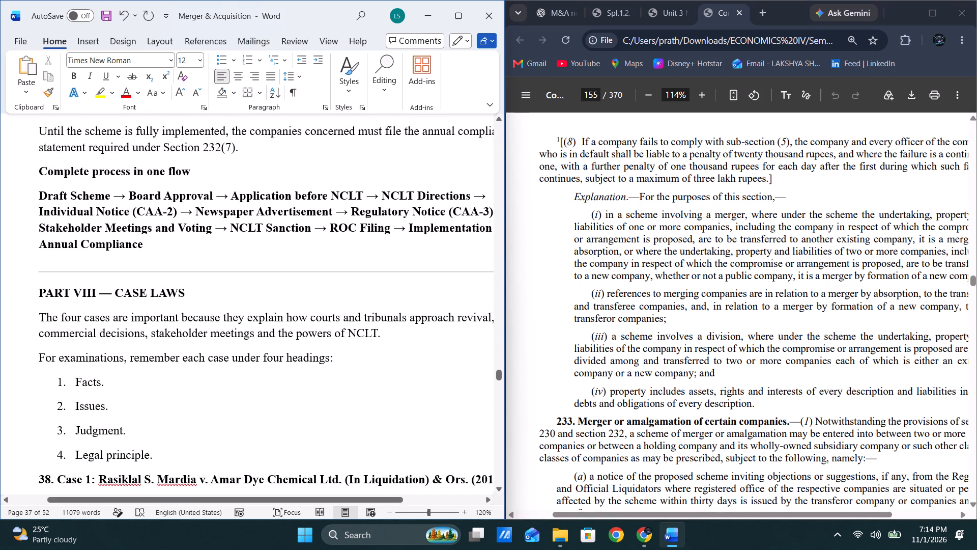
drag(54, 481, 42, 382)
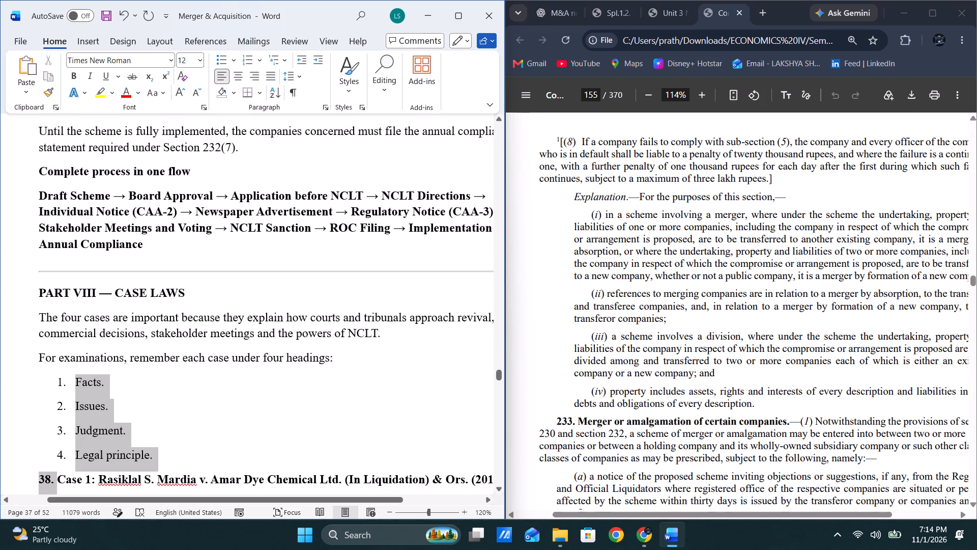
drag(42, 382, 103, 190)
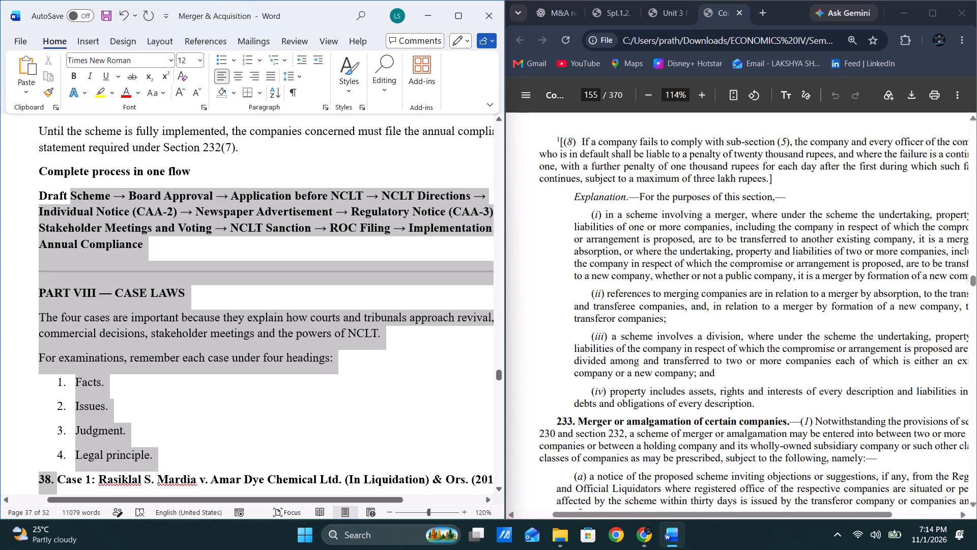
drag(103, 190, 105, 0)
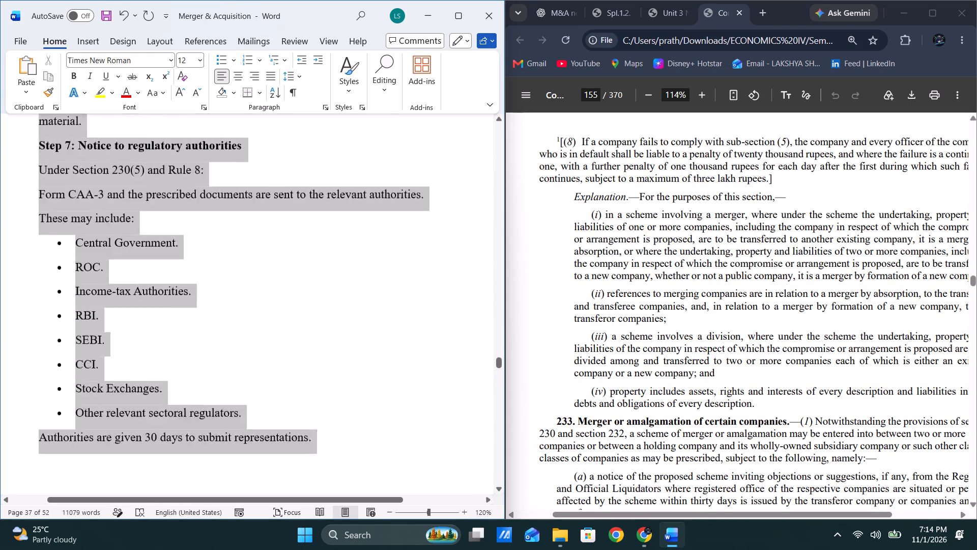
drag(105, 0, 52, 513)
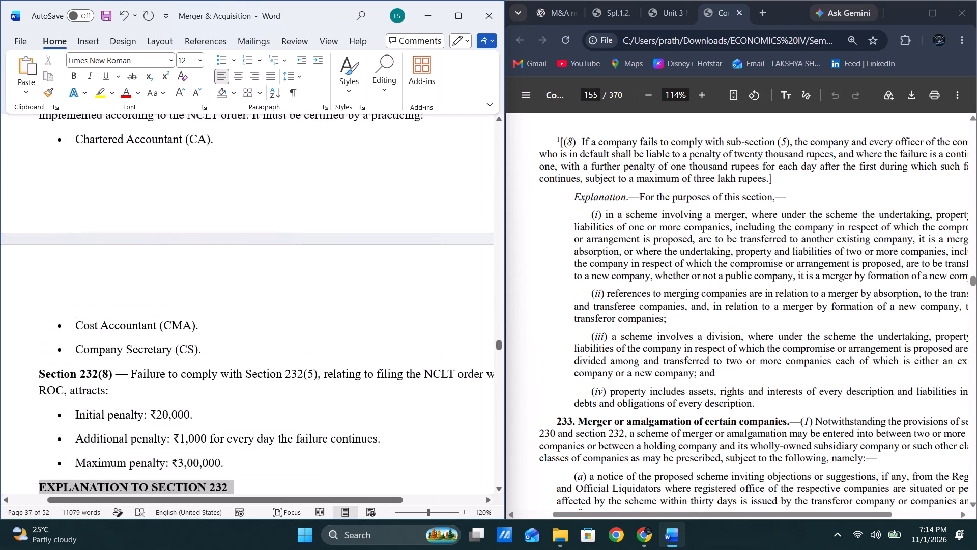
drag(52, 513, 39, 274)
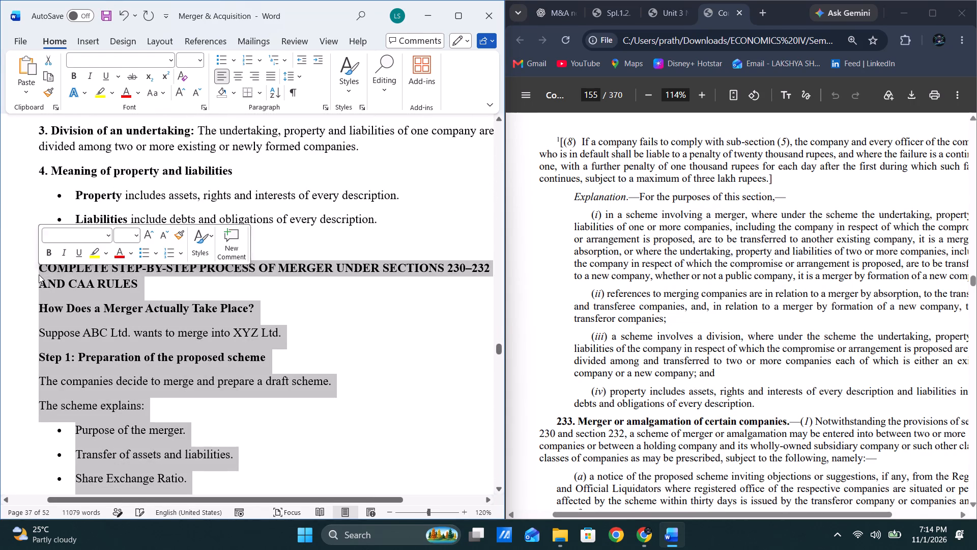
key(BackSpace)
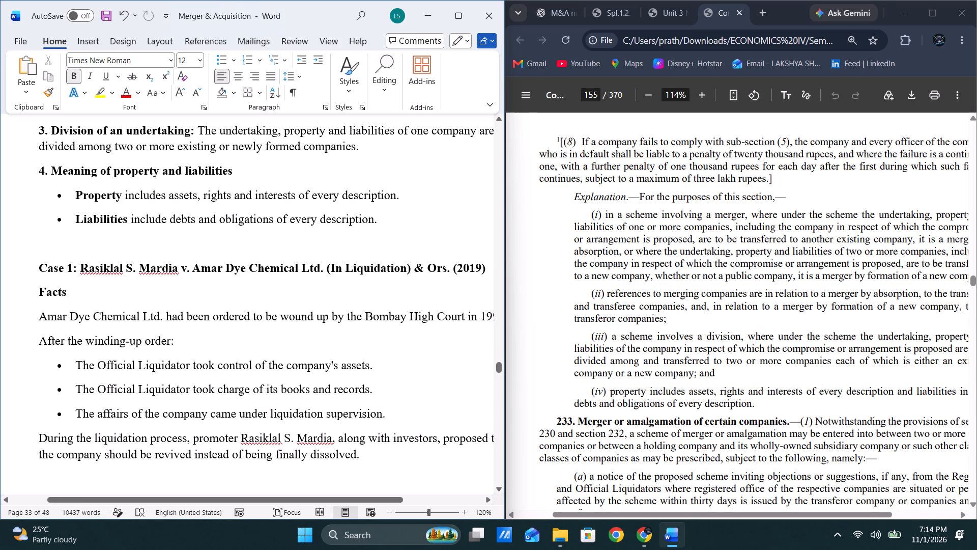
Join the first paragraph about Amar Dye Chemical Ltd. onto the Facts heading of Case 1, separated as "Facts: ".
click(33, 320)
key(BackSpace)
text(:)
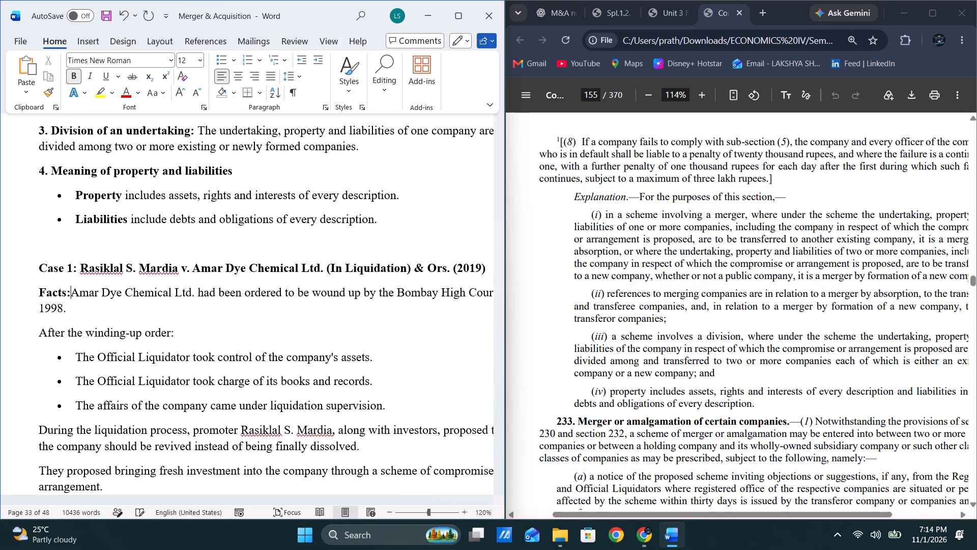
key(space)
Join "After the winding-up order:" onto the end of the Facts paragraph in Case 1.
scroll(130, 314, left, 1)
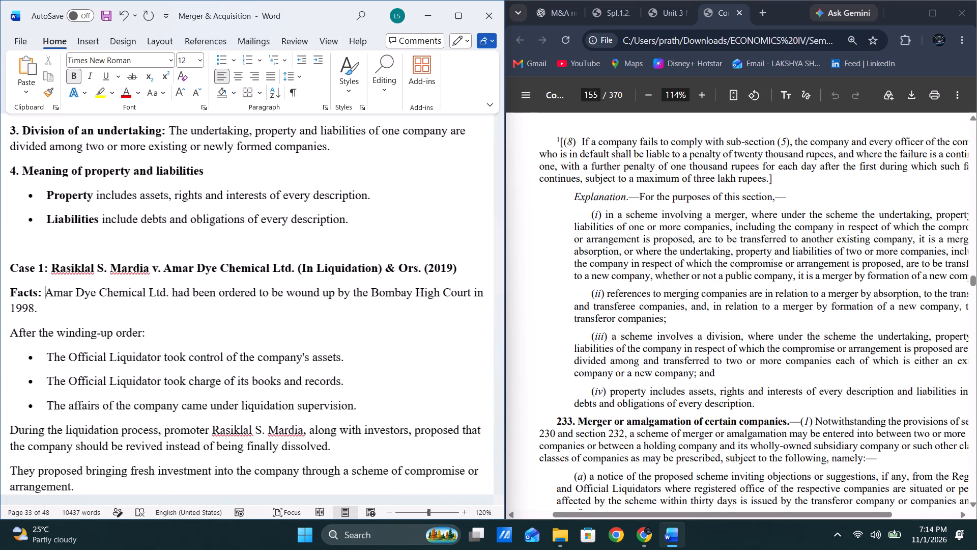
scroll(130, 314, left, 1)
scroll(130, 314, down, 1)
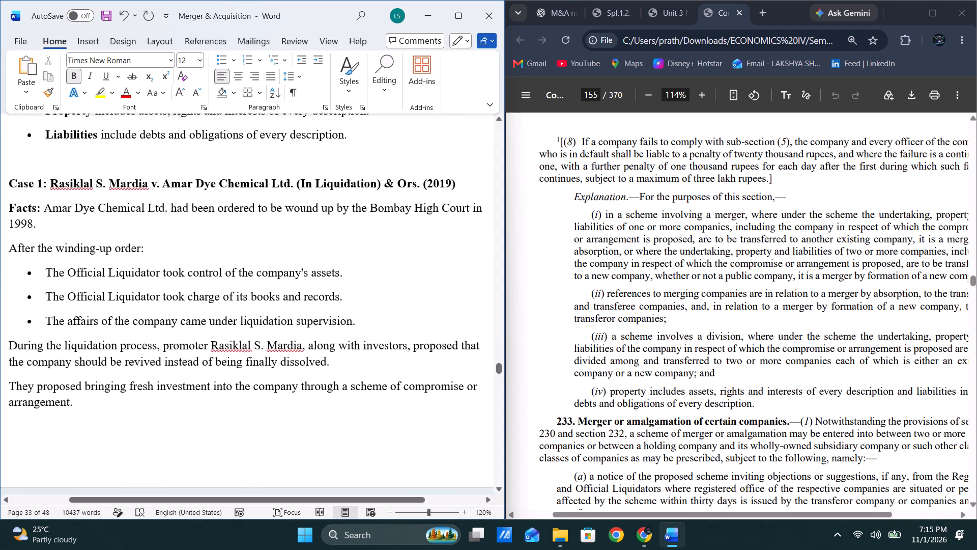
scroll(130, 314, down, 1)
key(Down)
key(Right)
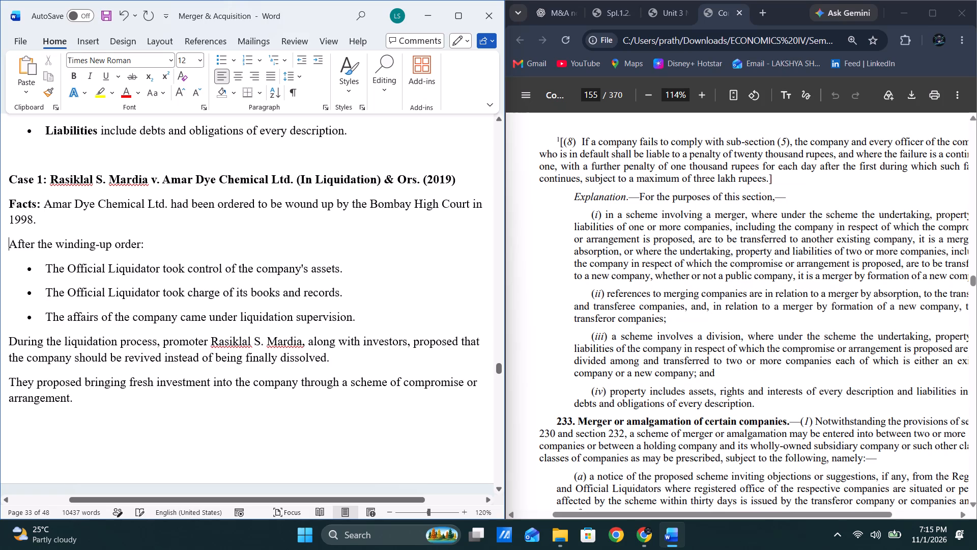
key(BackSpace)
key(space)
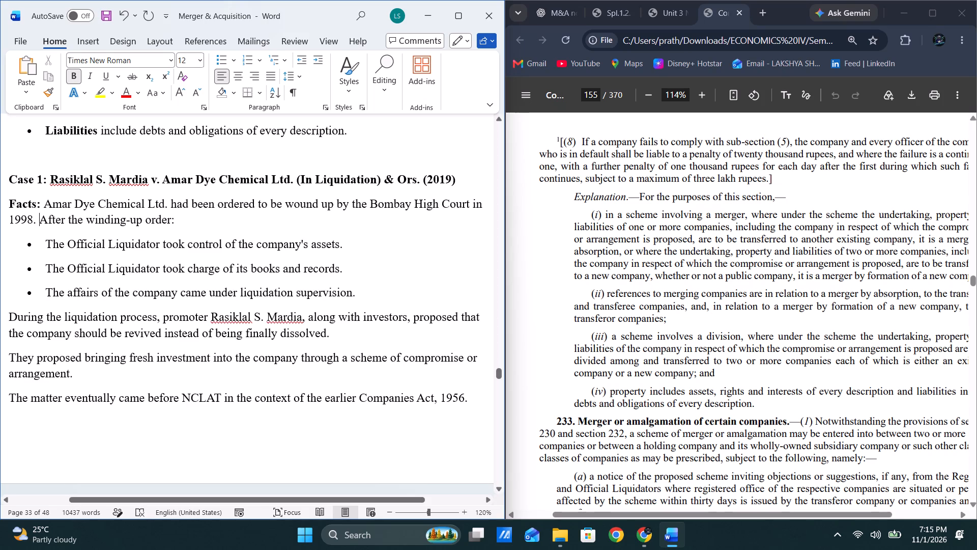
Join the sentence "The matter eventually came before NCLAT…" onto the preceding paragraph about bringing fresh investment into the company.
scroll(323, 268, down, 1)
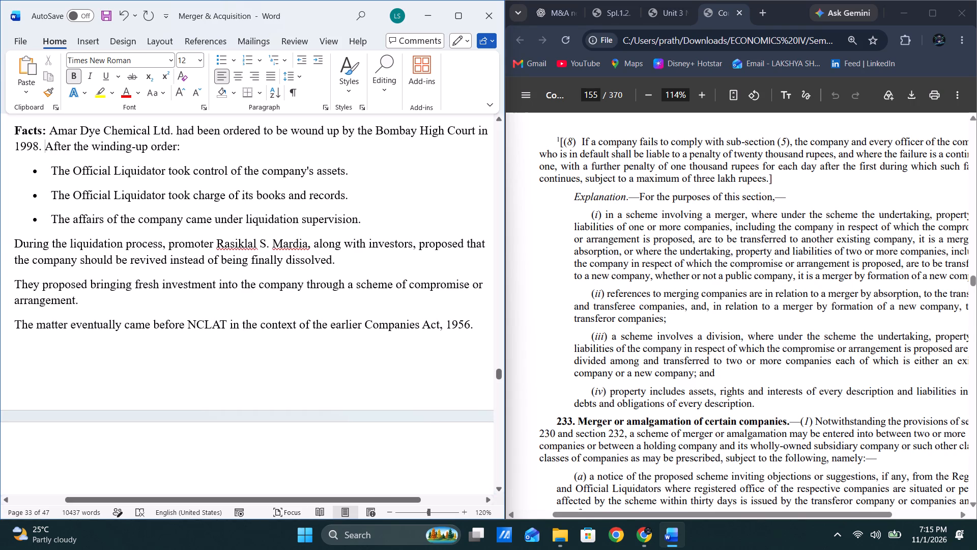
click(10, 328)
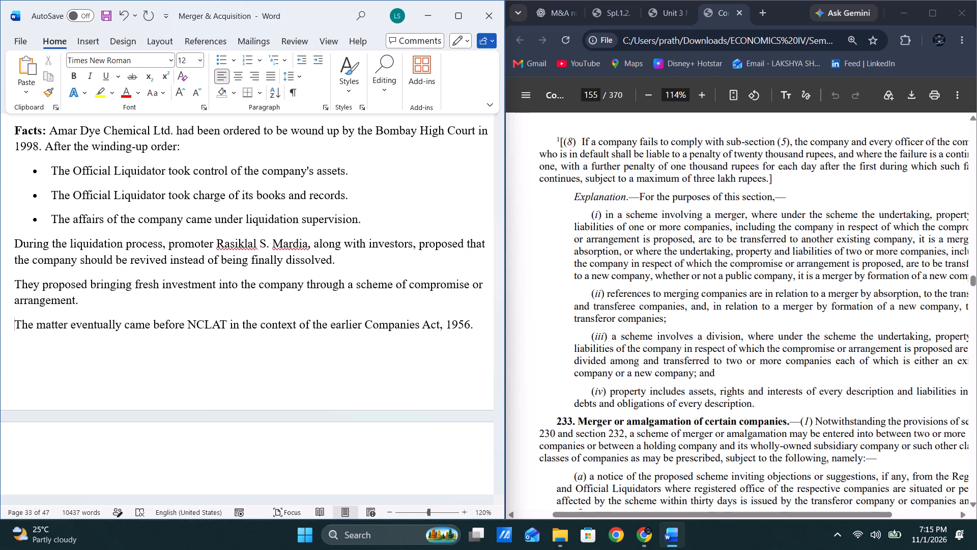
scroll(10, 328, down, 1)
key(BackSpace)
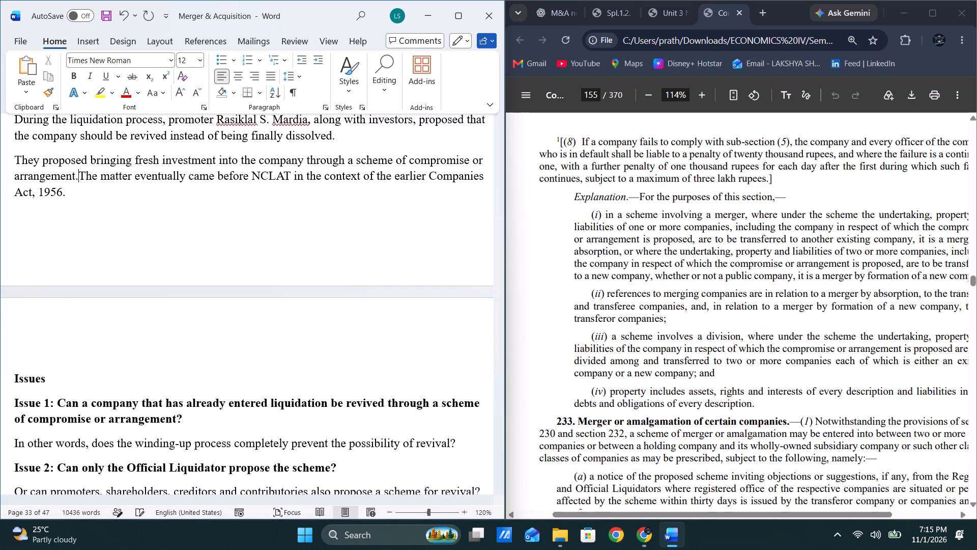
key(space)
Delete the explanatory sentence beginning "In other words, does the winding-up process" under Issue 1.
scroll(10, 328, down, 2)
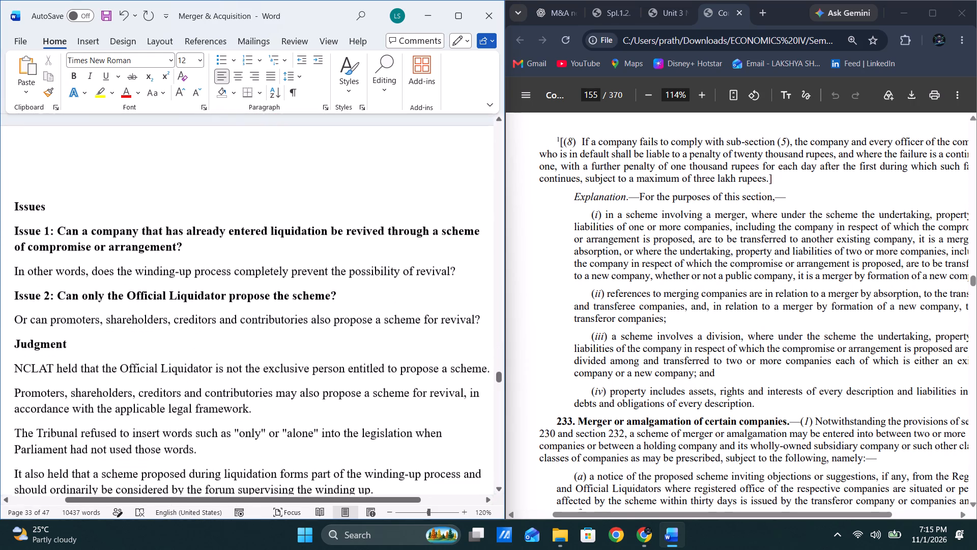
drag(459, 274, 54, 286)
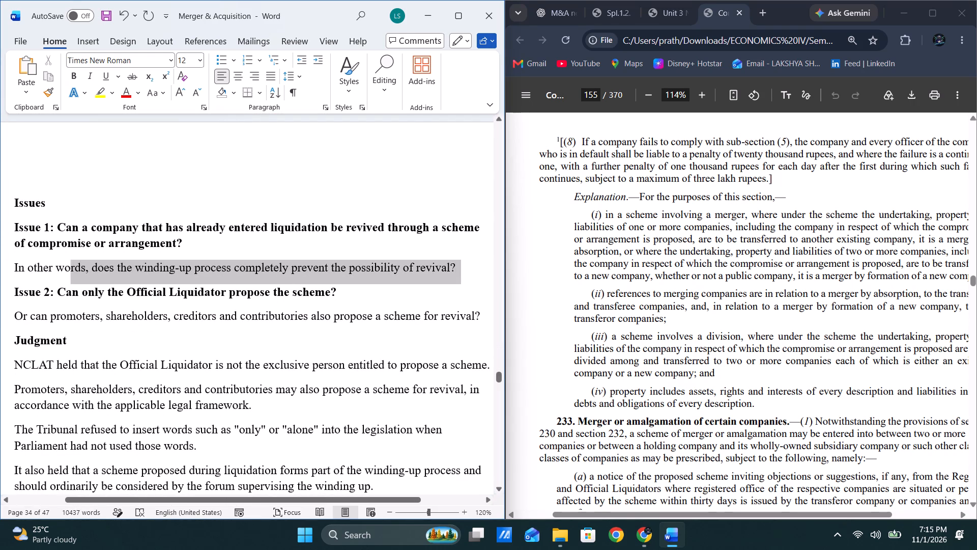
drag(54, 286, 15, 279)
key(BackSpace)
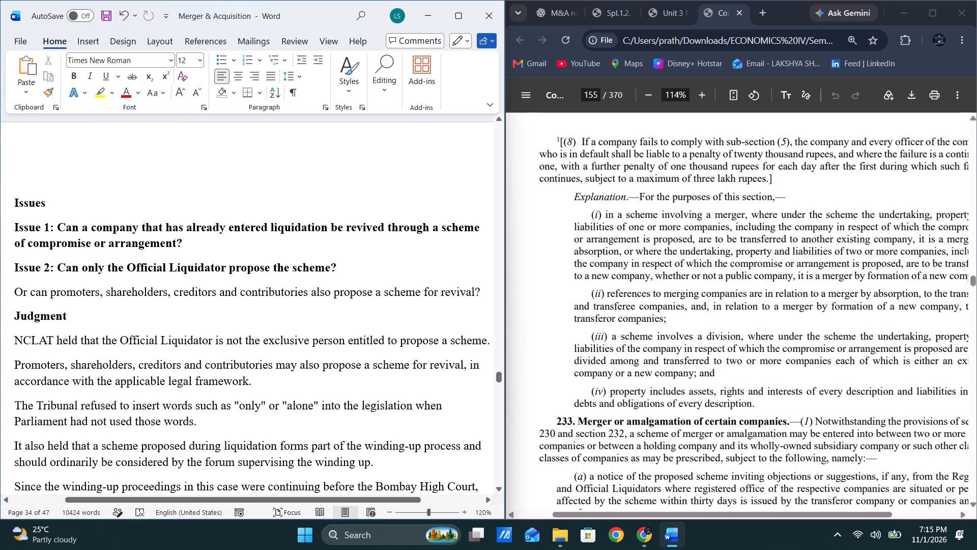
Remove bold from the question text of Issue 1 and Issue 2, keeping the issue labels bold.
drag(195, 246, 60, 229)
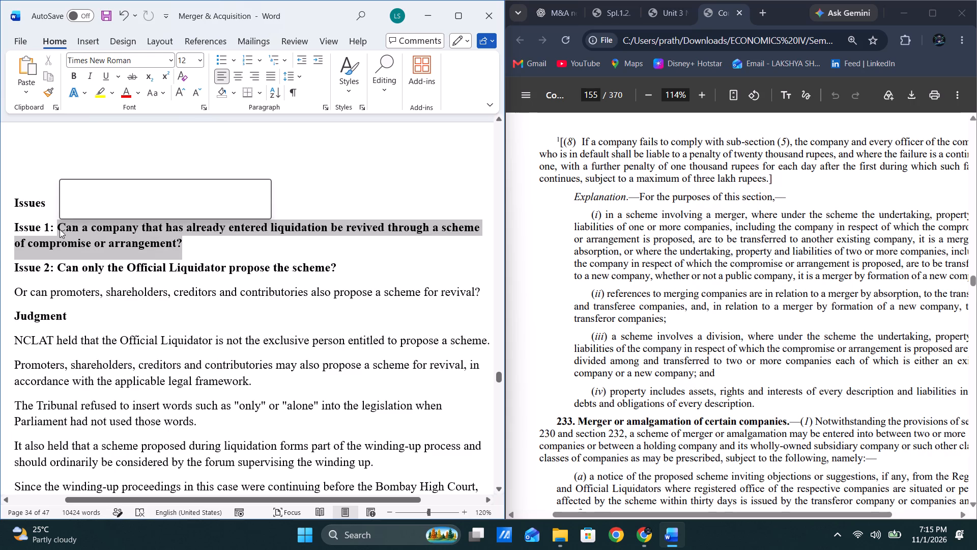
click(71, 207)
drag(355, 270, 58, 272)
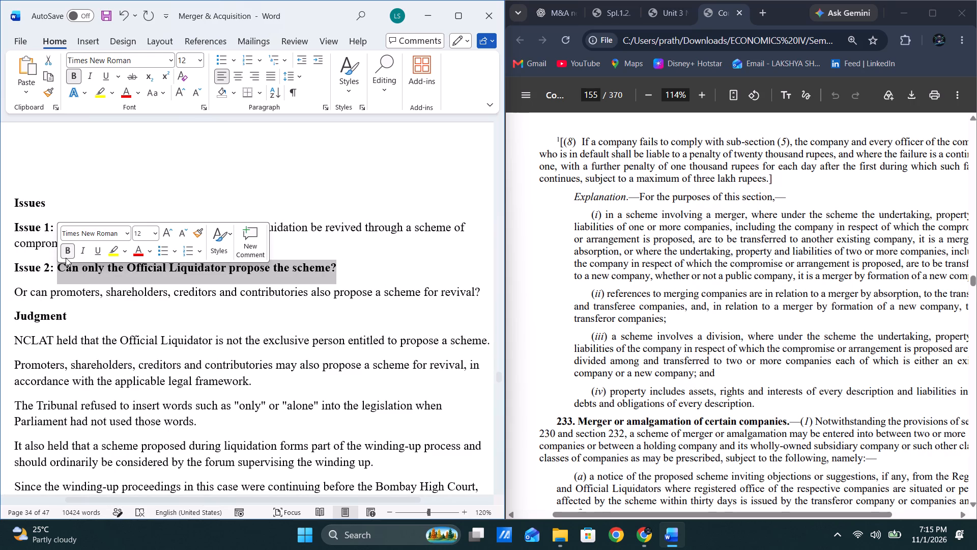
click(66, 258)
Delete the line "Or can promoters, shareholders, creditors and contributories also propose a scheme for revival?" under Issue 2.
drag(8, 297, 490, 295)
key(BackSpace)
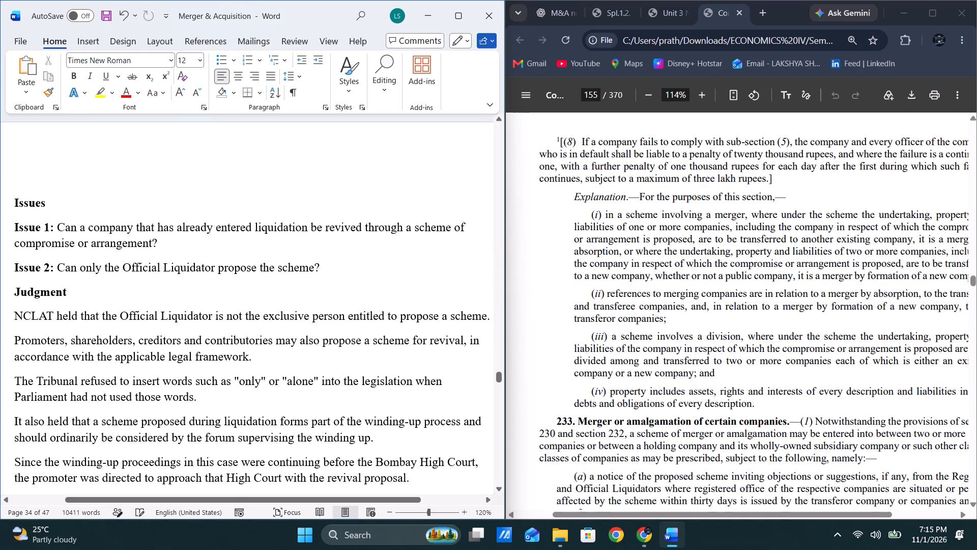
Join the paragraph beginning "NCLAT held that the Official Liquidator" onto the Judgment heading, separated as "Judgment: ".
scroll(185, 311, down, 1)
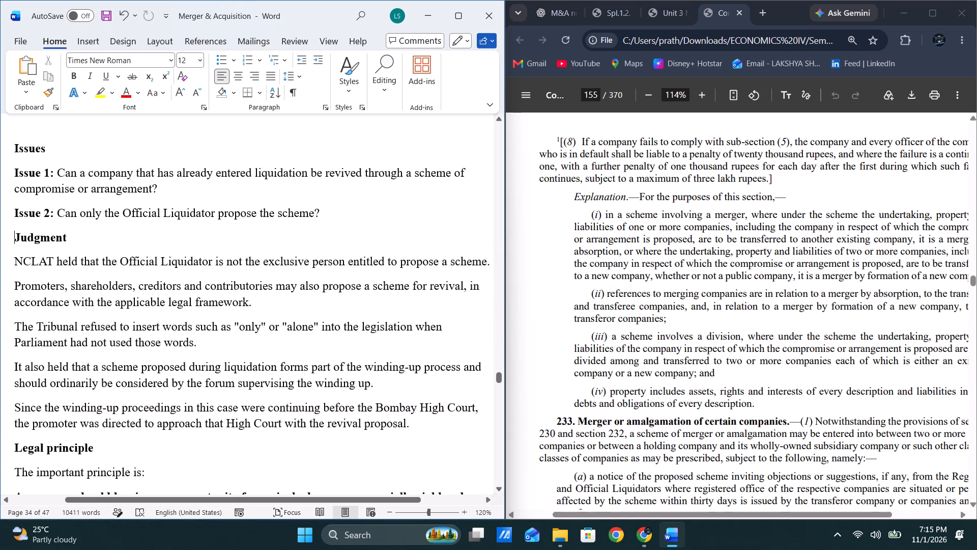
drag(61, 153, 22, 160)
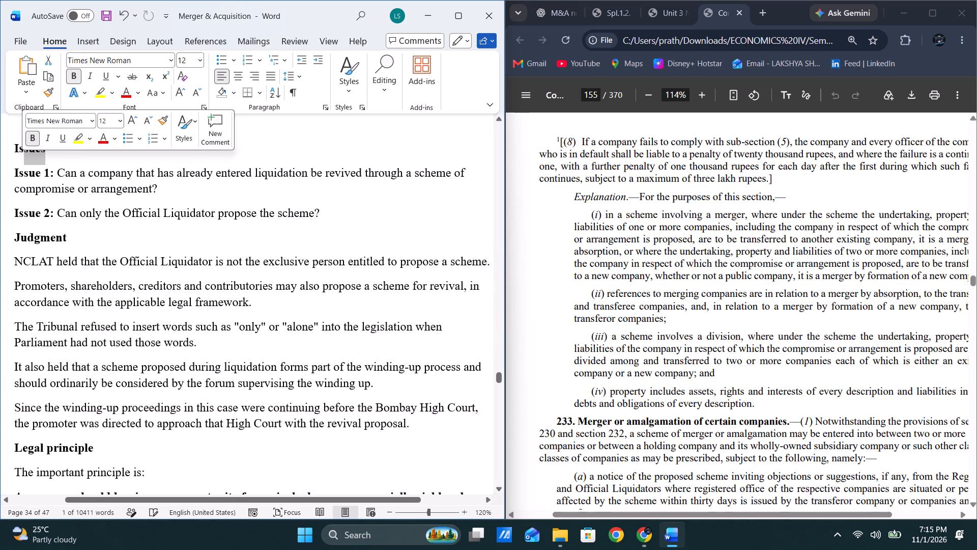
click(15, 262)
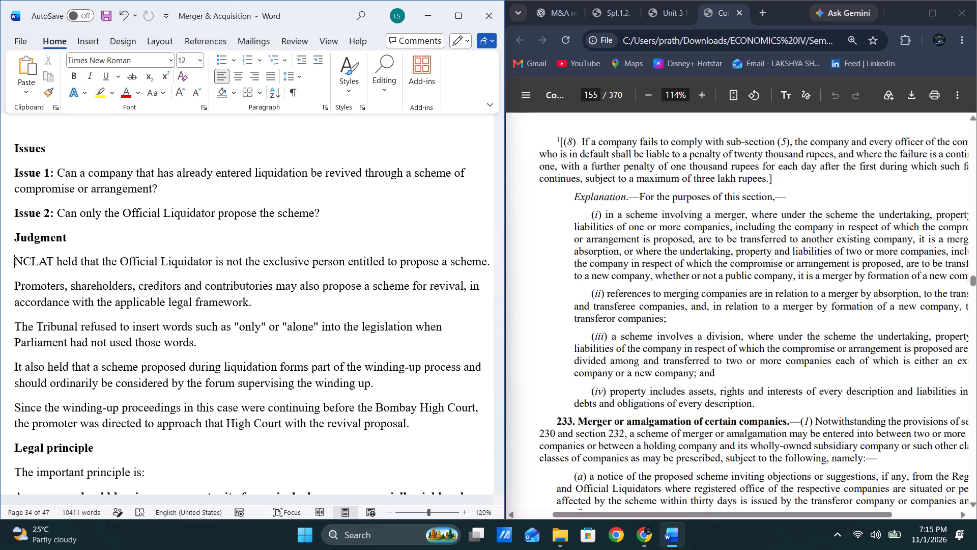
key(BackSpace)
text(:)
key(space)
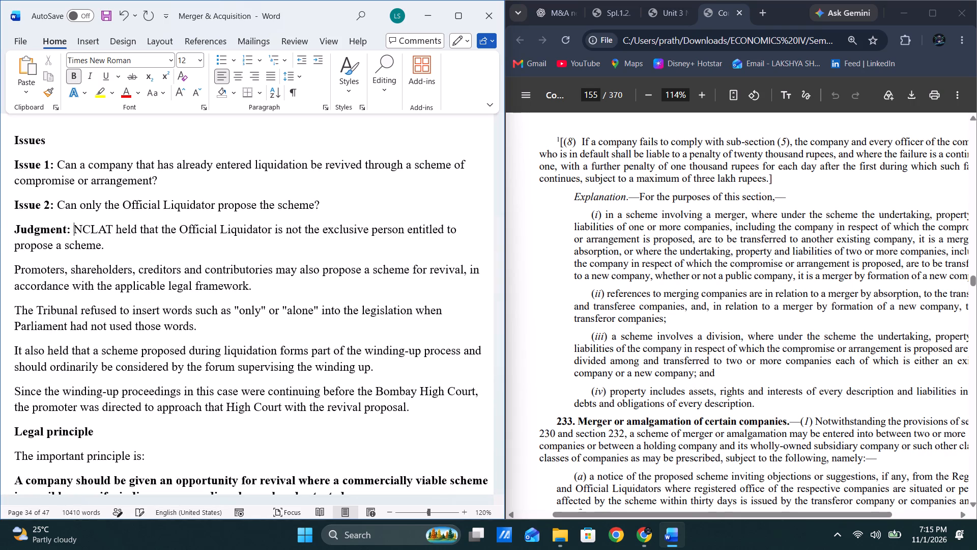
Join the paragraph beginning "Promoters, shareholders, creditors and contributories" onto the end of the first Judgment paragraph.
scroll(130, 283, down, 1)
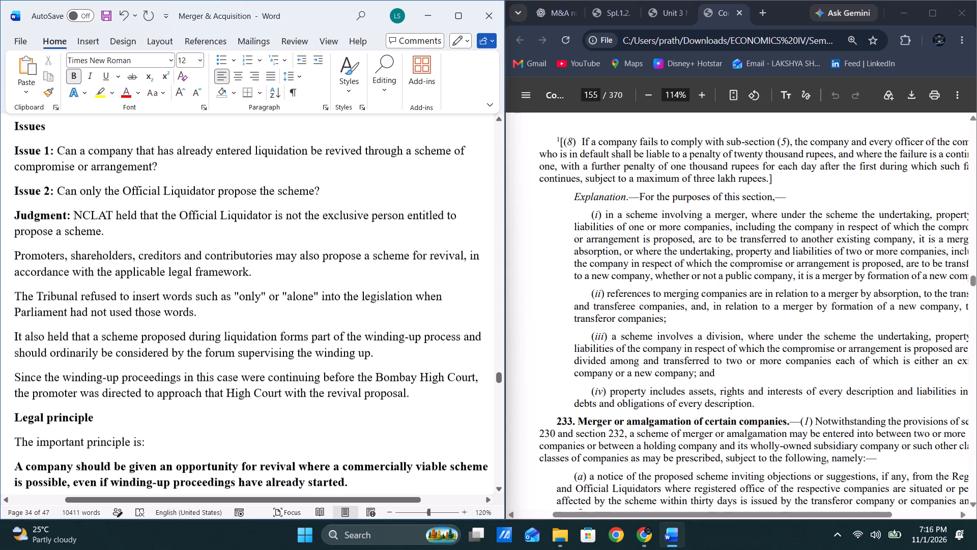
click(144, 233)
key(Right)
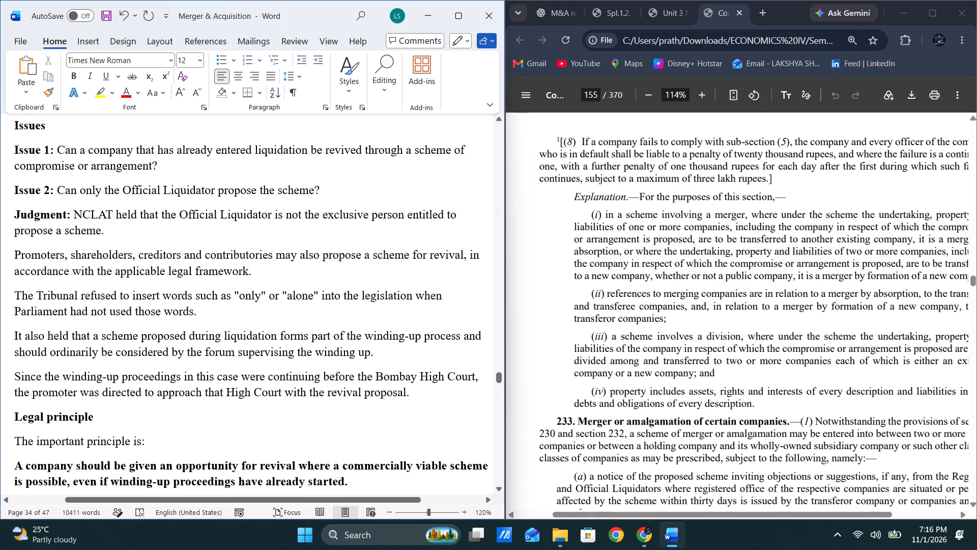
key(BackSpace)
key(space)
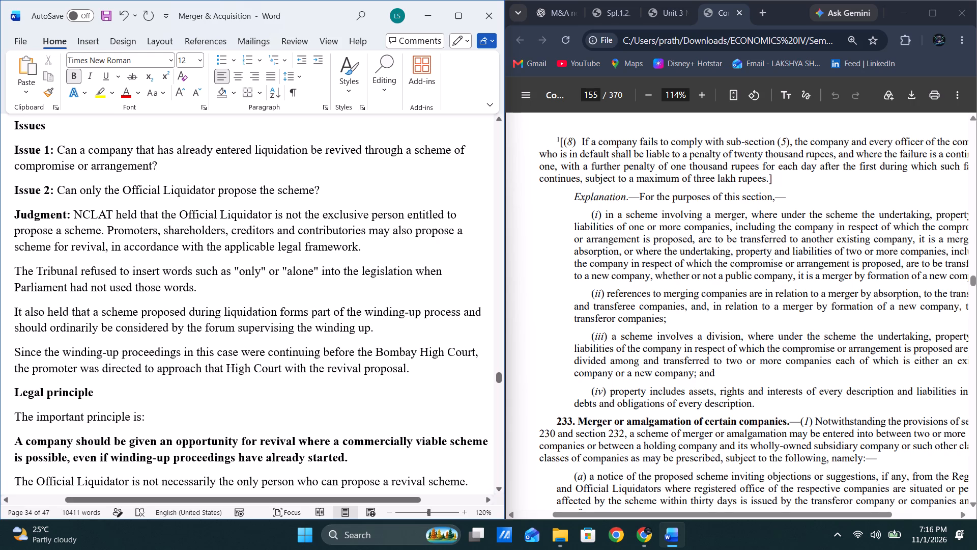
Join the paragraph beginning "It also held that a scheme" onto the end of the paragraph beginning "The Tribunal refused".
scroll(165, 262, down, 1)
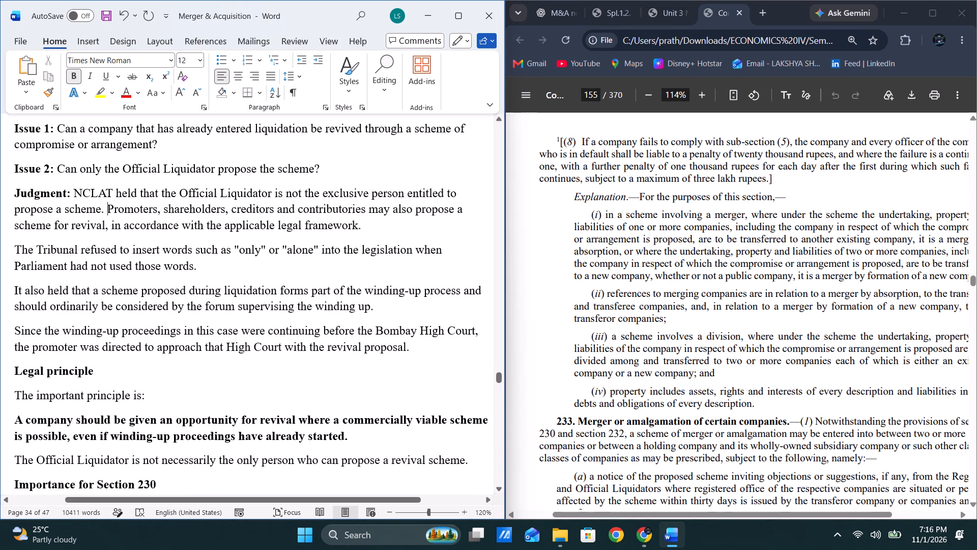
key(Right)
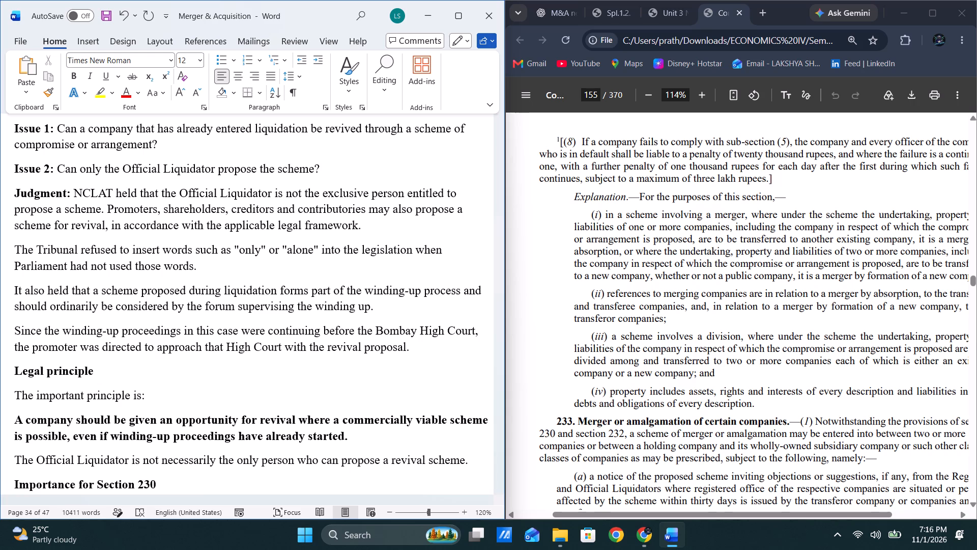
click(212, 262)
key(Right)
key(BackSpace)
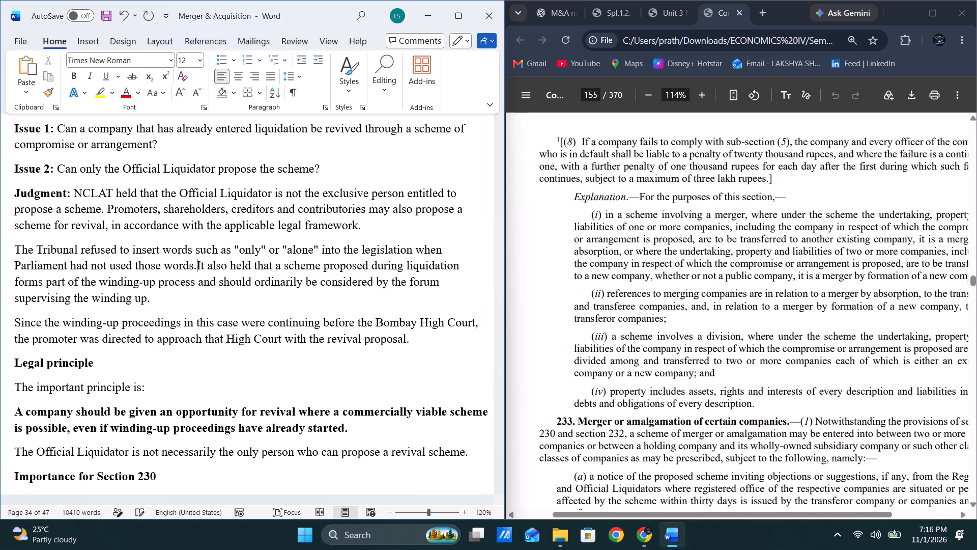
key(space)
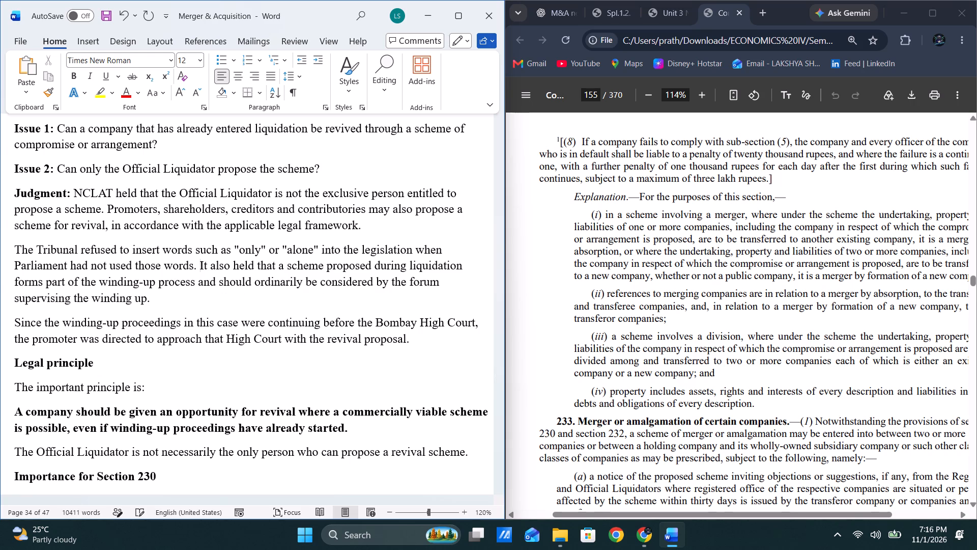
Delete the line "The important principle is:" under the Legal principle heading of Case 1.
scroll(253, 310, down, 1)
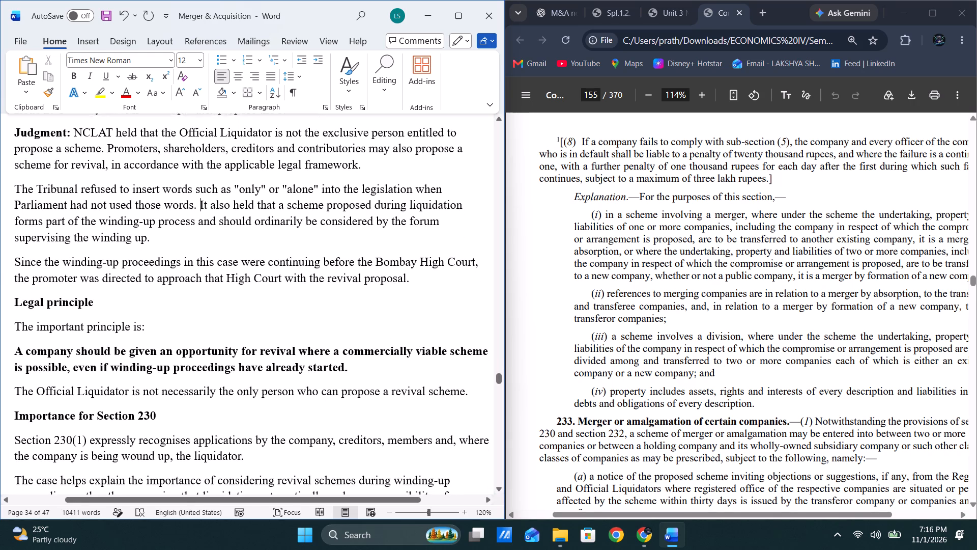
scroll(253, 310, down, 1)
scroll(252, 310, left, 1)
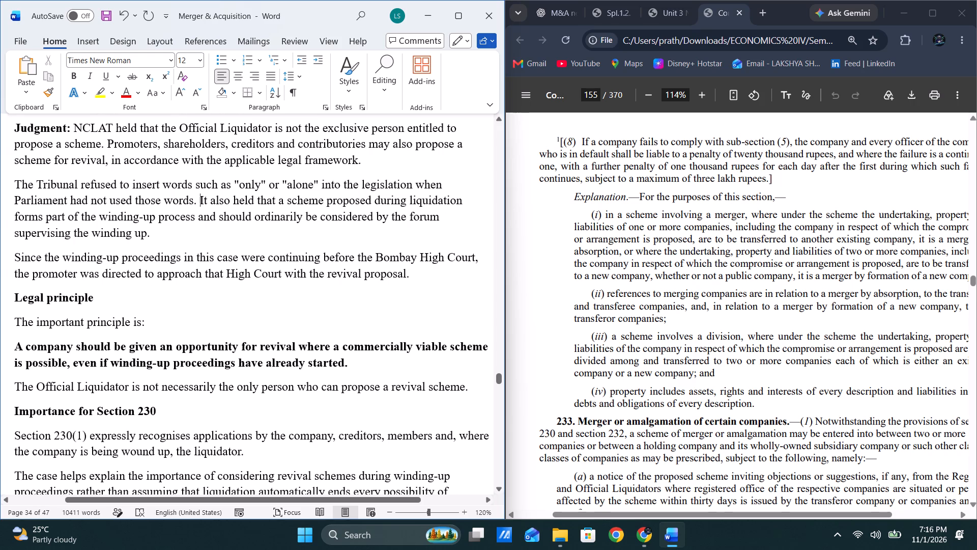
scroll(235, 294, down, 1)
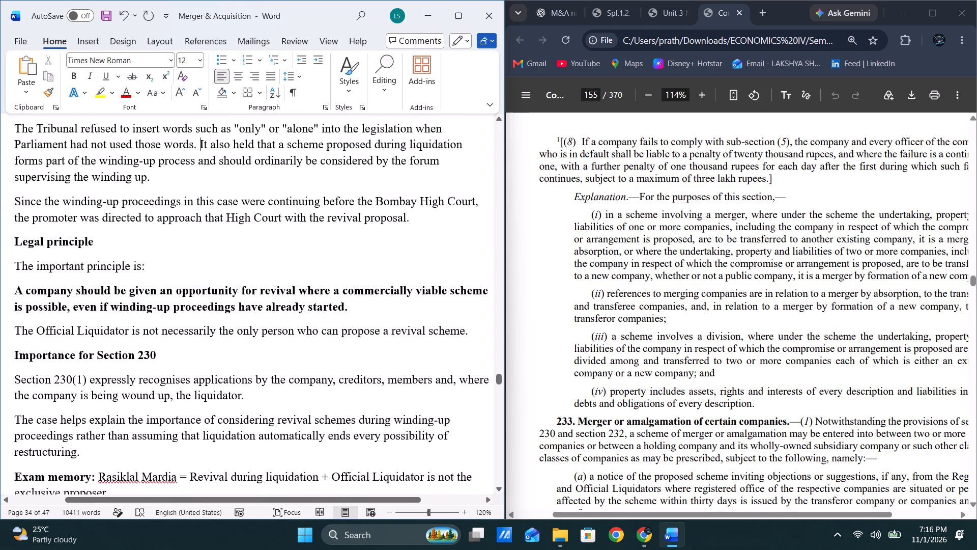
click(9, 241)
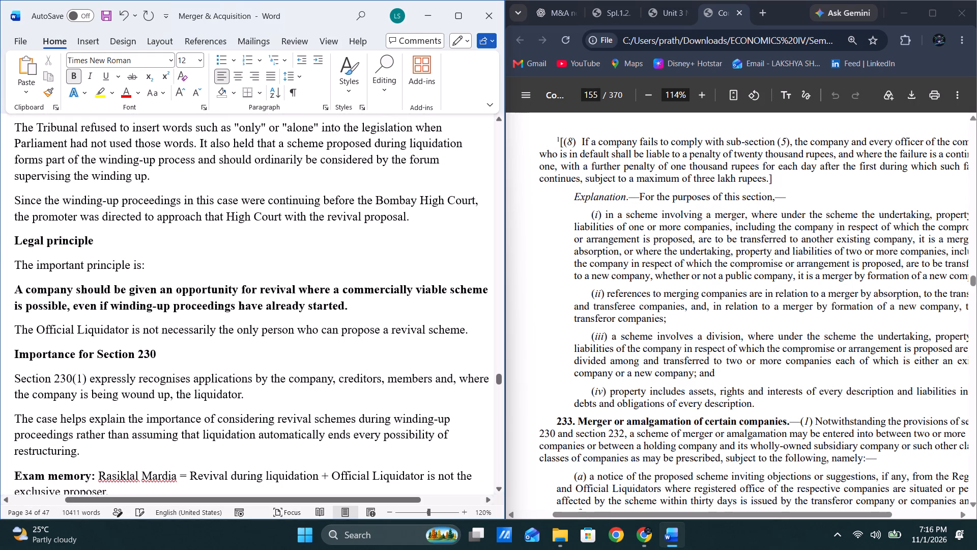
drag(153, 267, 7, 276)
key(BackSpace)
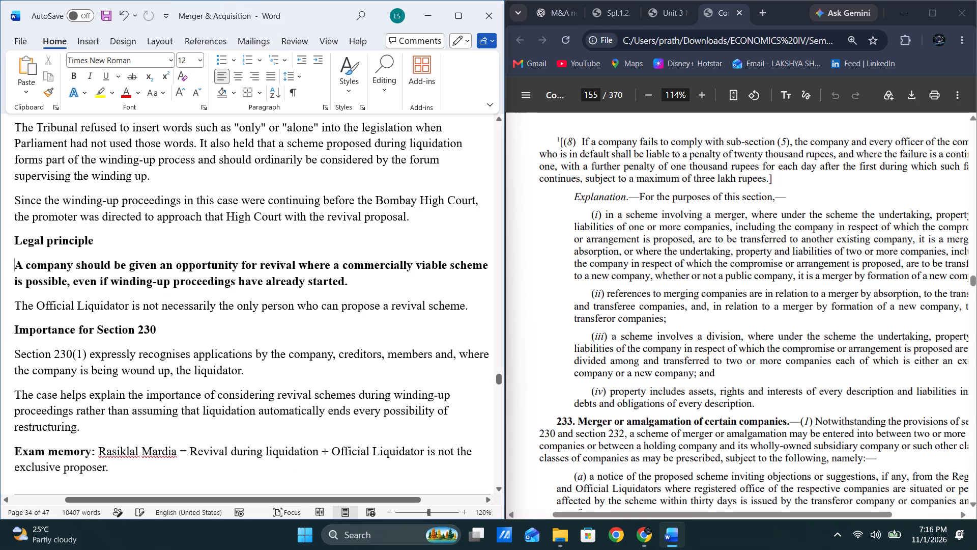
Join the principle sentence onto its heading as "Legal principle: " and remove bold from the sentence, keeping the label bold.
key(BackSpace)
text(:)
key(space)
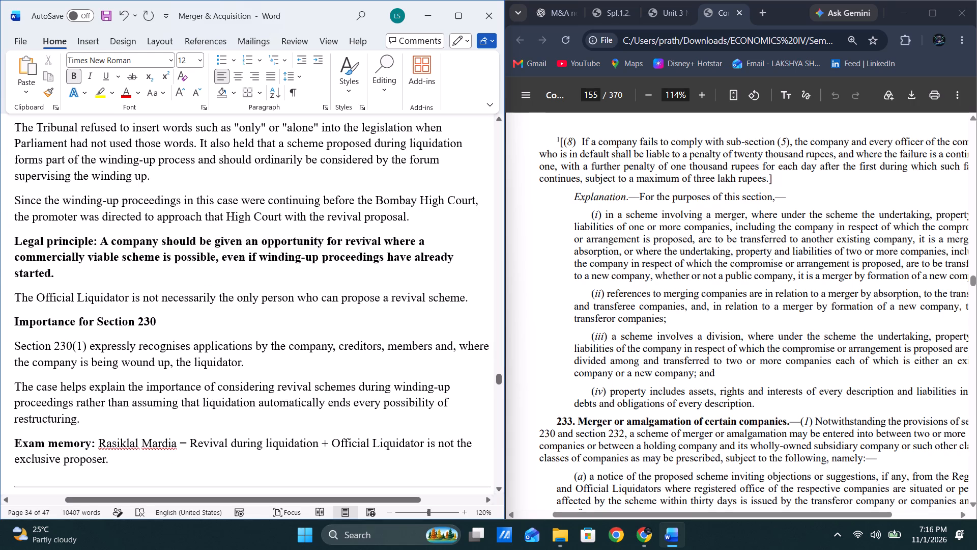
drag(69, 278, 101, 238)
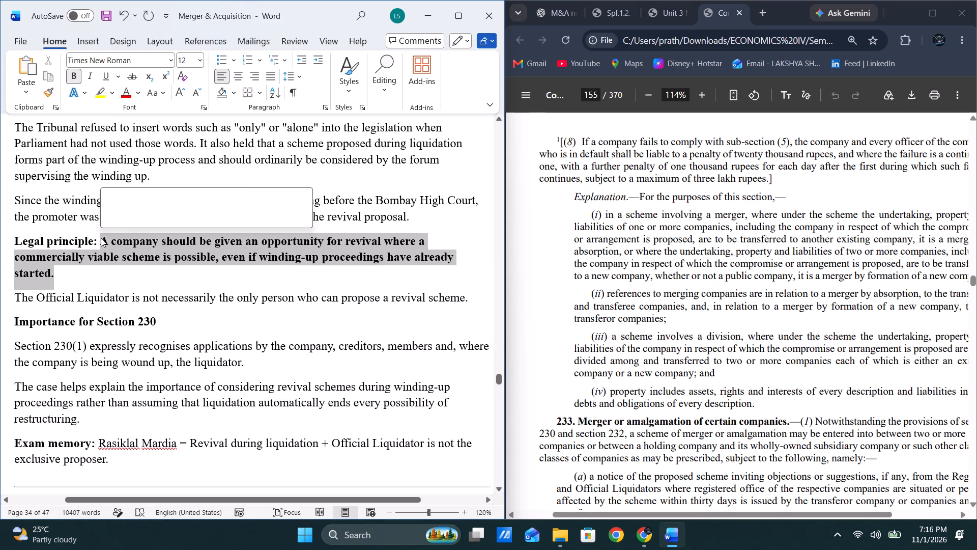
click(112, 213)
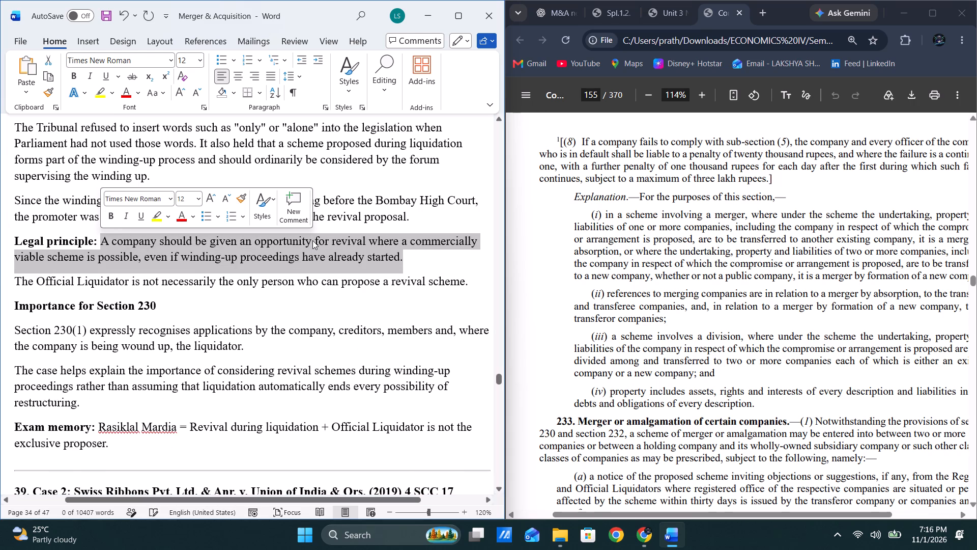
click(108, 265)
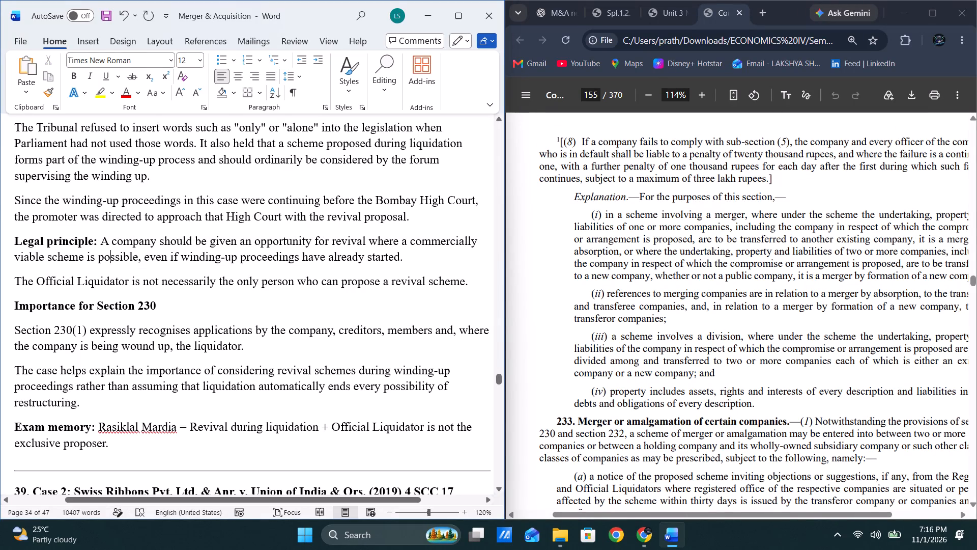
Delete everything from "Importance for Section 230" through the Exam memory note and divider, including the number "39." before Case 2.
scroll(289, 324, down, 1)
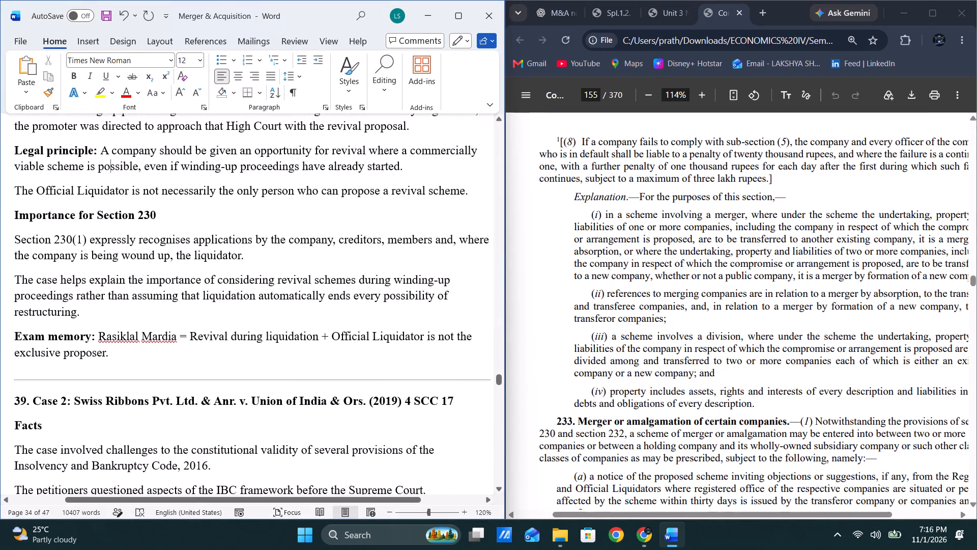
scroll(72, 403, up, 2)
scroll(72, 403, down, 1)
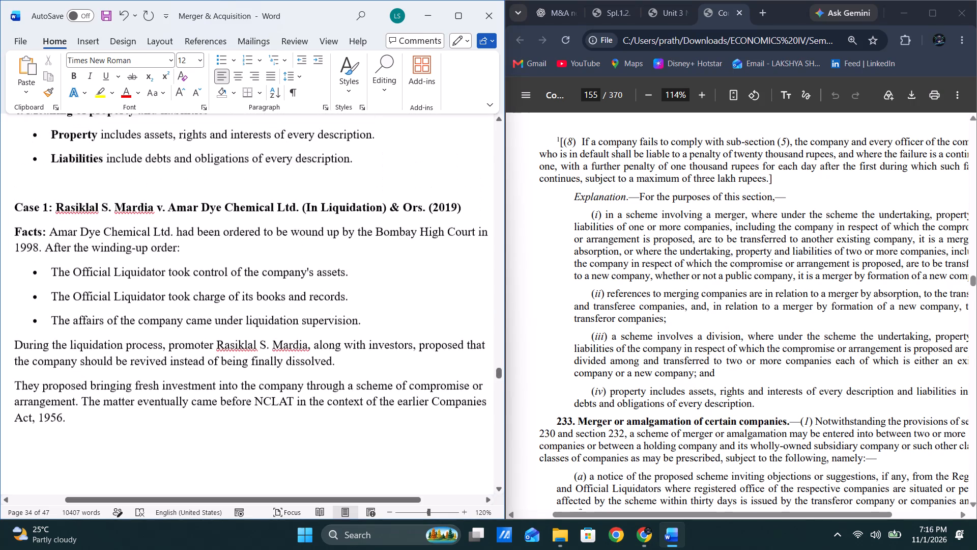
scroll(72, 403, down, 1)
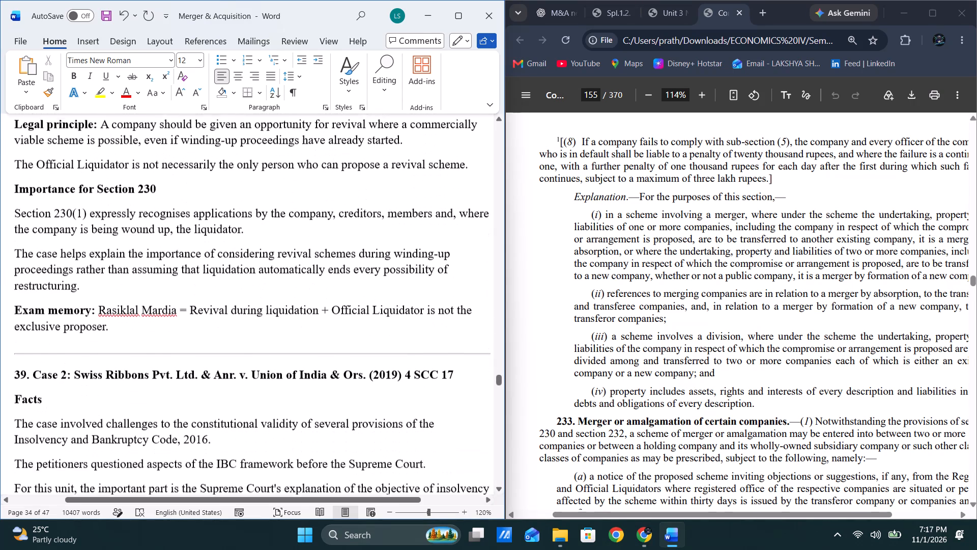
scroll(72, 403, down, 1)
drag(30, 371, 50, 166)
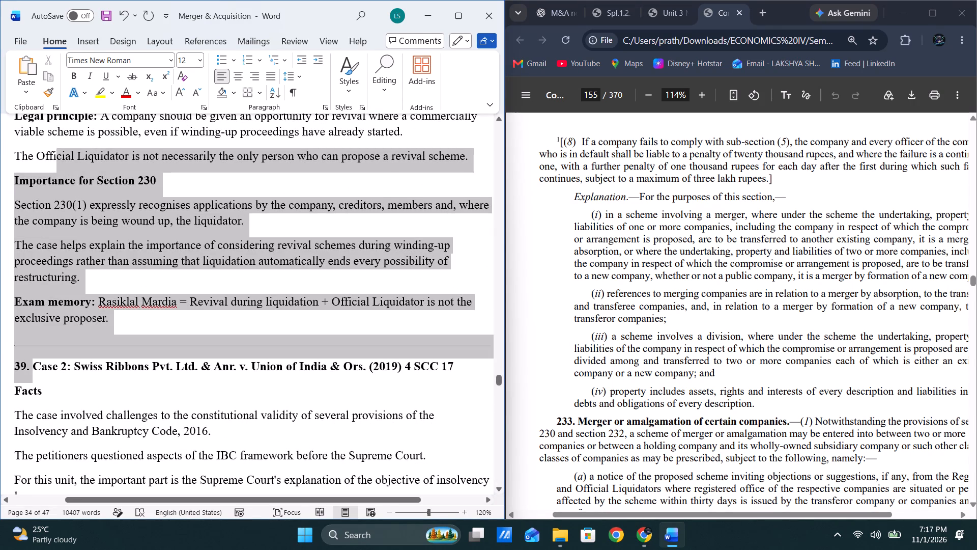
drag(50, 166, 13, 182)
key(BackSpace)
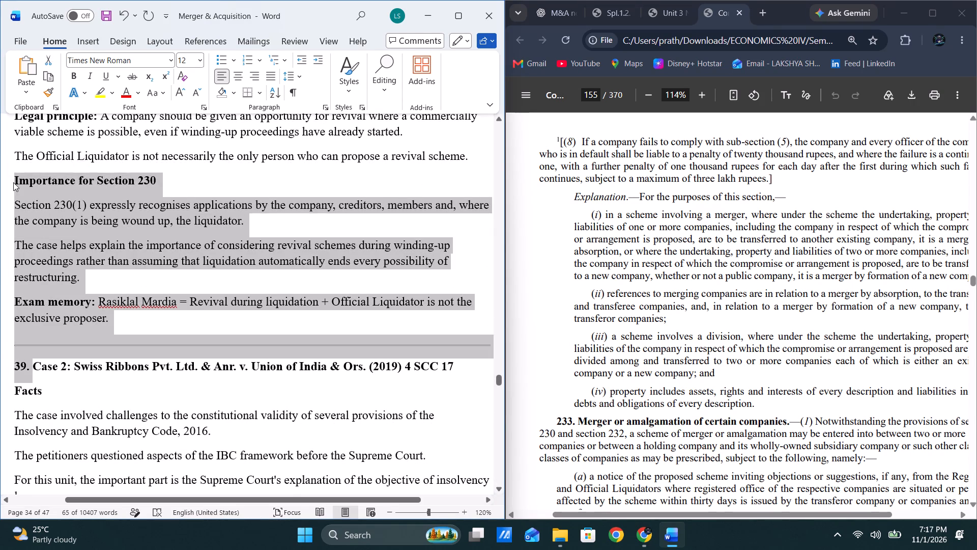
Join the sentence beginning "The Official Liquidator is not necessarily" onto the end of the Legal principle paragraph.
key(Up)
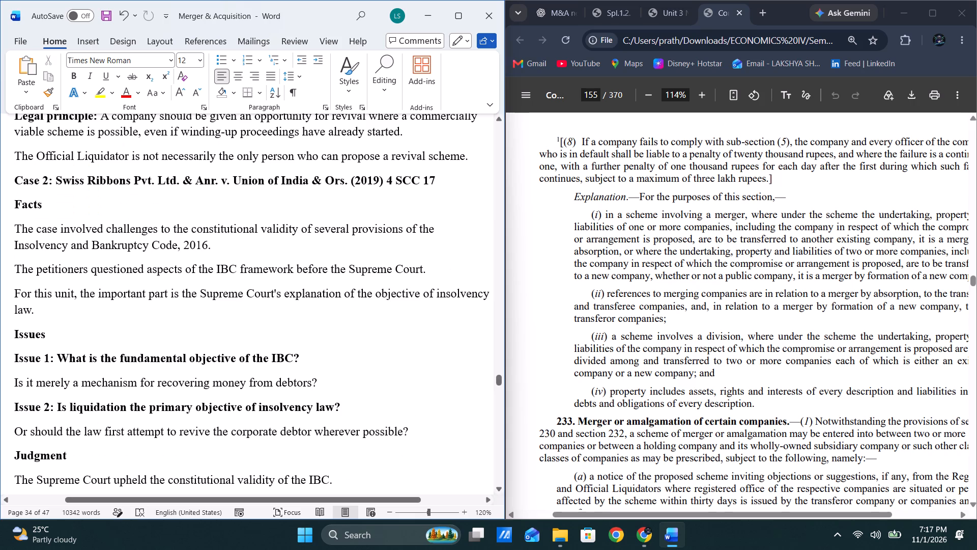
key(BackSpace)
key(space)
Insert a blank line above the Case 2 Swiss Ribbons heading.
key(Down)
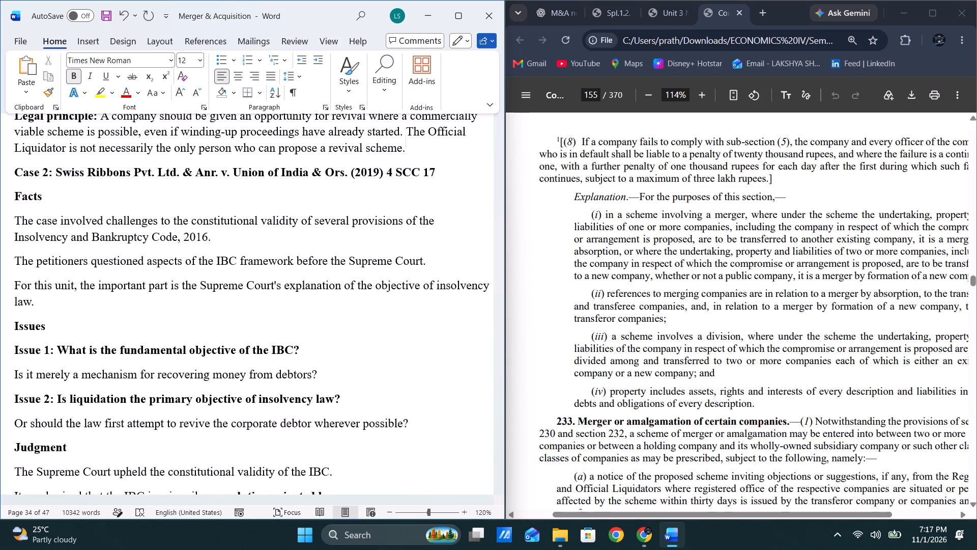
key(Right)
key(Return)
Join the paragraph beginning "The case involved challenges" onto the Case 2 Facts heading, separated as "Facts: ".
key(Down)
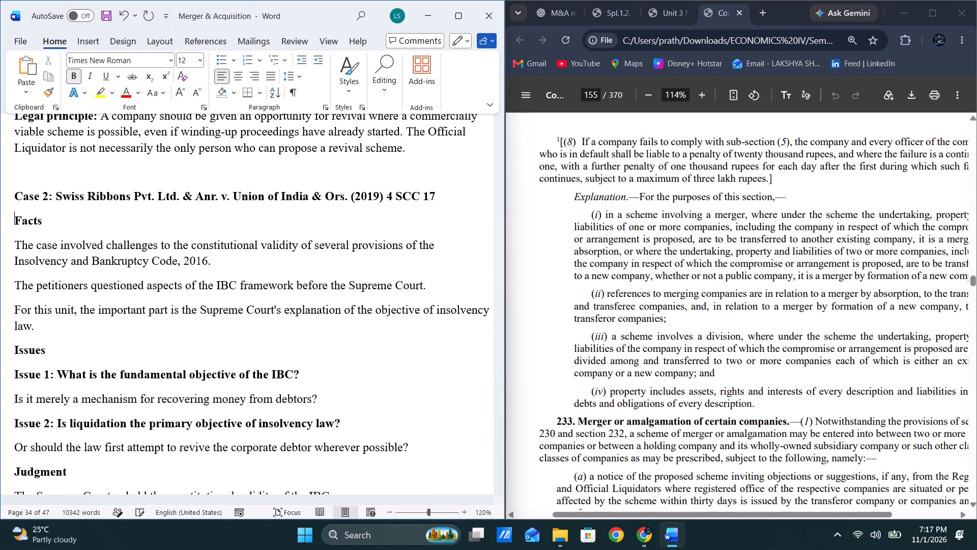
key(Down)
key(BackSpace)
text(:)
key(space)
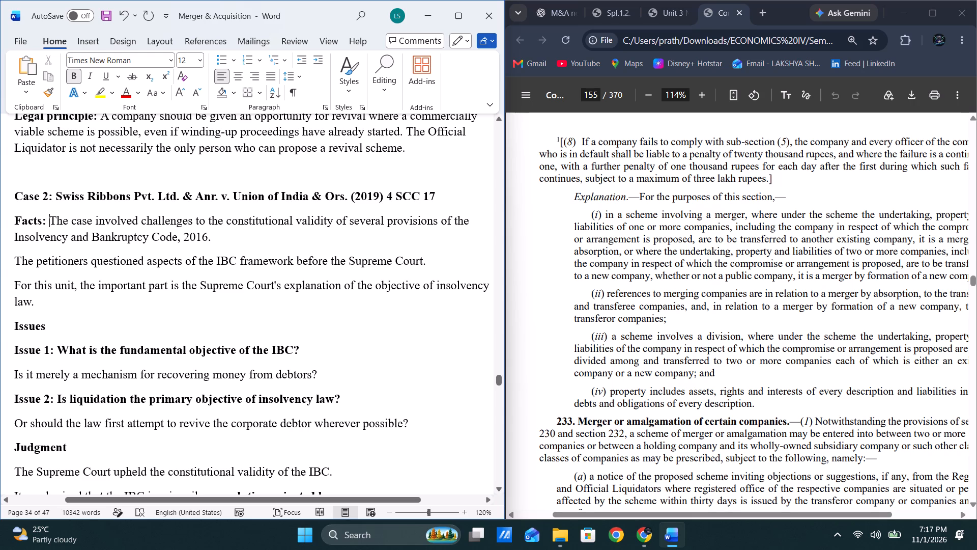
Delete the paragraph beginning "For this unit, the important part is" from the Case 2 facts.
scroll(266, 200, down, 1)
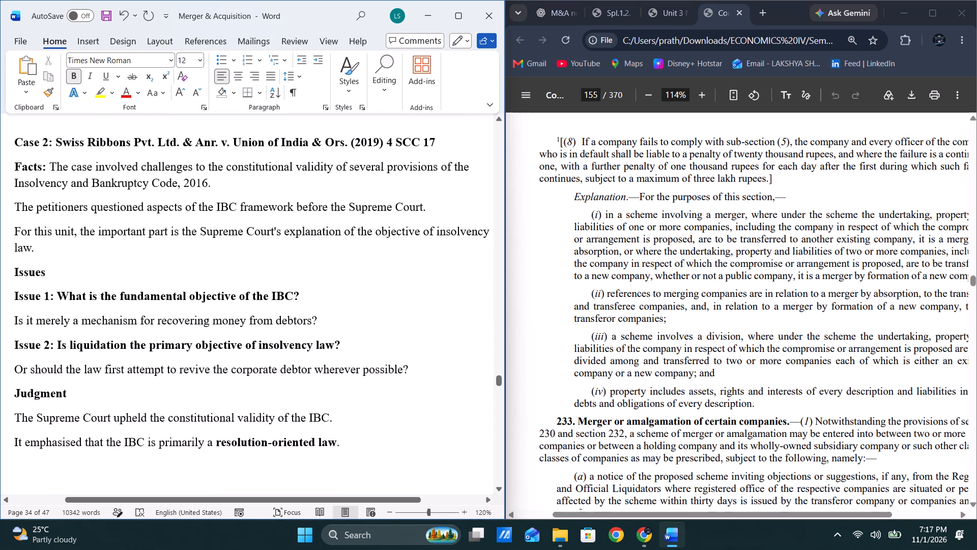
drag(12, 232, 14, 234)
drag(14, 234, 40, 254)
key(BackSpace)
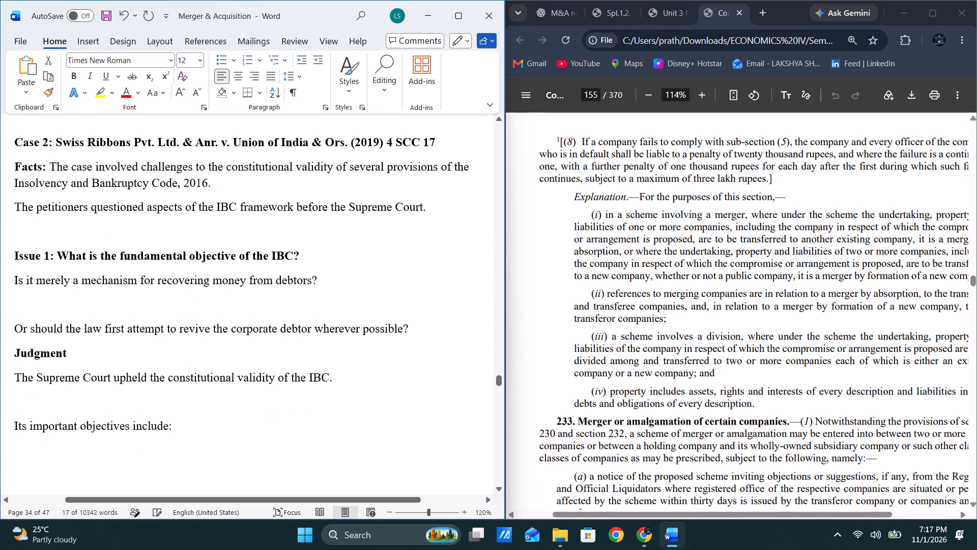
Join the sentence beginning "The petitioners questioned aspects" onto the end of the Case 2 Facts paragraph.
key(Up)
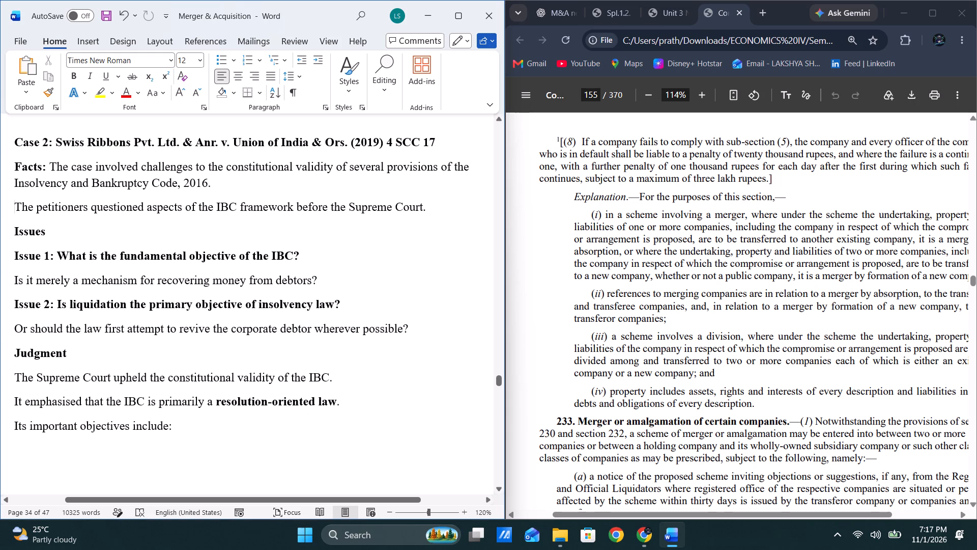
key(Down)
key(Up)
key(BackSpace)
key(space)
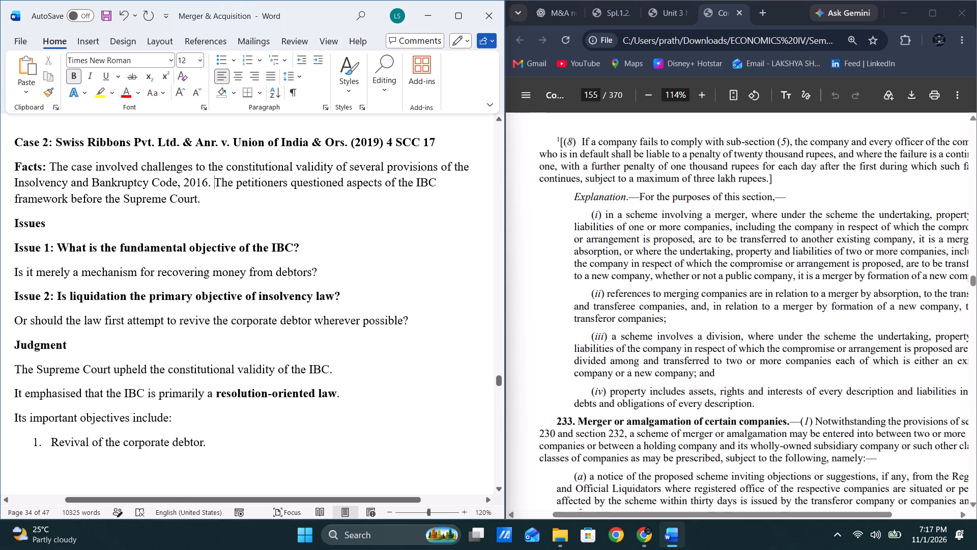
Delete the follow-up questions beginning "Is it merely a mechanism" and "Or should the law first attempt" under the Case 2 issues.
drag(11, 274, 327, 268)
key(BackSpace)
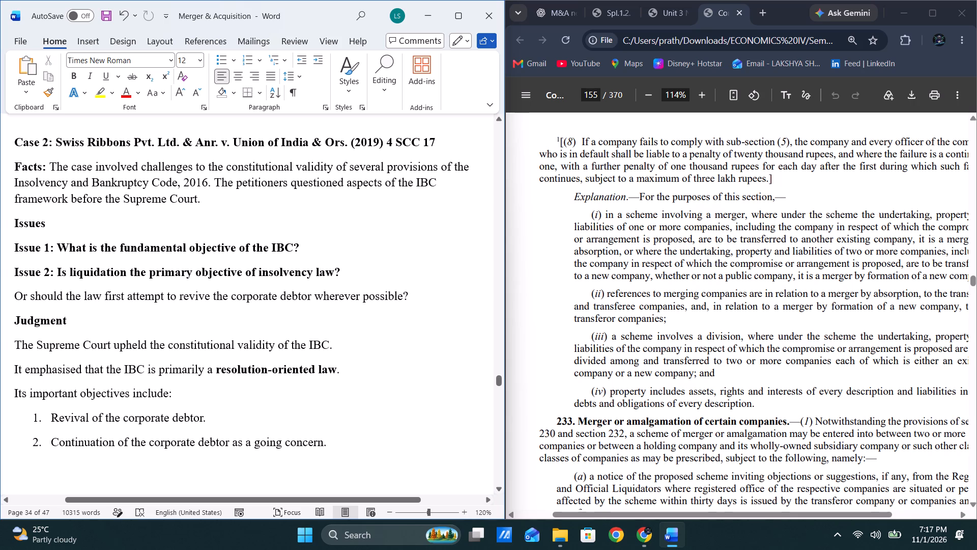
drag(423, 299, 24, 303)
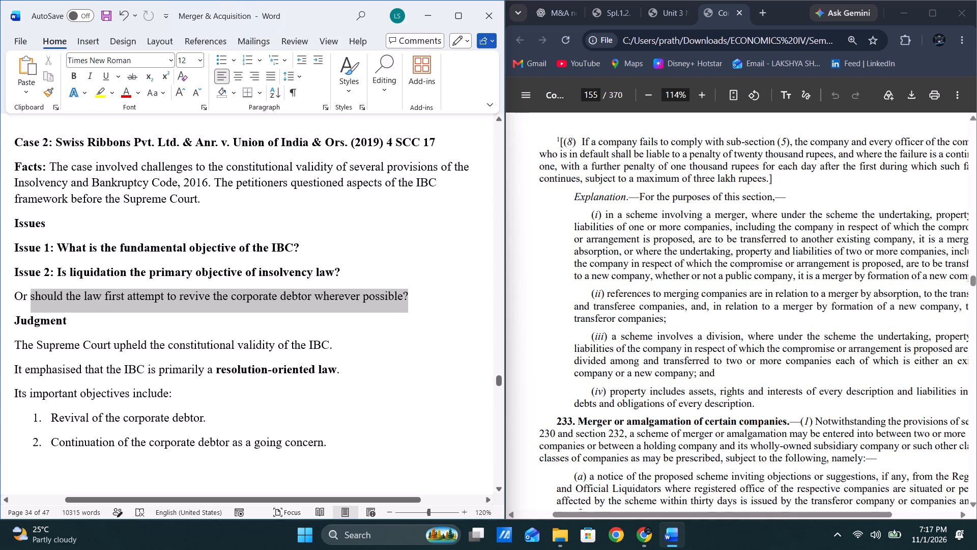
drag(24, 303, 10, 303)
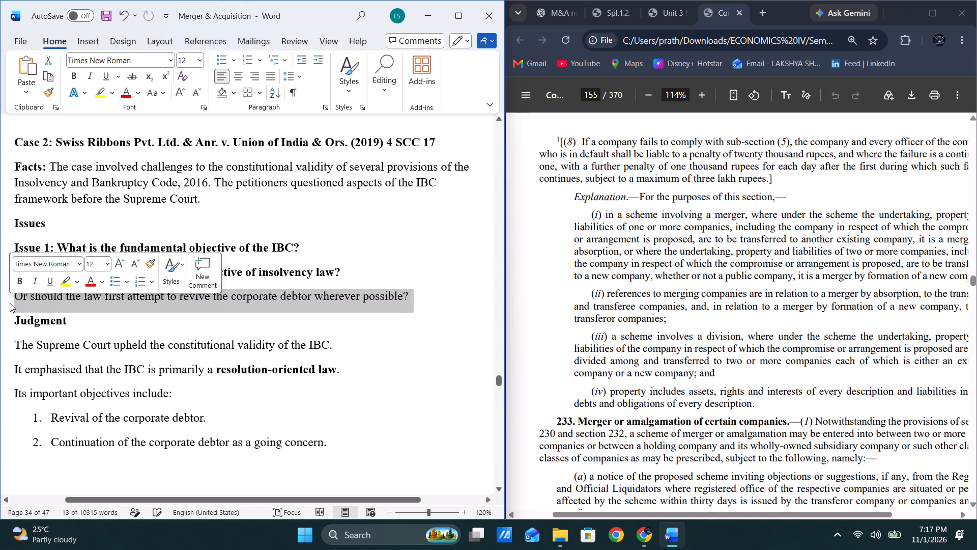
key(BackSpace)
Remove bold from the question text of Case 2's Issue 2 and Issue 1, keeping the issue labels bold.
drag(358, 279, 59, 274)
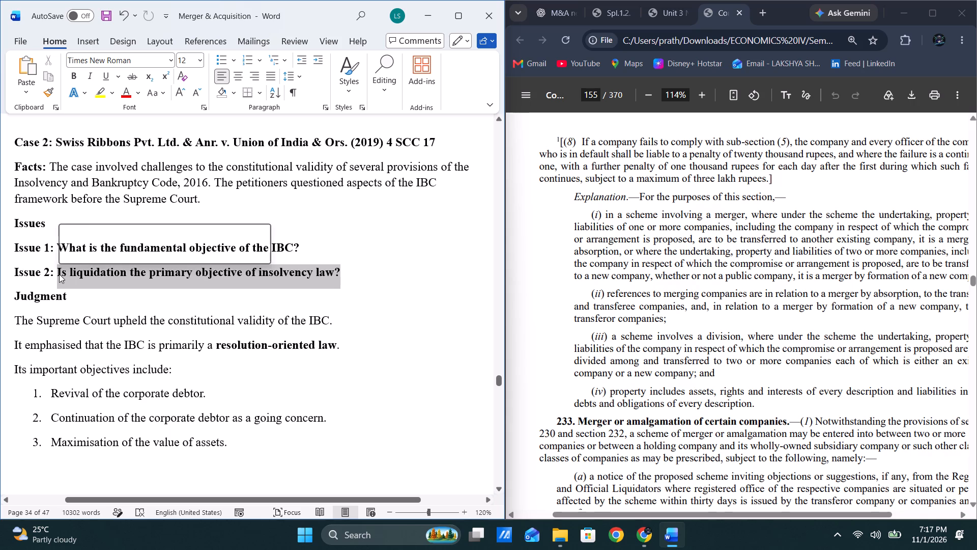
click(67, 254)
click(318, 248)
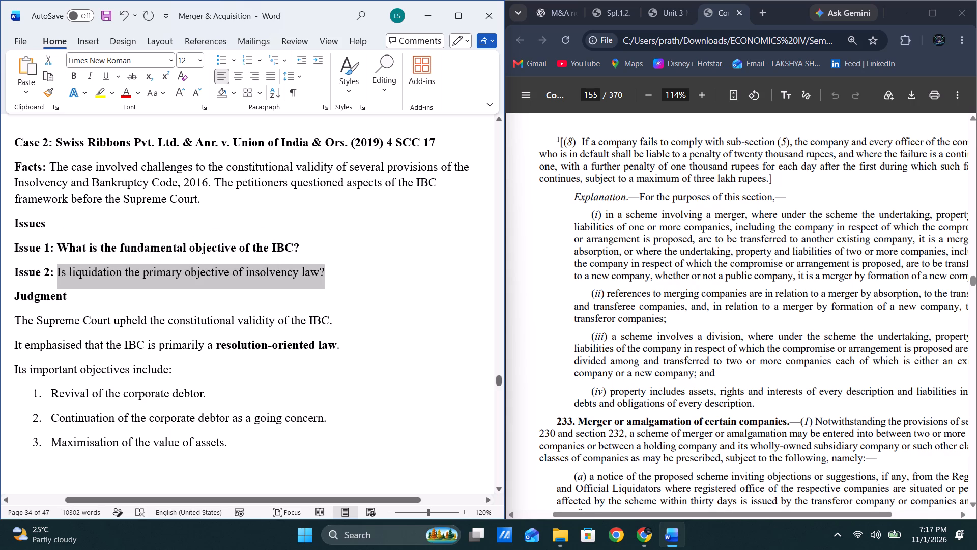
drag(318, 248, 63, 246)
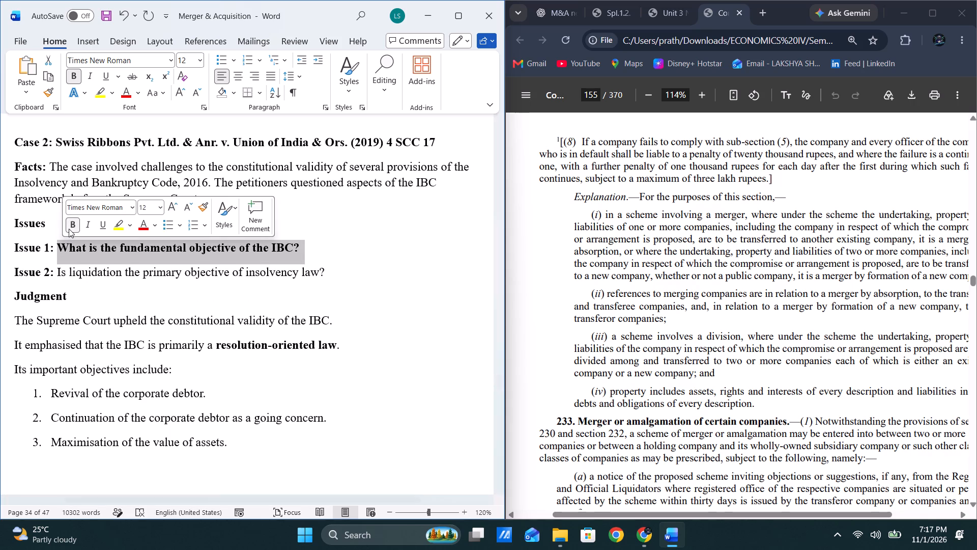
click(69, 229)
Run the Case 2 Judgment heading, followed by a colon, and its three opening sentences through "Its important objectives include:" into one paragraph.
click(9, 320)
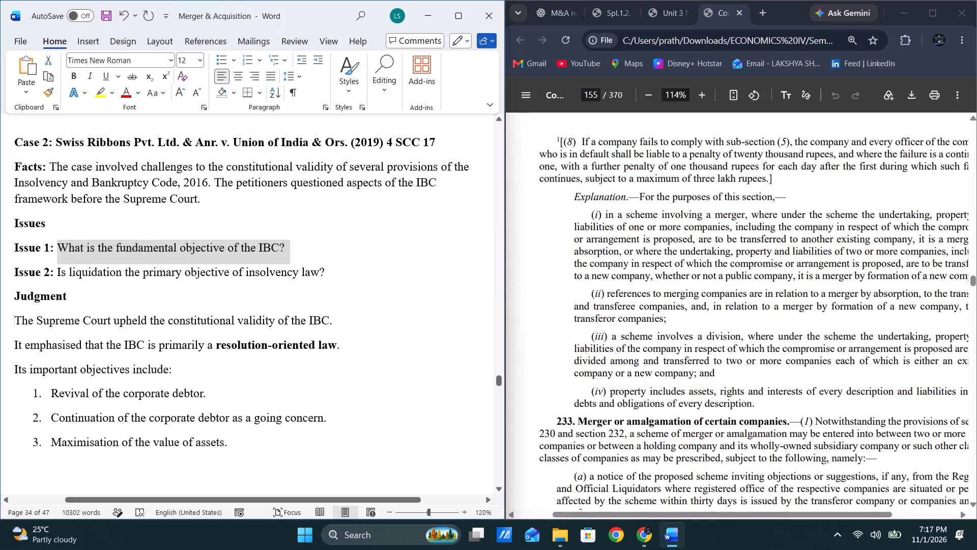
key(BackSpace)
text(:)
key(space)
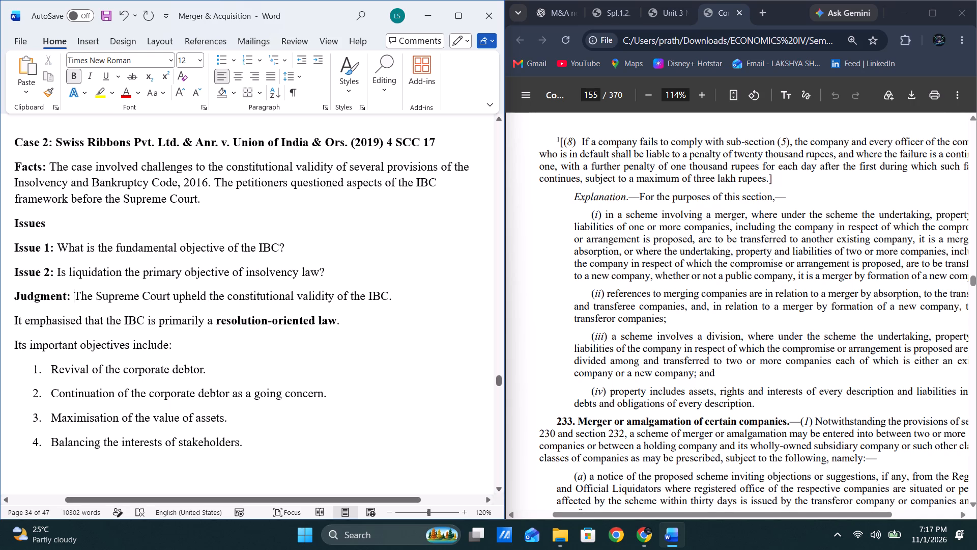
click(9, 326)
key(BackSpace)
key(space)
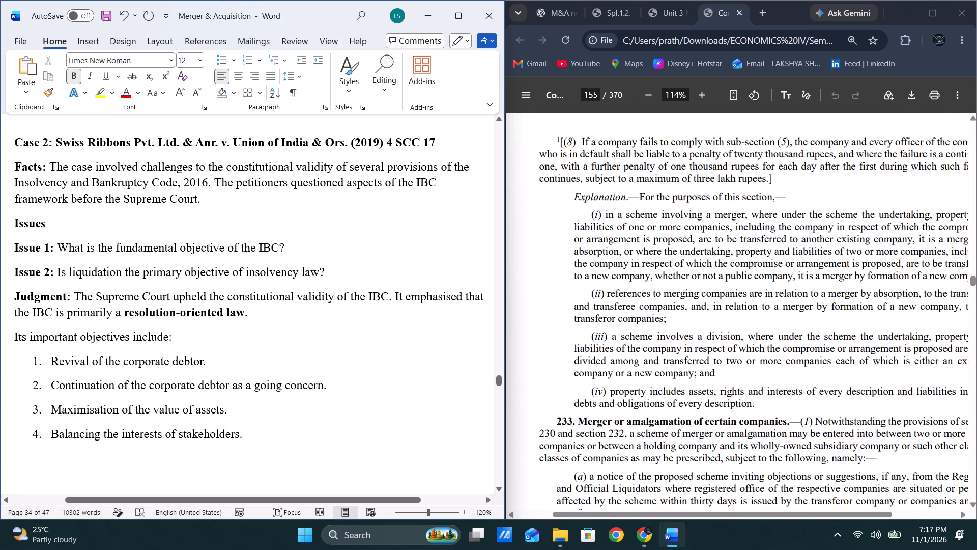
key(BackSpace)
key(space)
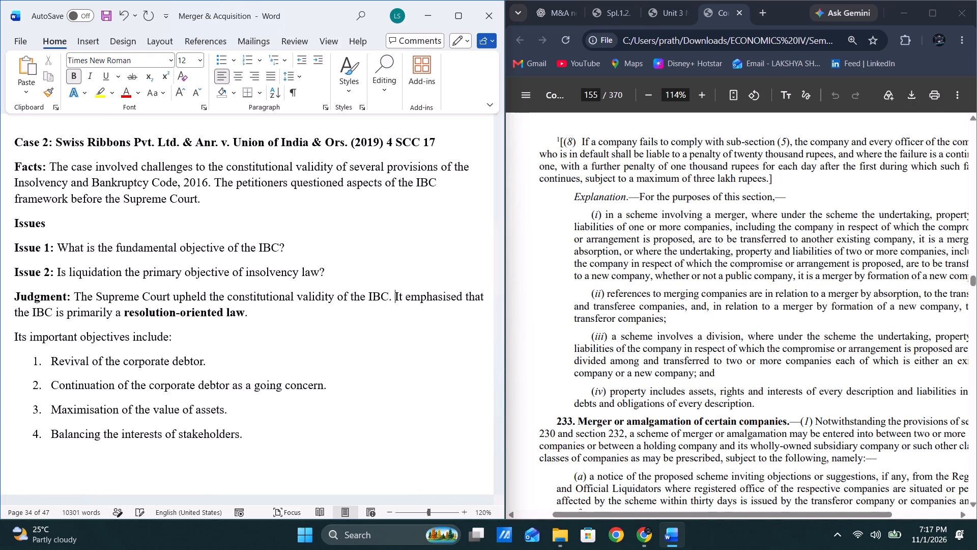
key(Right)
key(Down)
key(Right)
key(BackSpace)
key(space)
Delete the "Meaning of Resolution-Oriented Approach" section and its ABC Ltd. example, up to the Legal principle heading in Case 2.
scroll(10, 340, down, 1)
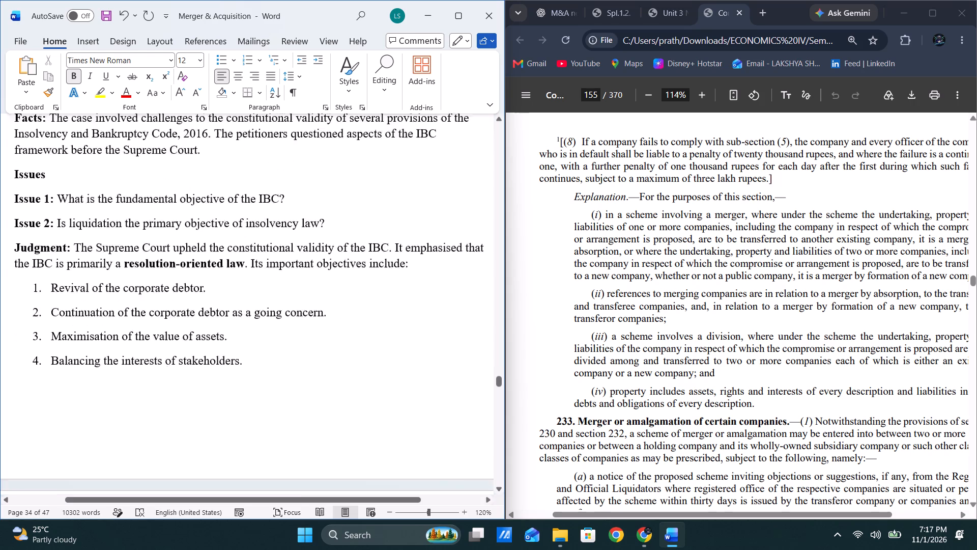
scroll(10, 340, down, 1)
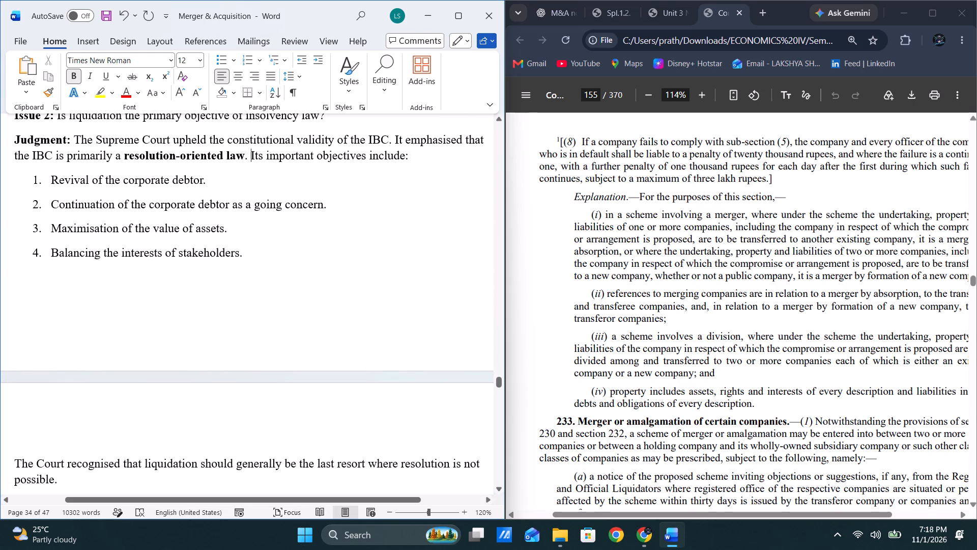
scroll(229, 213, down, 1)
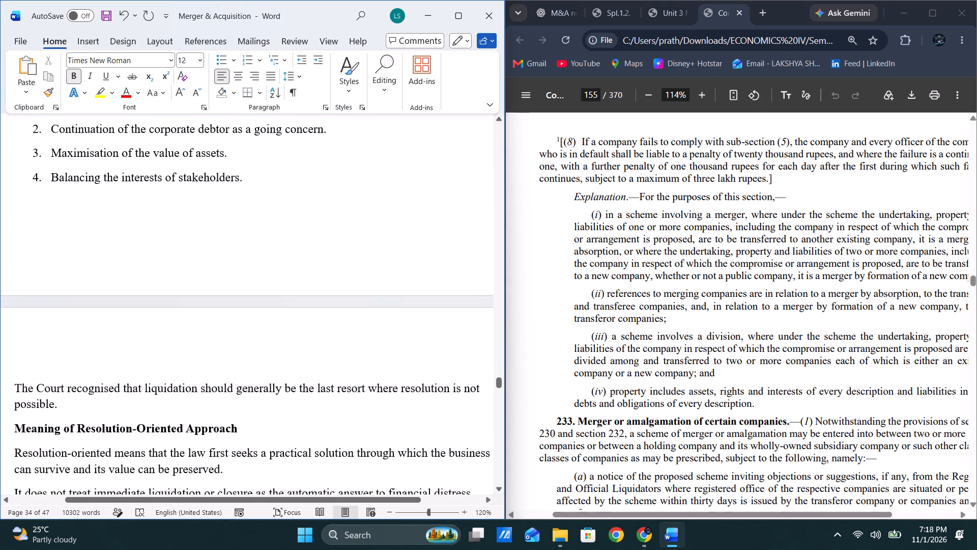
scroll(229, 213, down, 1)
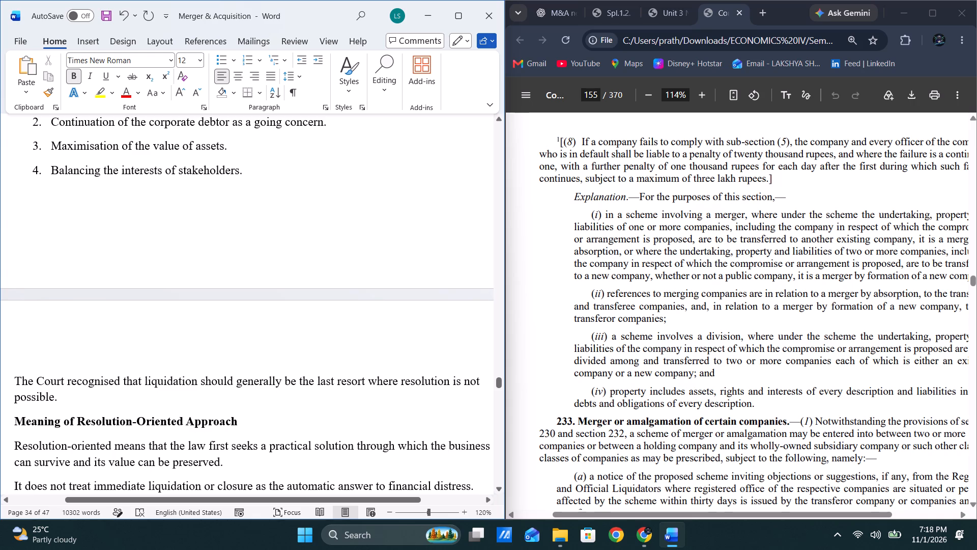
scroll(227, 269, down, 1)
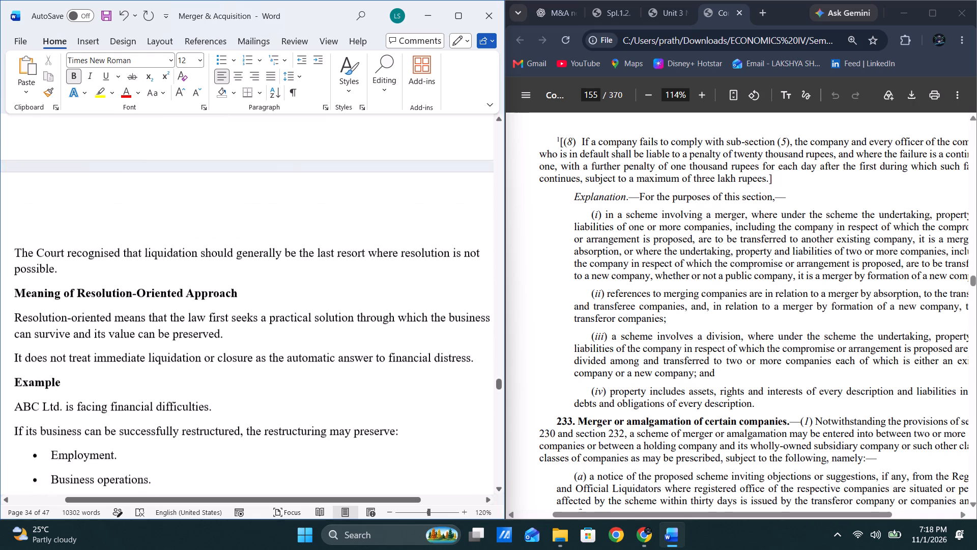
scroll(227, 269, down, 1)
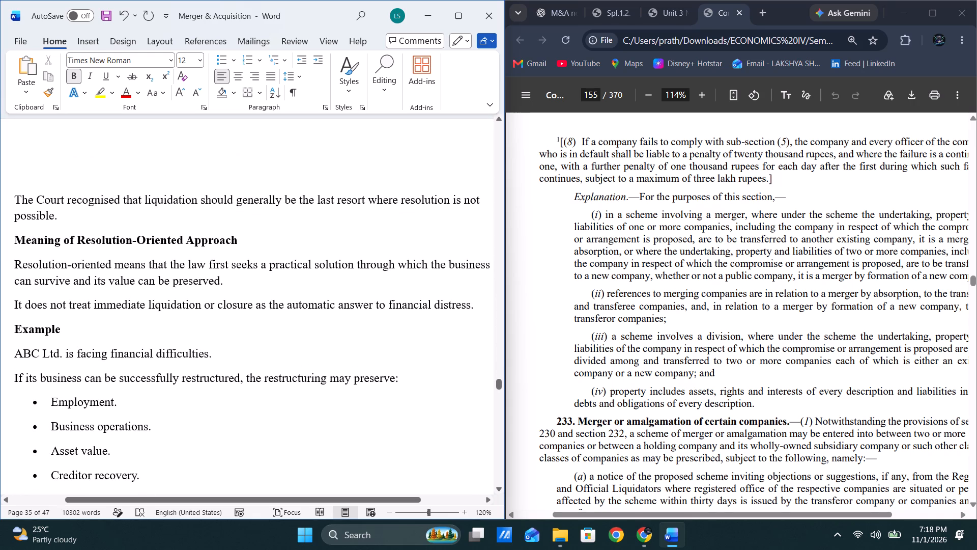
drag(12, 243, 122, 388)
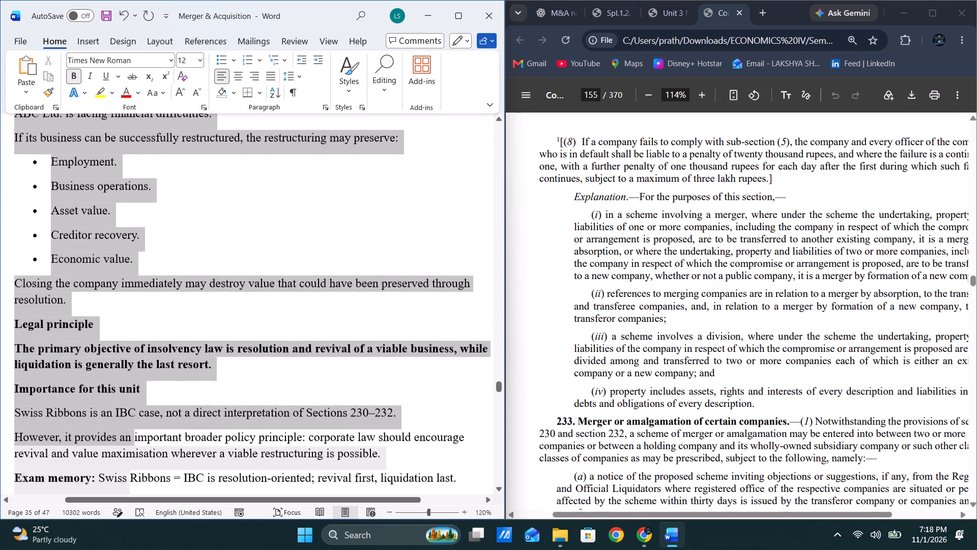
drag(122, 388, 87, 308)
key(BackSpace)
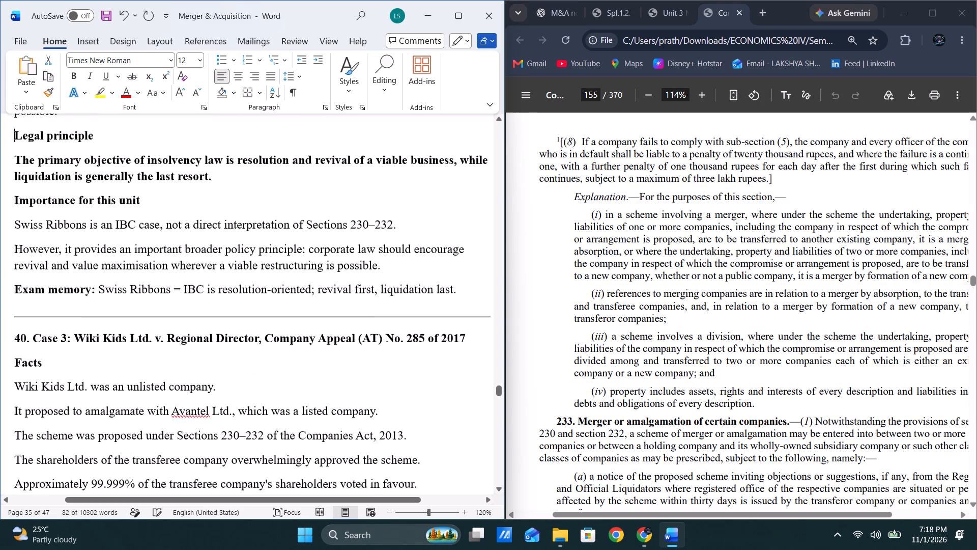
Put Case 2's legal principle on the same line as its heading after a colon, and remove bold from the principle text.
key(Down)
key(BackSpace)
text(:)
key(space)
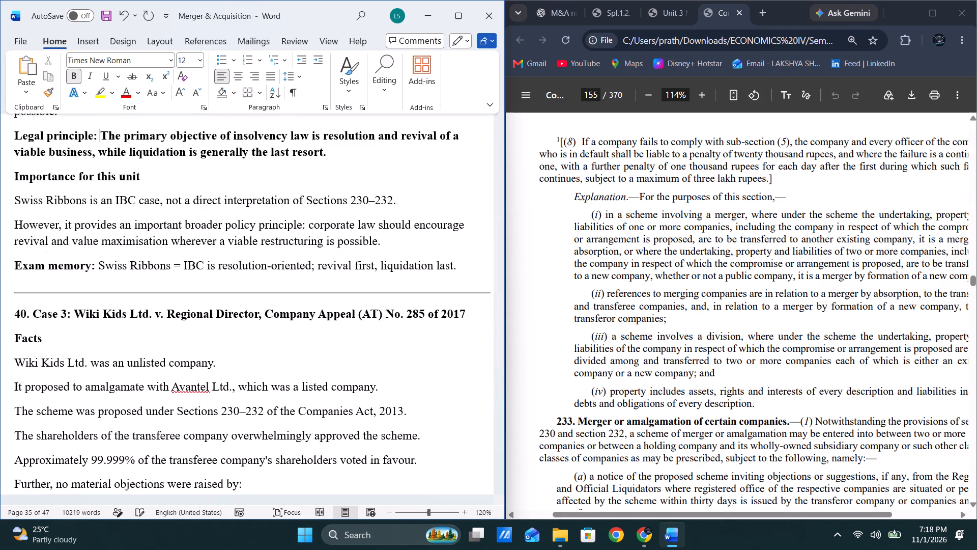
drag(98, 137, 342, 157)
click(354, 135)
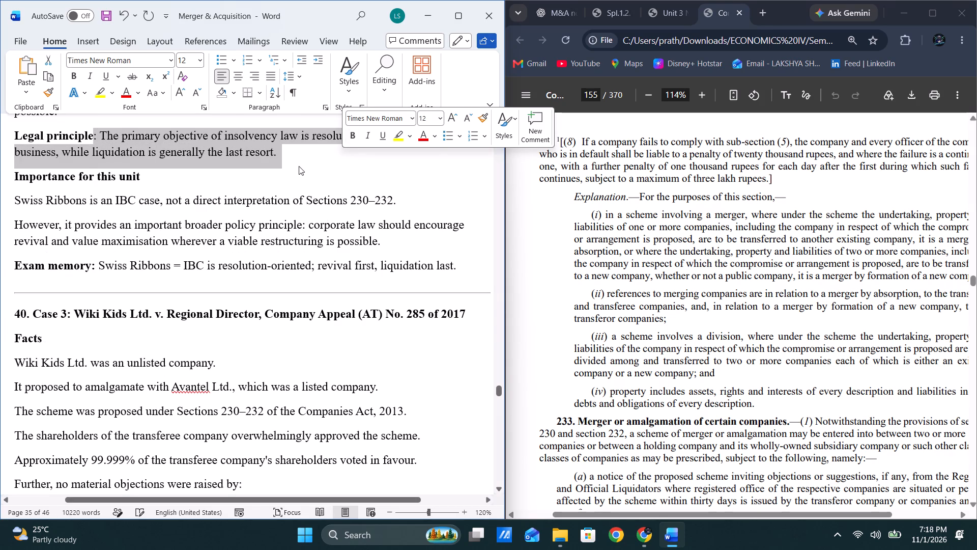
click(299, 166)
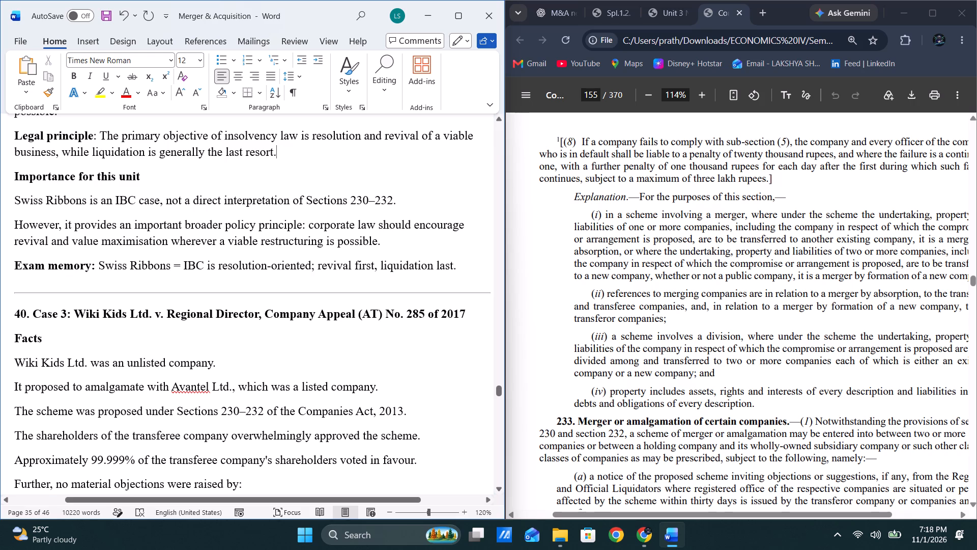
Delete Case 2's "Importance for this unit" section, exam memory line, divider and the number "40.", leaving a blank line before the Case 3 title.
drag(9, 179, 31, 318)
key(BackSpace)
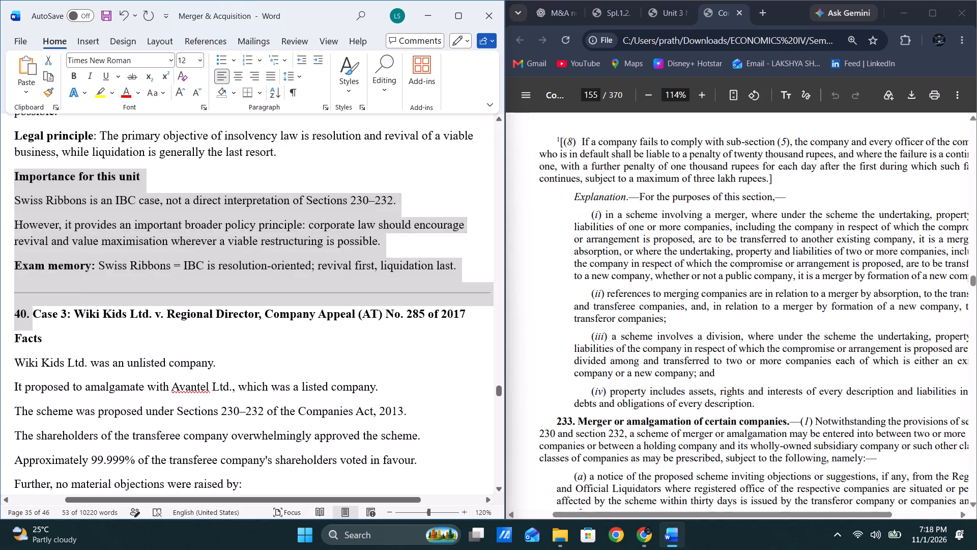
key(Return)
Run the Case 3 Facts heading, followed by a colon, and its sentences through "The scheme was proposed under Sections 230–232" into one paragraph.
scroll(31, 318, down, 1)
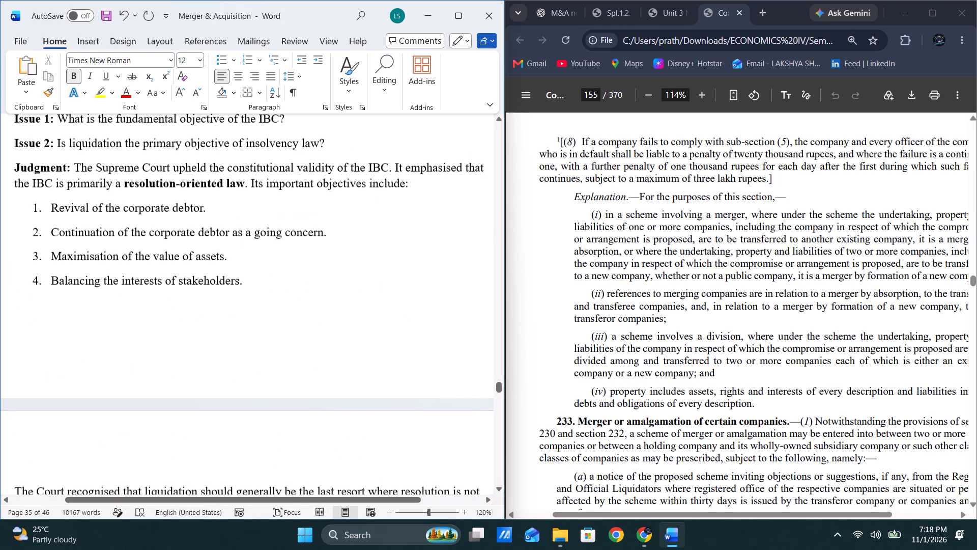
scroll(31, 318, down, 1)
click(24, 239)
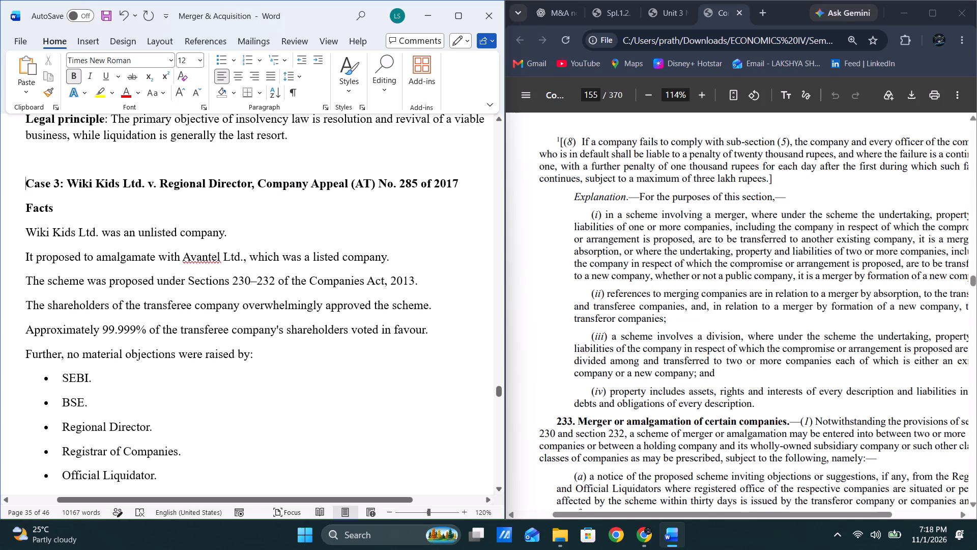
key(BackSpace)
text(:)
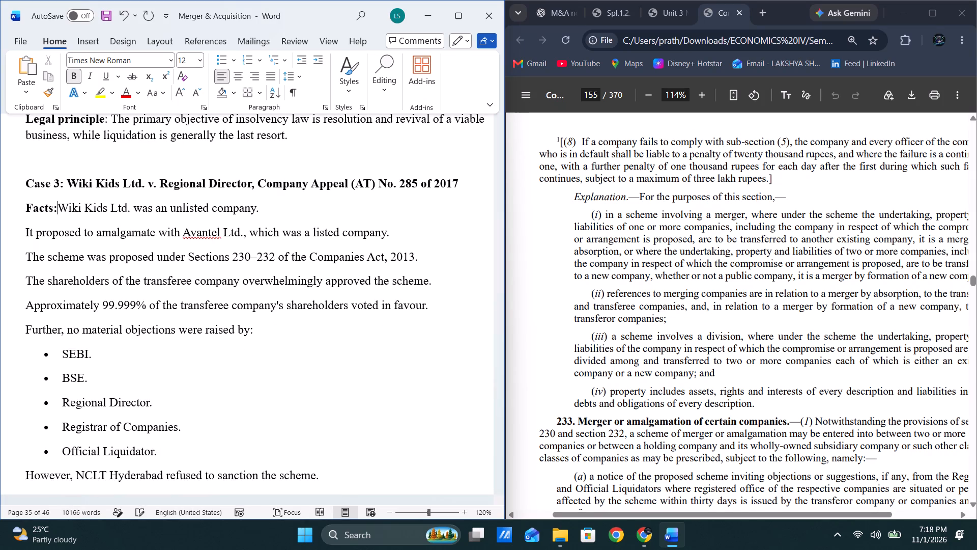
key(space)
click(23, 236)
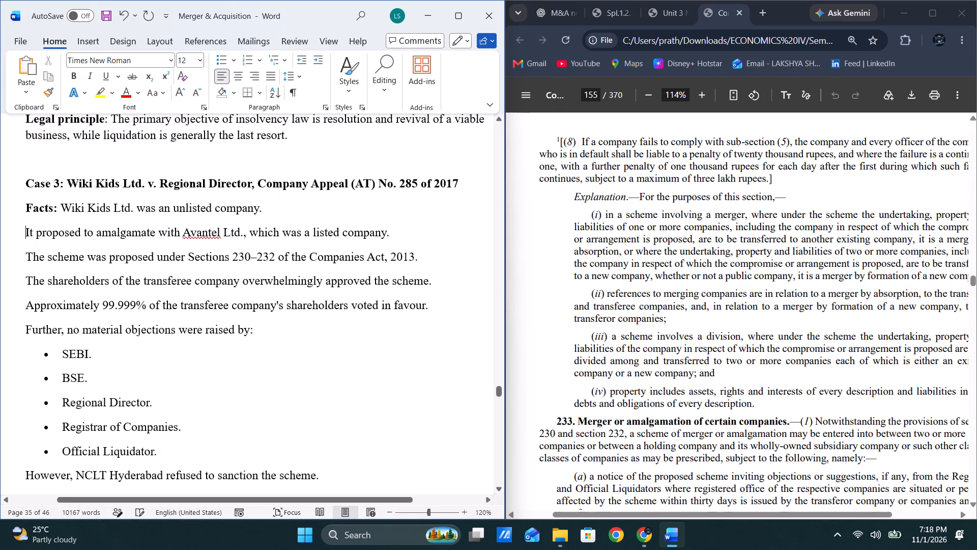
key(BackSpace)
key(space)
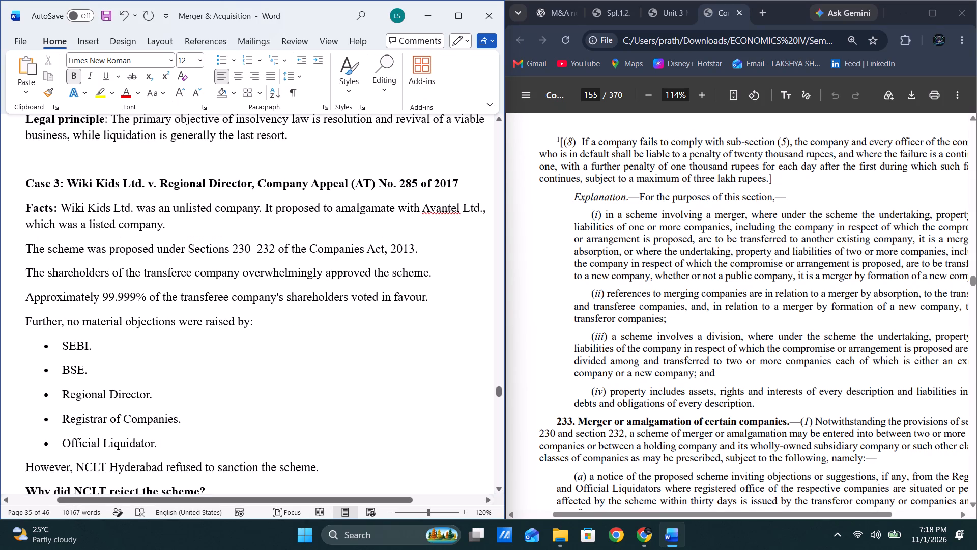
key(Down)
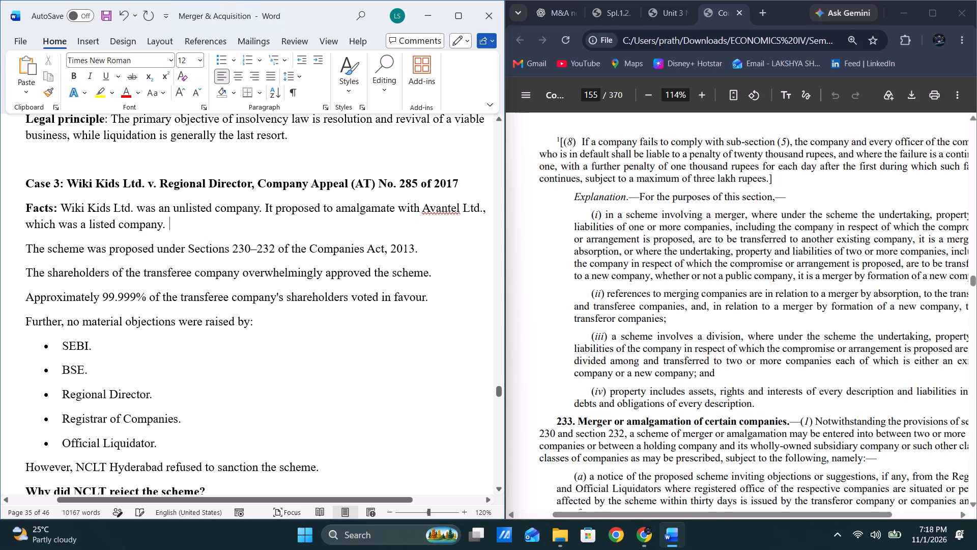
key(Down)
key(Down)
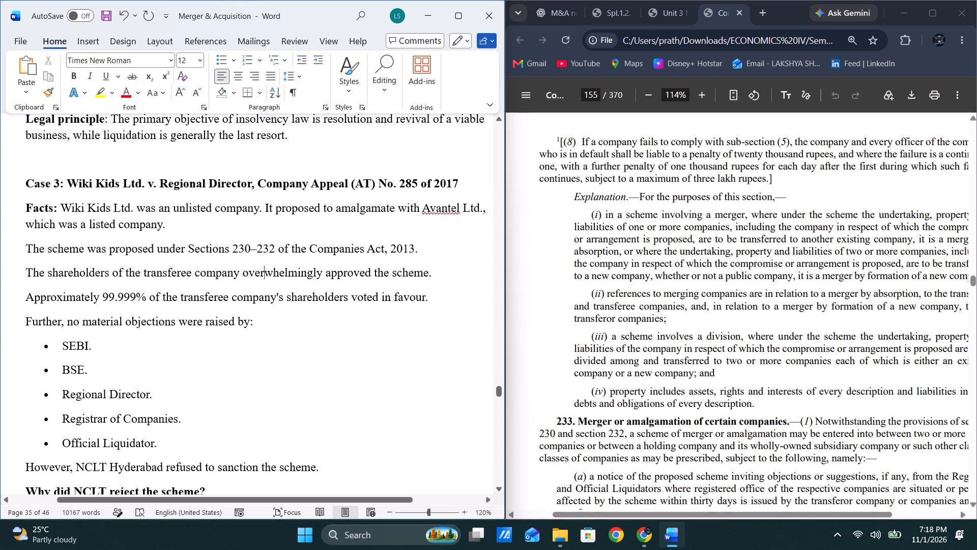
click(18, 249)
key(BackSpace)
key(space)
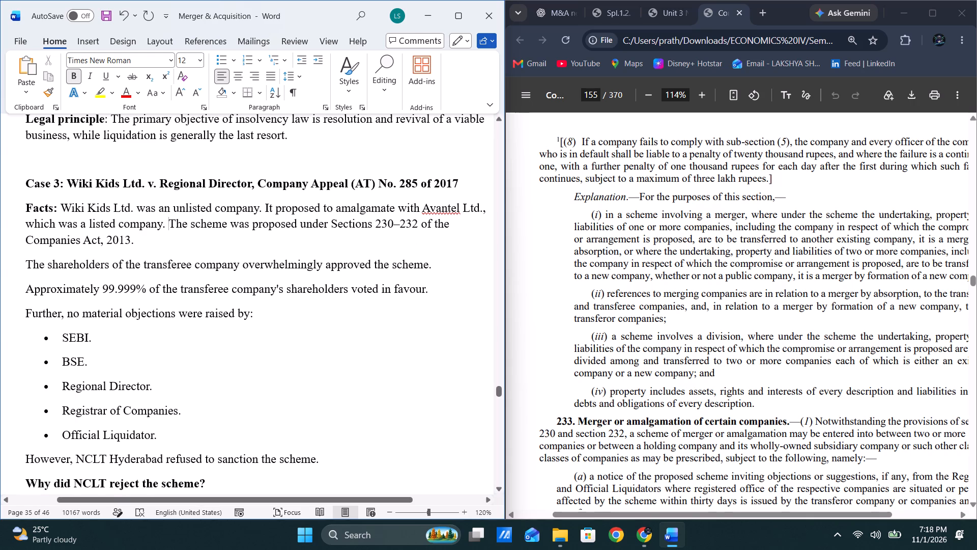
Join the "Approximately 99.999%" and "Further, no material objections" lines onto the Case 3 paragraph about shareholder approval.
click(26, 265)
key(Down)
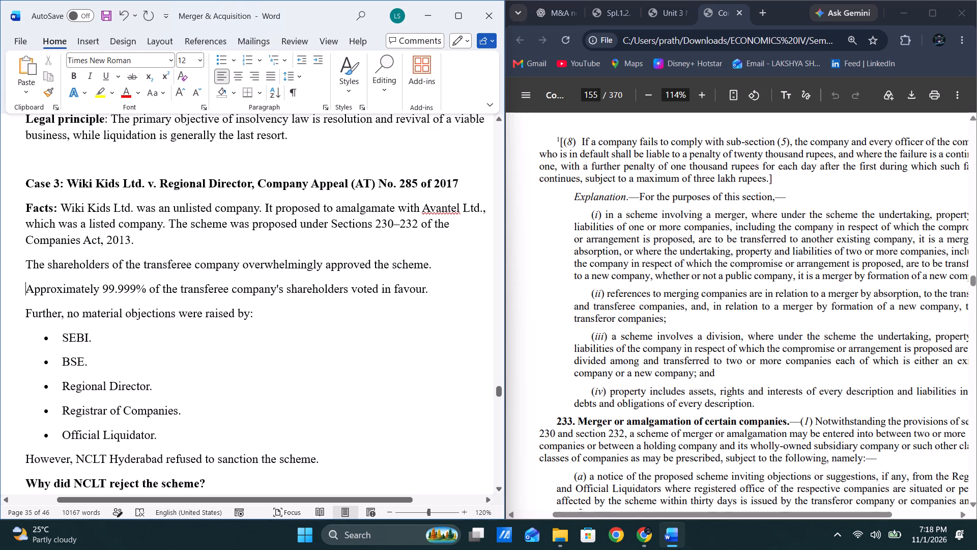
key(BackSpace)
key(space)
scroll(180, 231, down, 1)
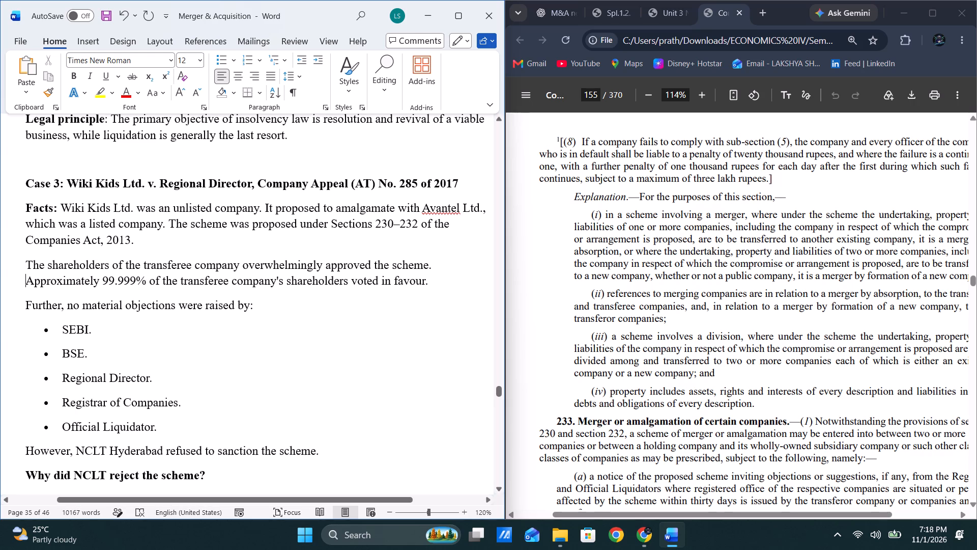
scroll(180, 231, down, 1)
click(18, 275)
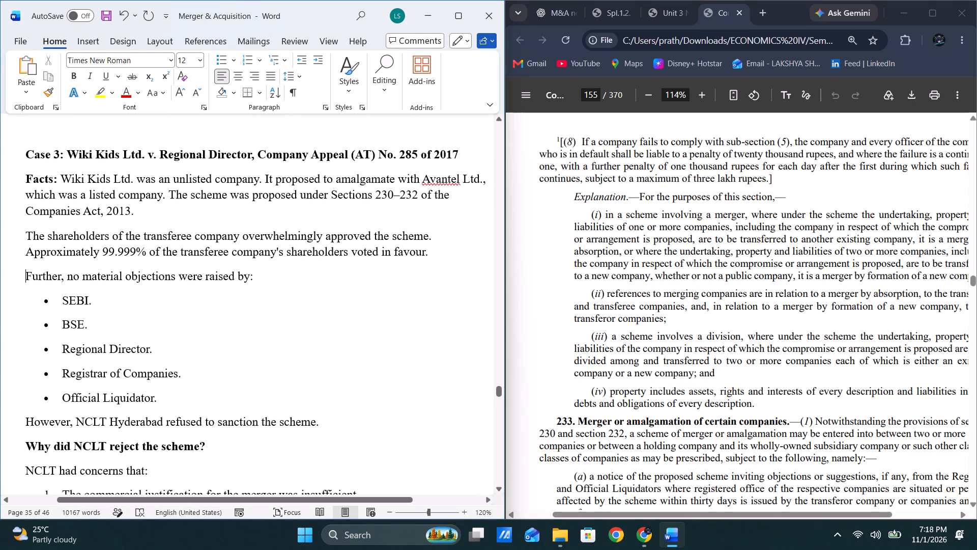
key(BackSpace)
key(space)
Delete the heading "Why did NCLT reject the scheme?" above "NCLT had concerns that:" in Case 3.
scroll(18, 275, down, 1)
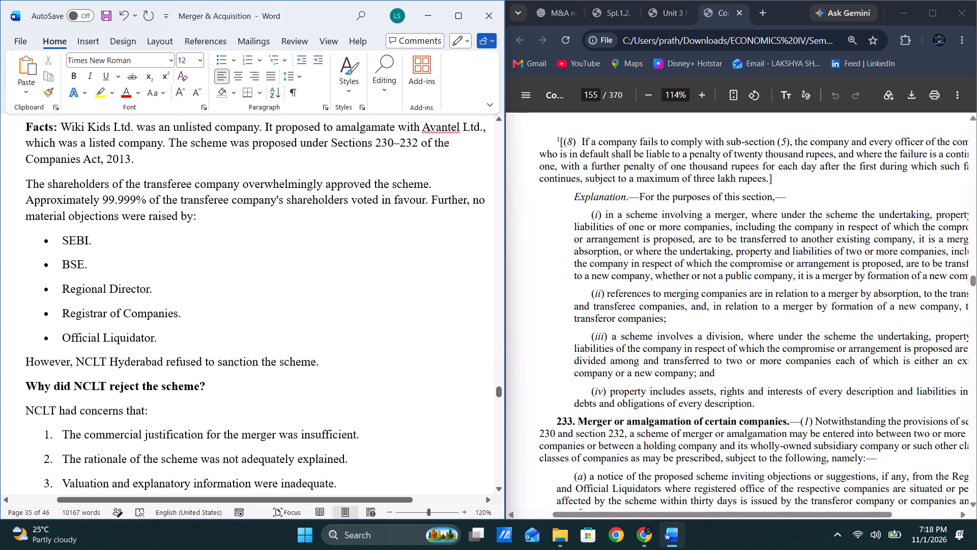
scroll(18, 275, down, 1)
scroll(116, 269, down, 1)
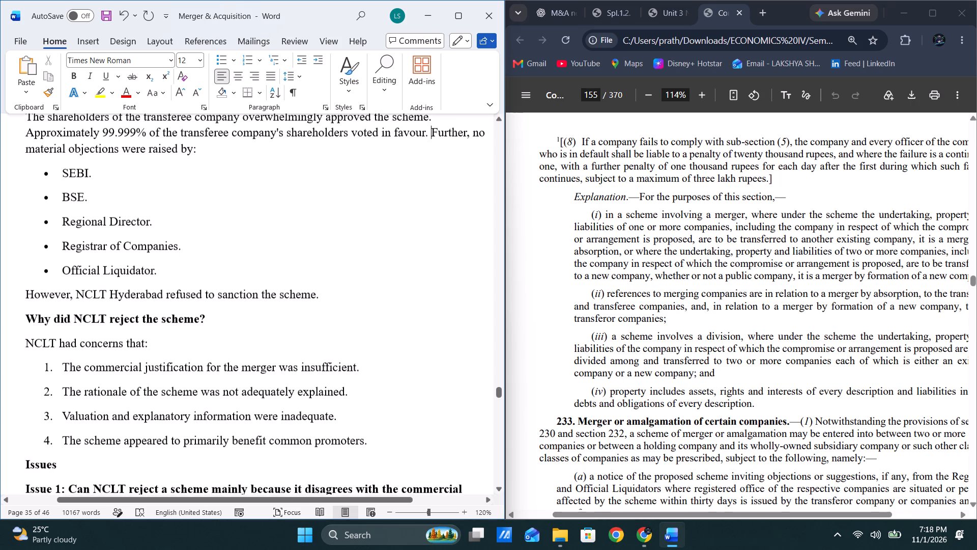
scroll(130, 287, down, 1)
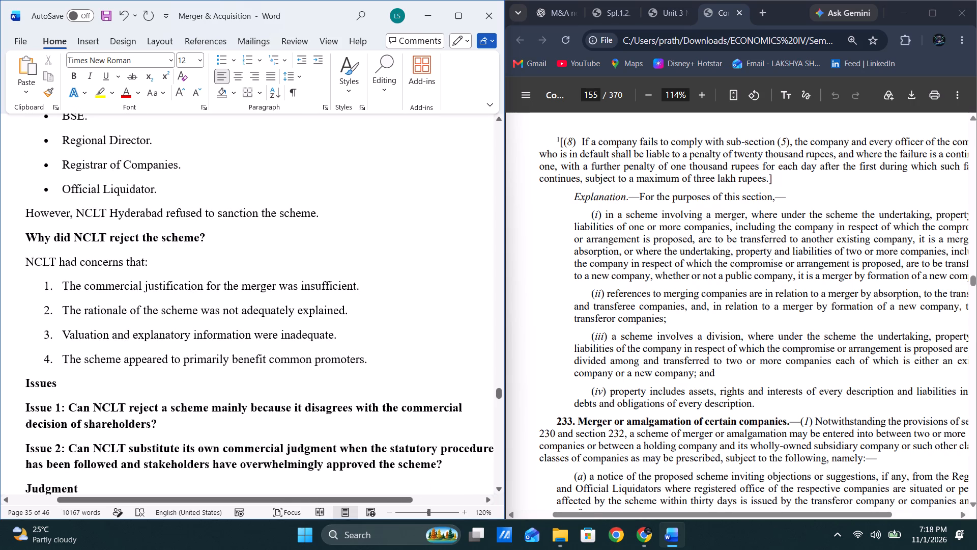
click(23, 261)
key(BackSpace)
key(BackSpace)
key(BackSpace)
key(BackSpace)
key(BackSpace)
key(BackSpace)
key(BackSpace)
key(BackSpace)
key(BackSpace)
key(BackSpace)
key(BackSpace)
key(BackSpace)
key(BackSpace)
key(BackSpace)
key(BackSpace)
key(BackSpace)
key(BackSpace)
key(BackSpace)
key(BackSpace)
key(BackSpace)
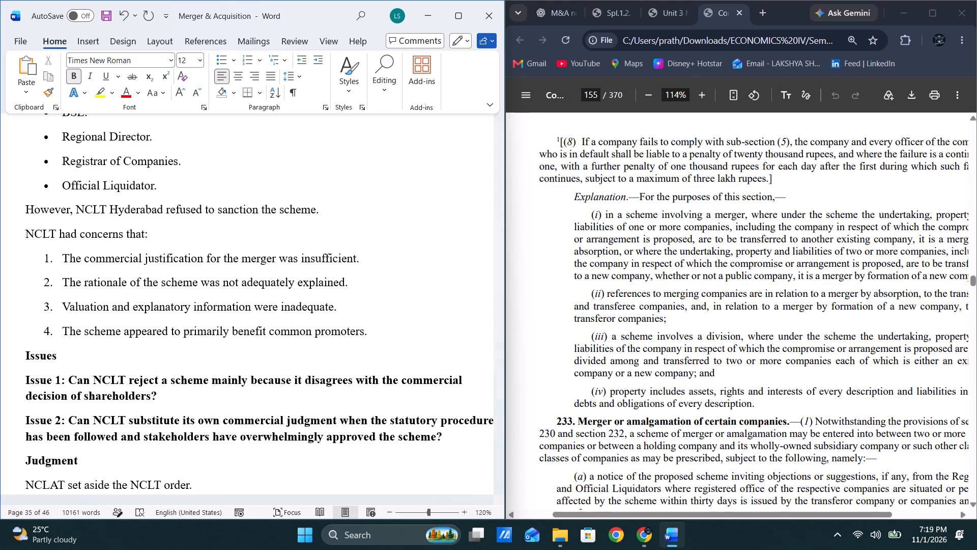
scroll(23, 261, down, 2)
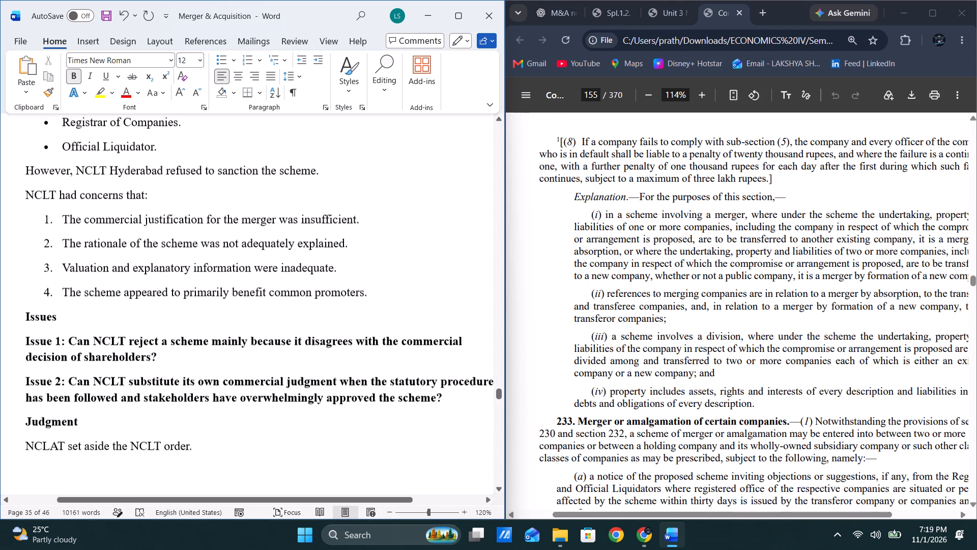
Remove bold from the question text after the "Issue 1:" and "Issue 2:" labels in Case 3.
scroll(23, 261, down, 1)
scroll(149, 253, down, 1)
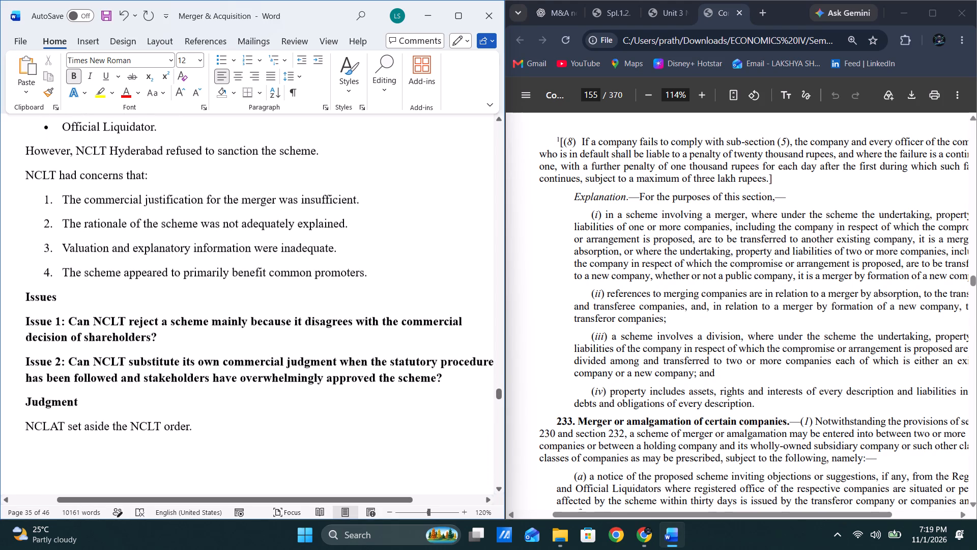
scroll(149, 253, down, 1)
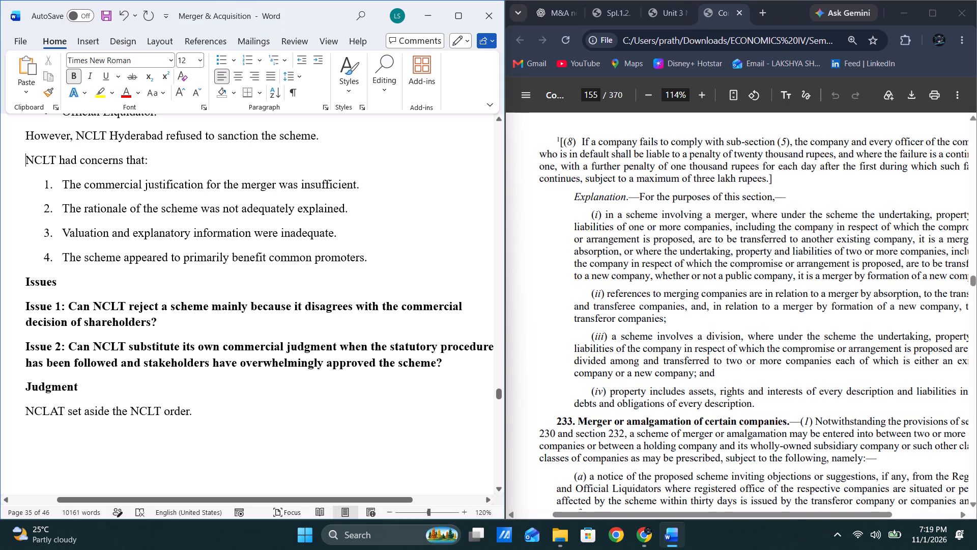
scroll(186, 234, down, 1)
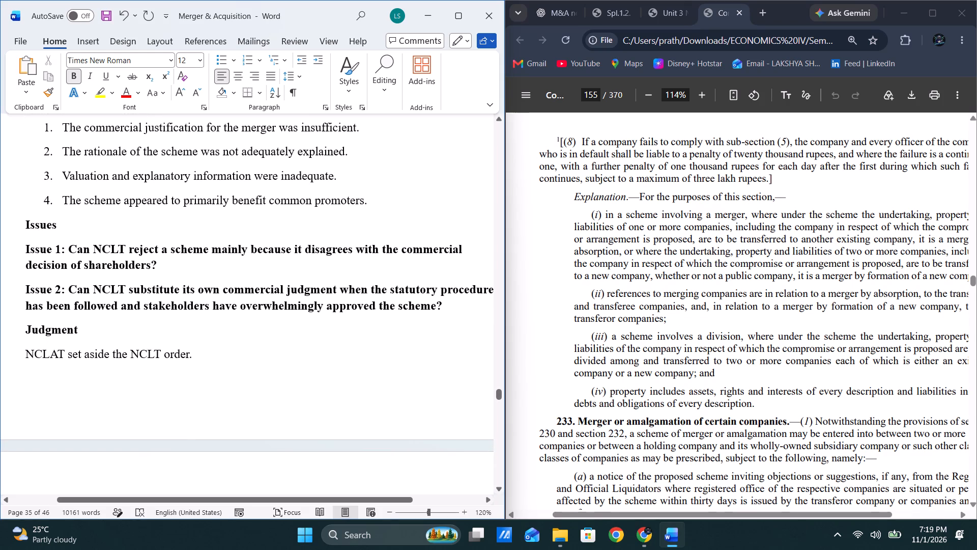
drag(159, 265, 81, 257)
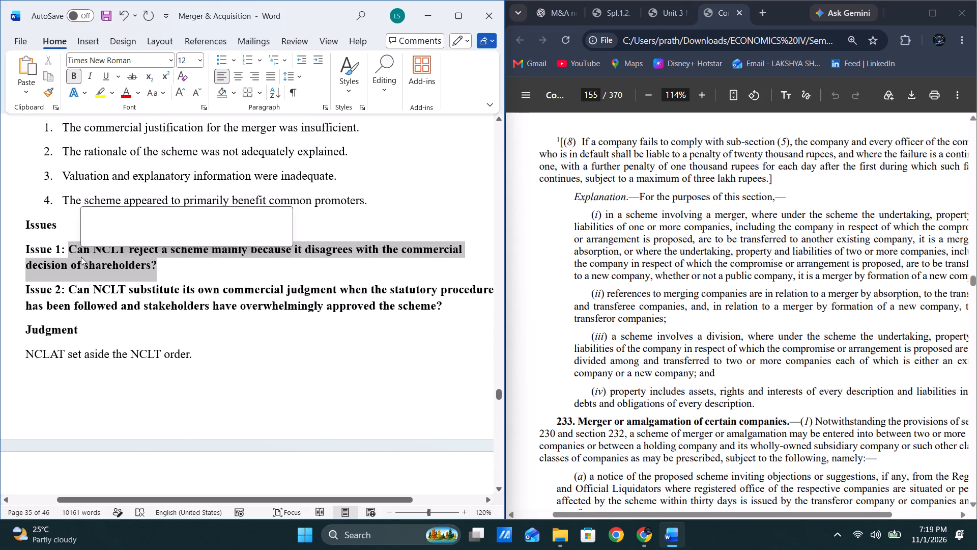
click(92, 240)
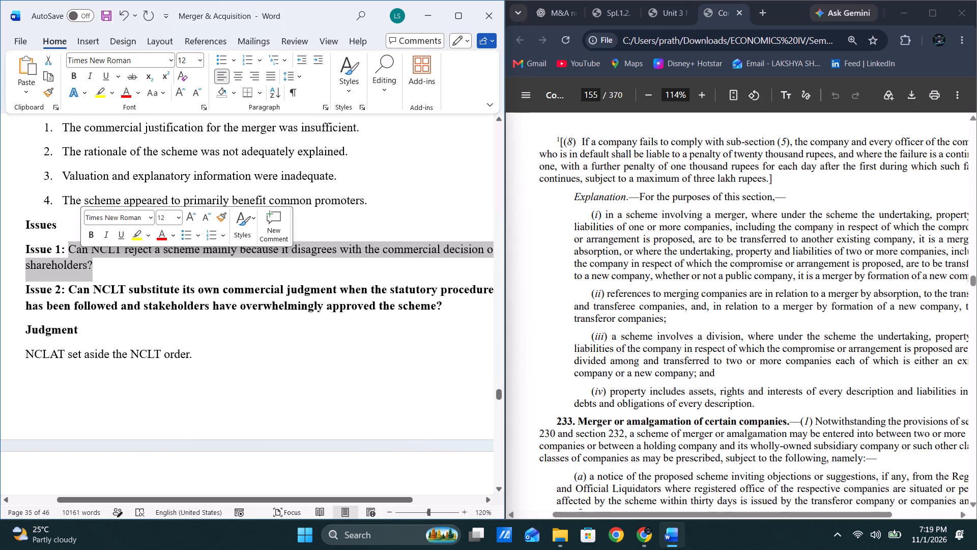
drag(449, 309, 61, 290)
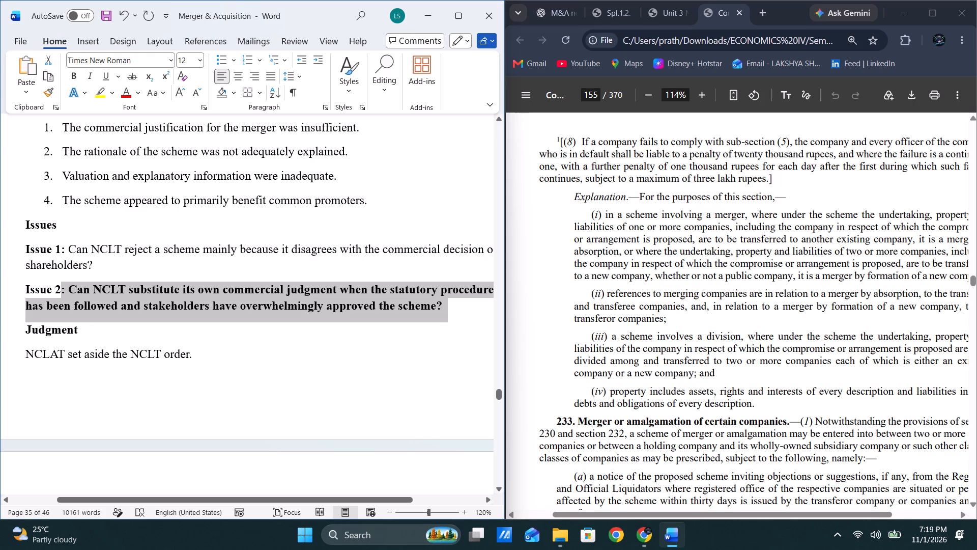
drag(61, 290, 71, 288)
click(79, 269)
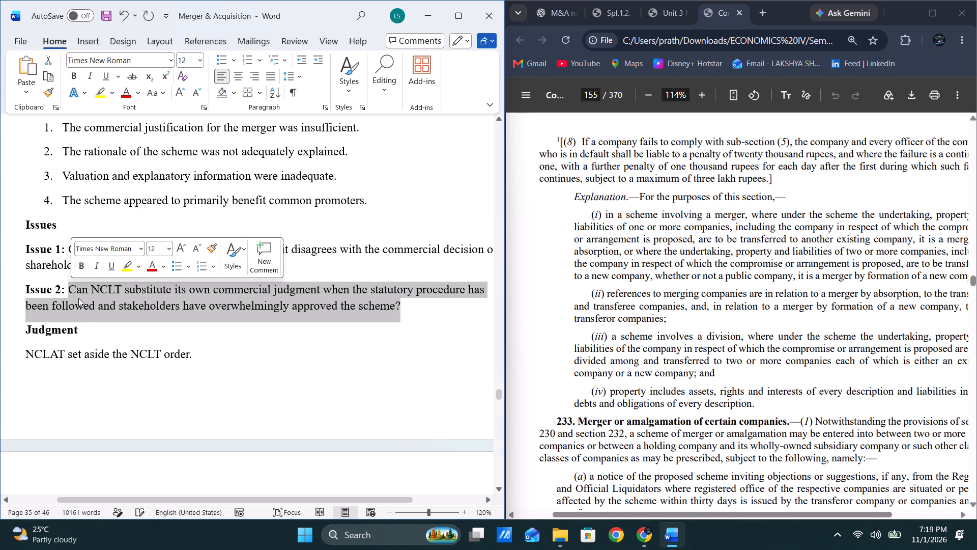
Run the Case 3 Judgment heading, followed by a colon, and its first two sentences through "shareholders and creditors" into one paragraph.
scroll(77, 320, down, 1)
click(19, 246)
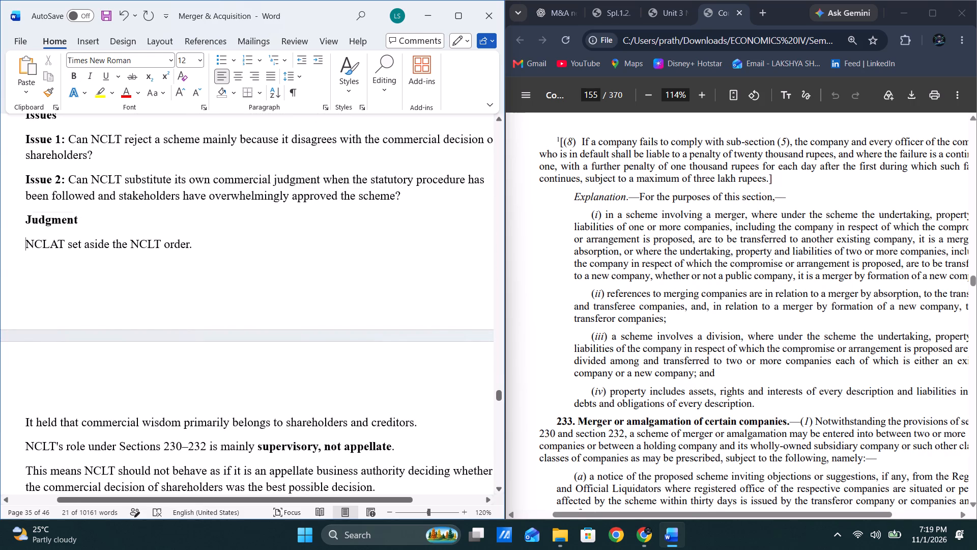
key(BackSpace)
text(:)
key(space)
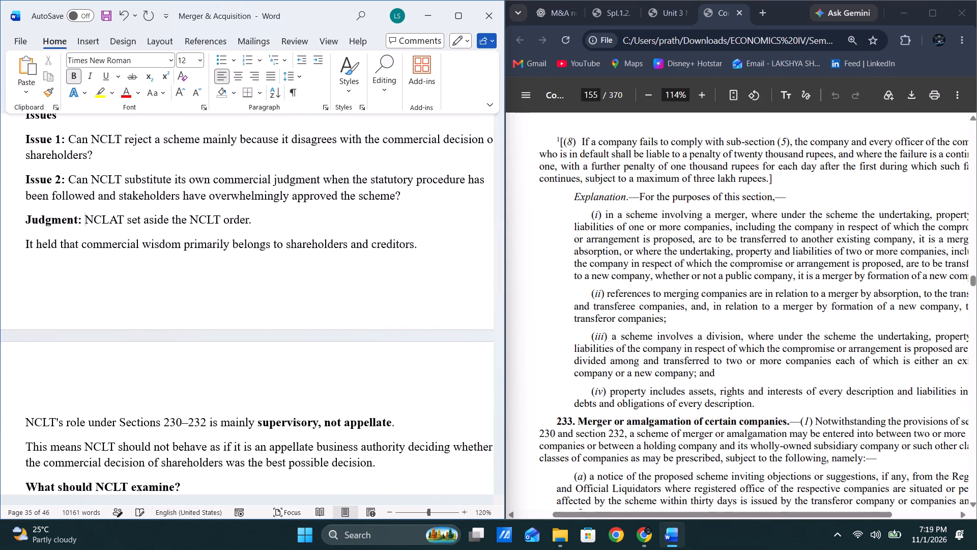
scroll(19, 246, down, 1)
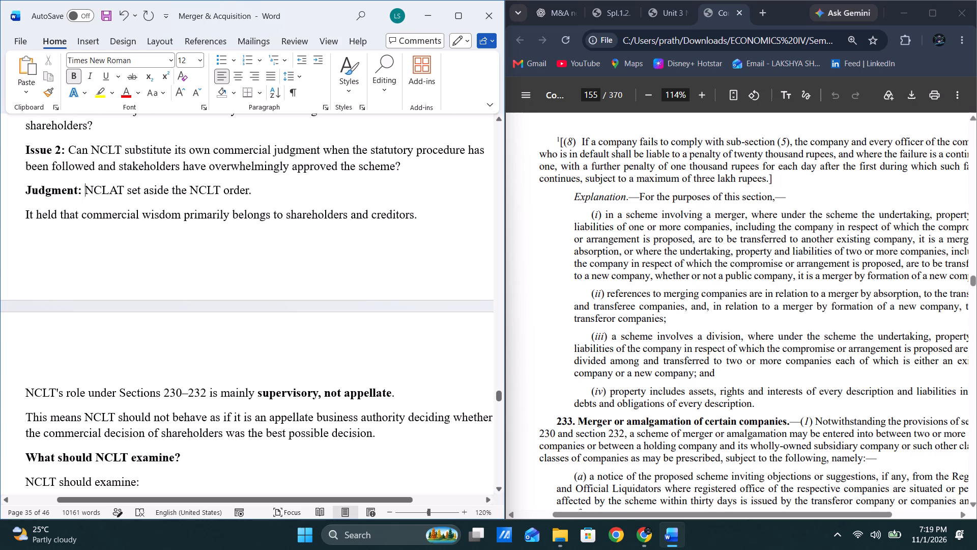
click(21, 218)
key(BackSpace)
key(space)
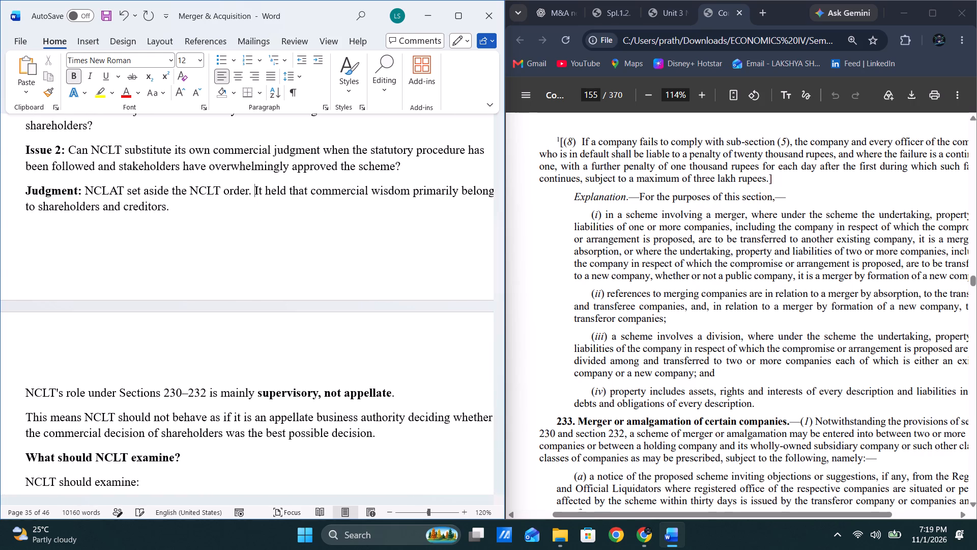
Delete the Case 3 paragraph beginning "This means NCLT should not behave as if it is an appellate business authority".
scroll(224, 261, left, 1)
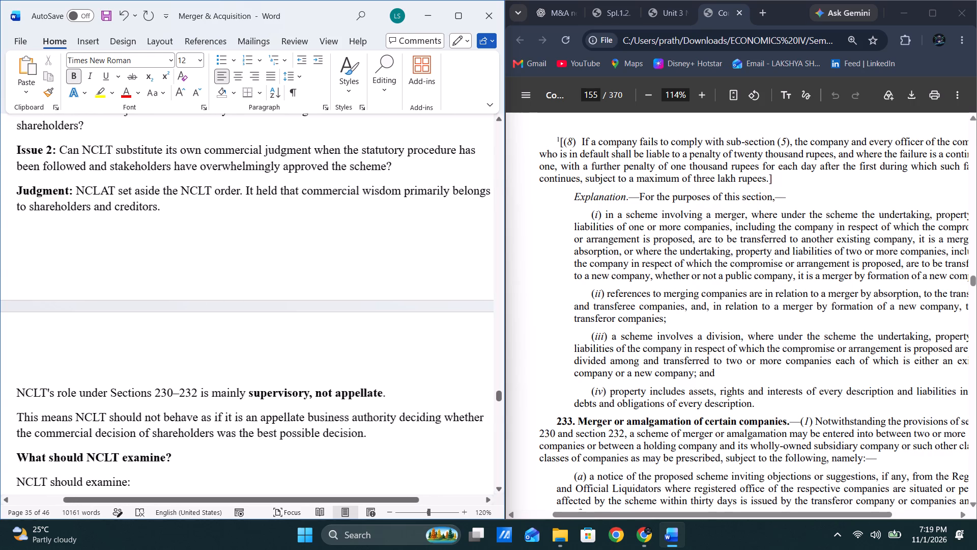
scroll(224, 261, down, 1)
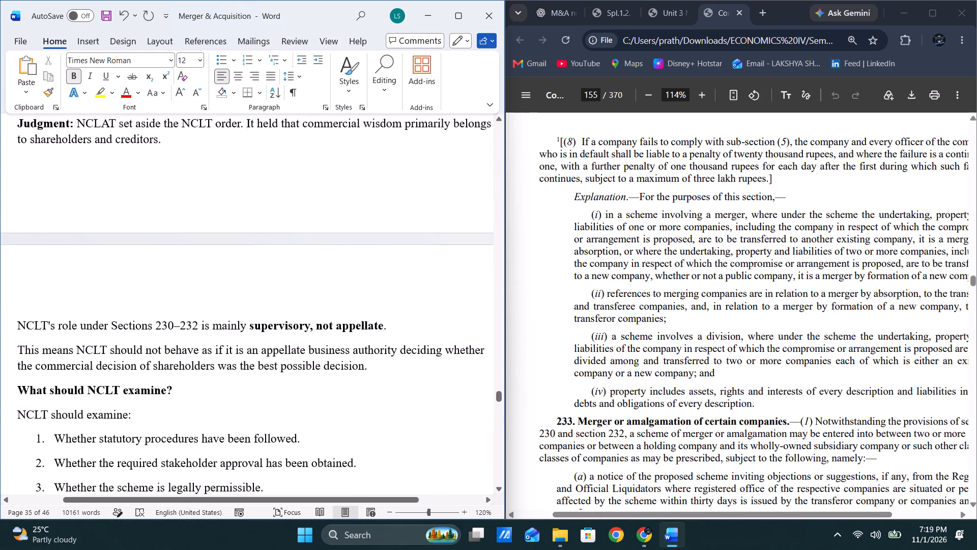
scroll(111, 326, down, 1)
scroll(204, 293, down, 1)
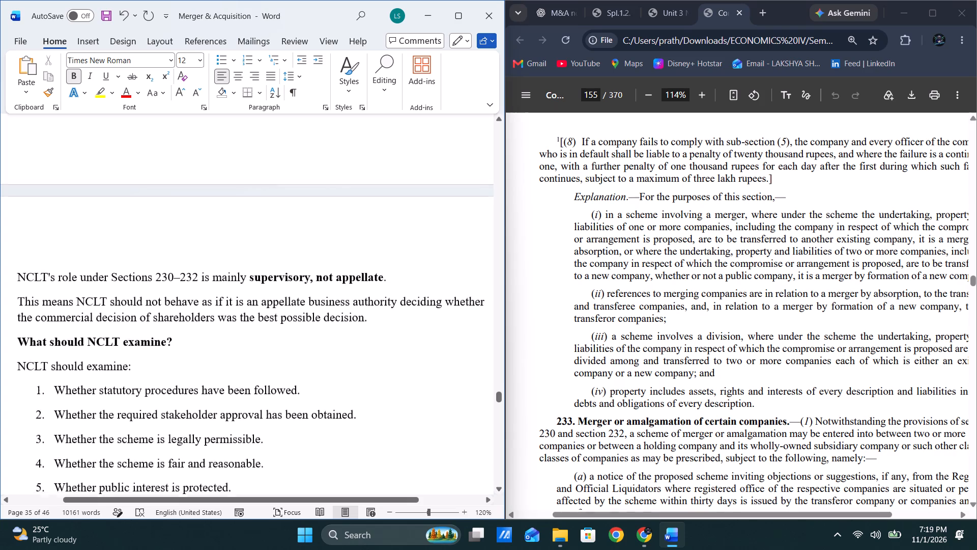
scroll(204, 293, down, 1)
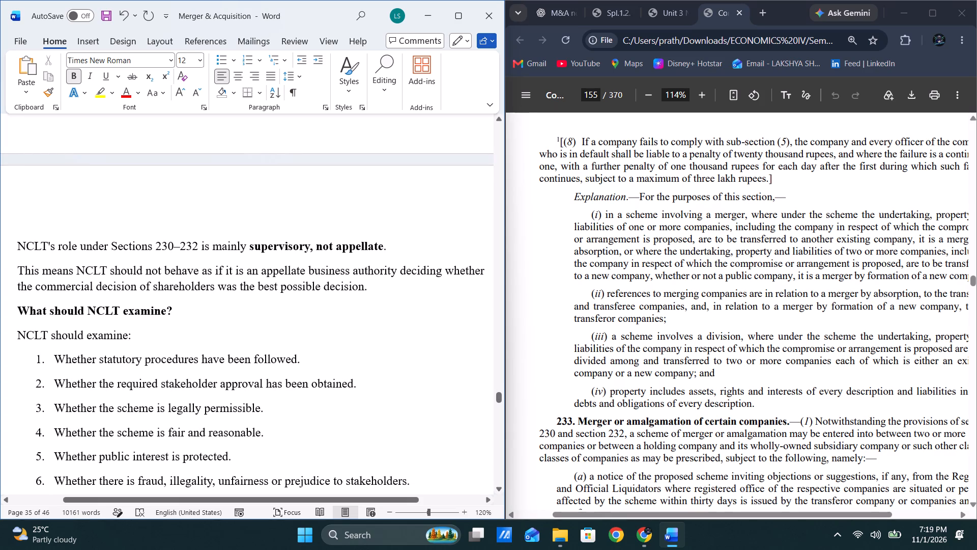
drag(16, 273, 410, 297)
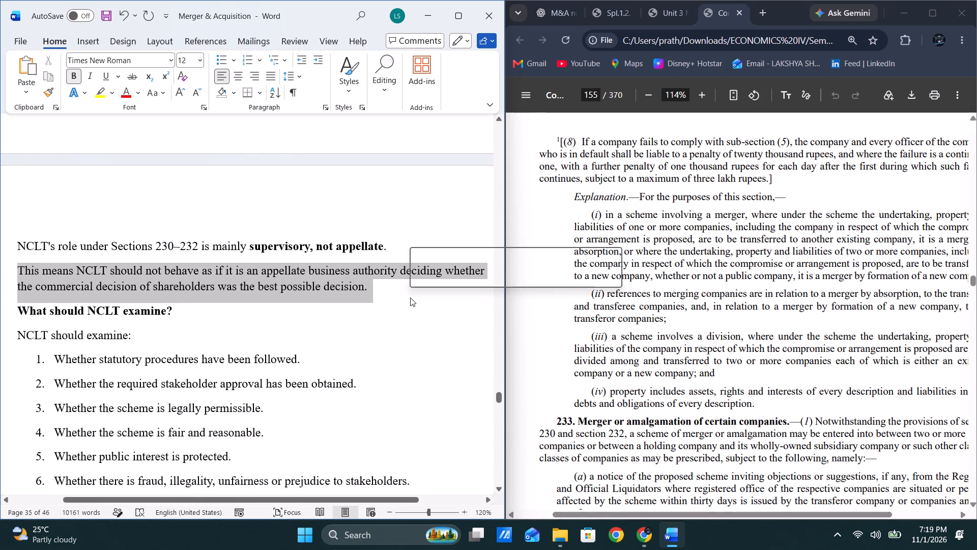
key(BackSpace)
Delete the heading "What should NCLT examine?" above "NCLT should examine:" in Case 3.
scroll(154, 293, right, 1)
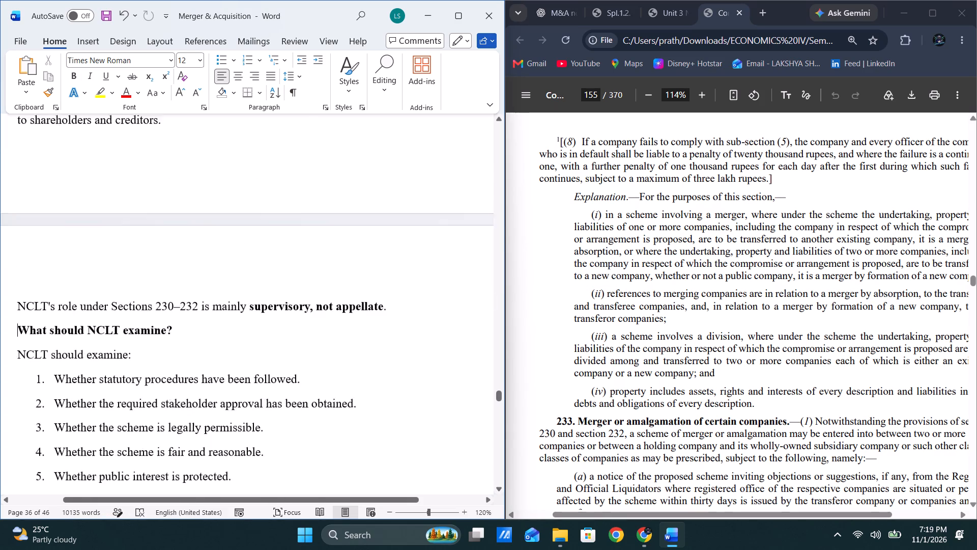
scroll(154, 293, right, 1)
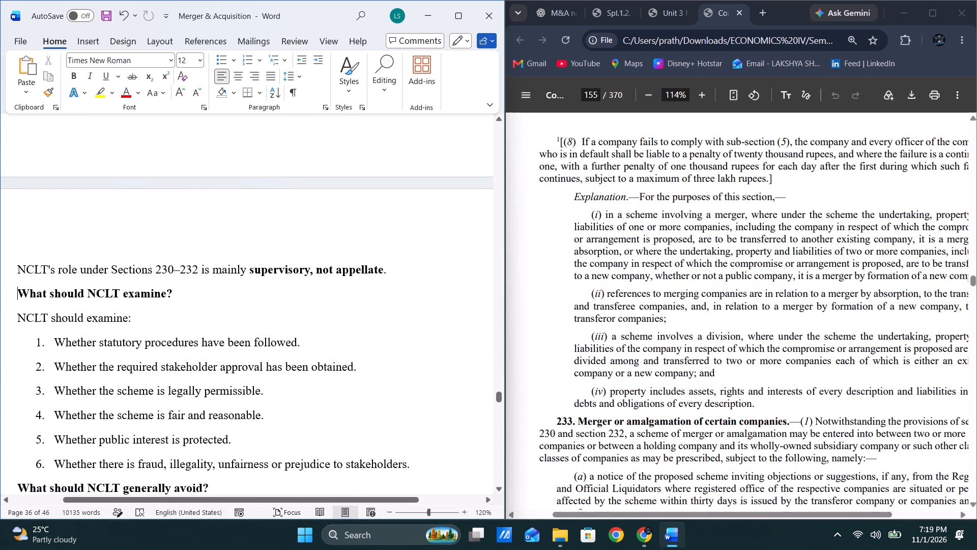
key(Down)
key(BackSpace)
key(BackSpace)
key(BackSpace)
key(BackSpace)
key(BackSpace)
key(BackSpace)
key(BackSpace)
key(BackSpace)
key(BackSpace)
key(BackSpace)
key(BackSpace)
key(BackSpace)
key(BackSpace)
key(BackSpace)
key(BackSpace)
key(BackSpace)
key(BackSpace)
key(BackSpace)
key(BackSpace)
key(BackSpace)
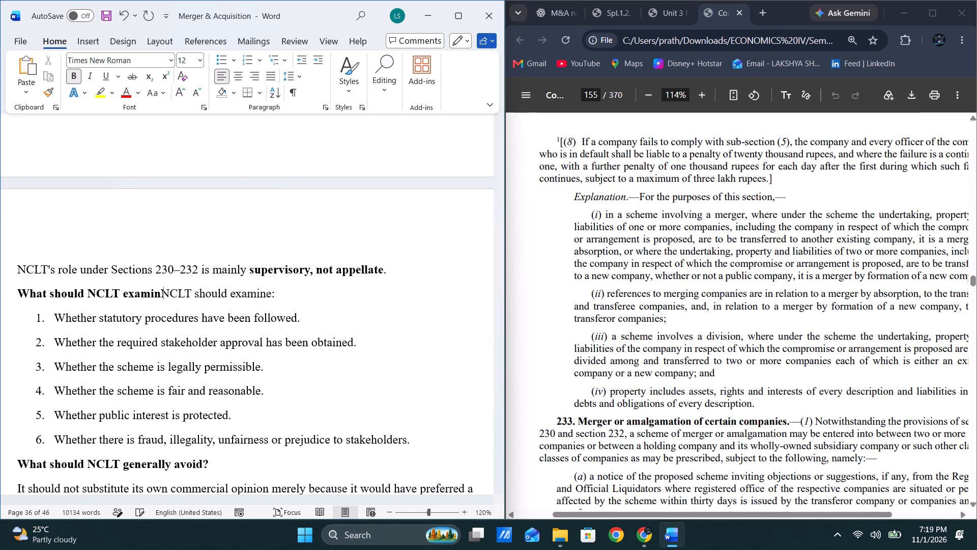
key(BackSpace)
key(BackSpace)
key(BackSpace)
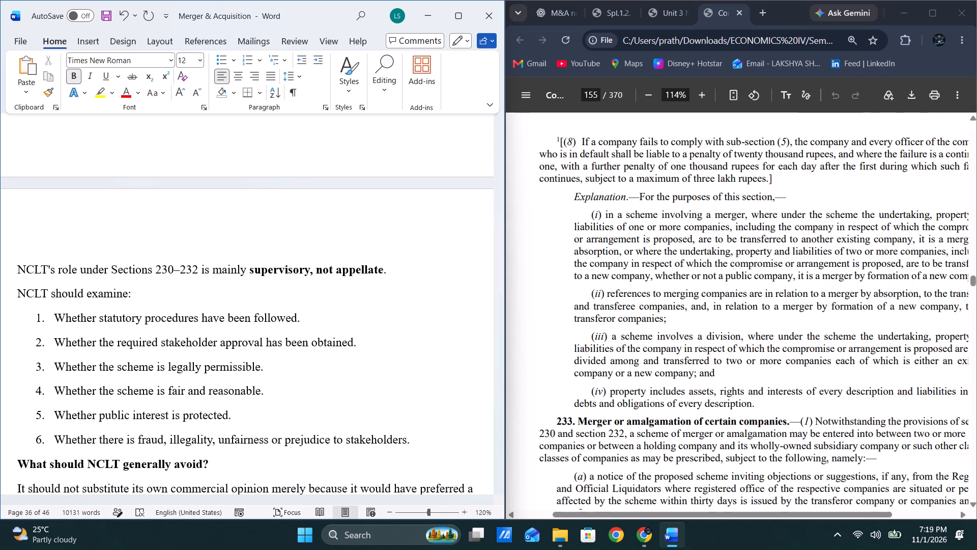
Delete the heading "What should NCLT generally avoid?" and the three paragraphs under it in Case 3.
scroll(179, 335, down, 1)
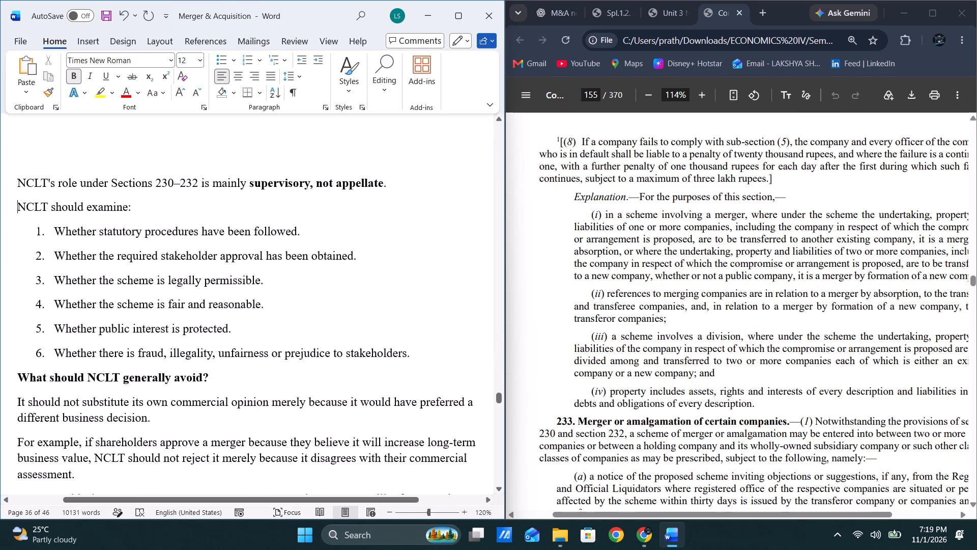
scroll(279, 234, down, 1)
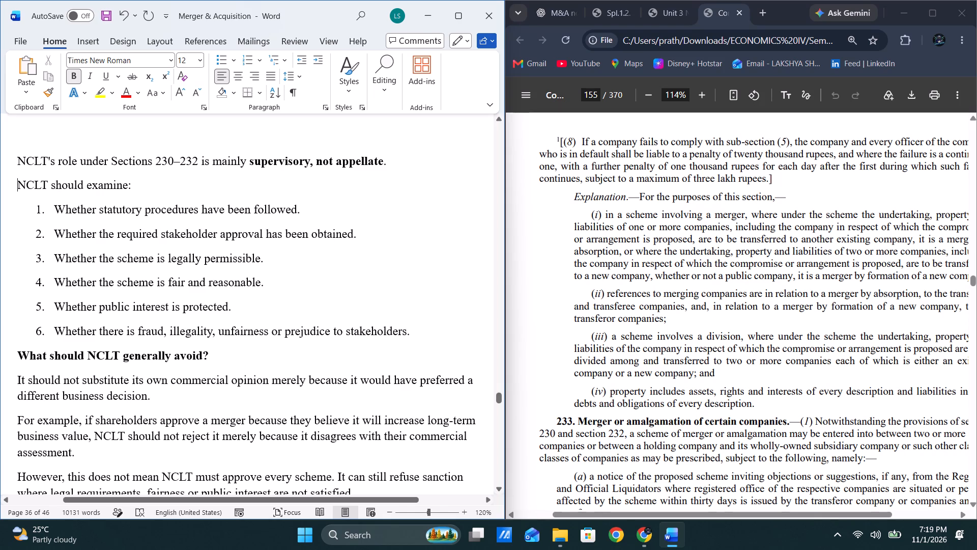
scroll(171, 264, down, 1)
scroll(225, 216, down, 1)
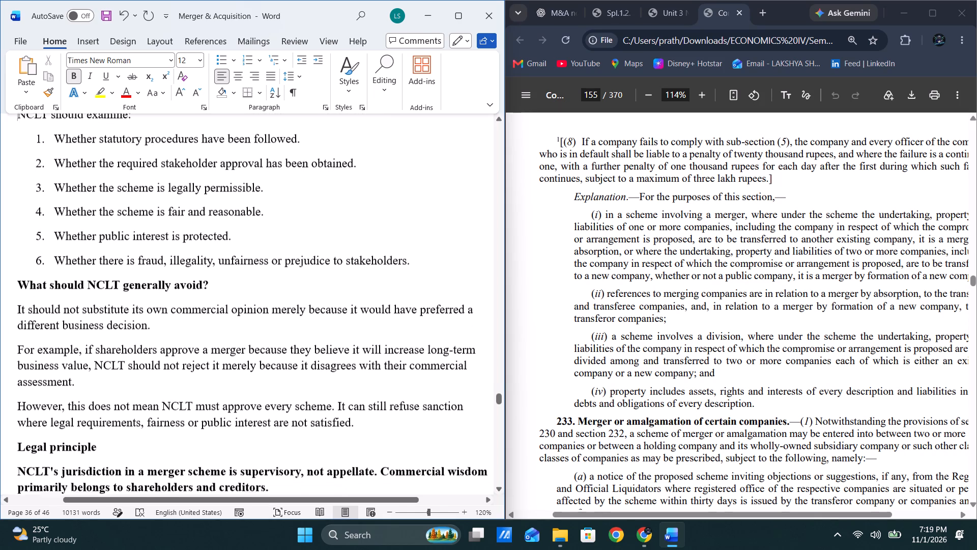
scroll(225, 216, down, 2)
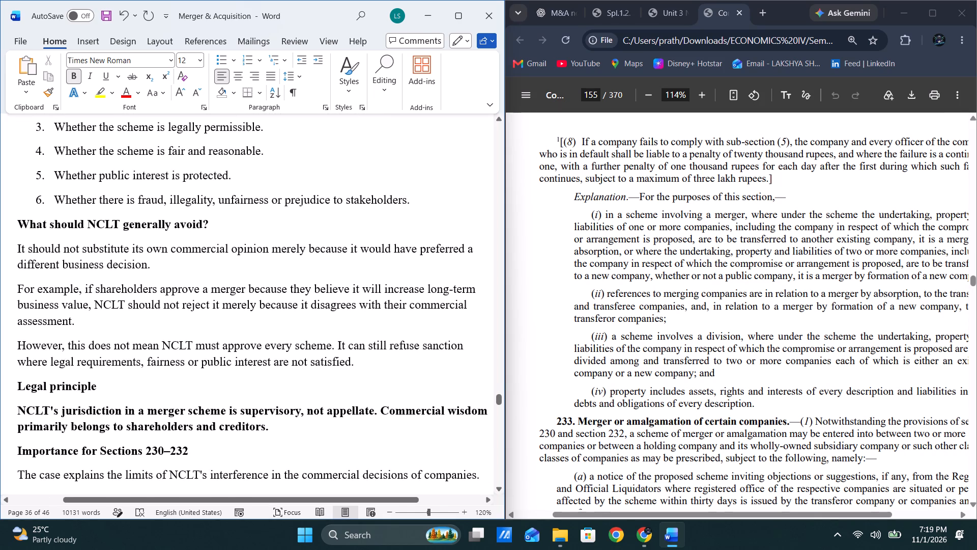
scroll(240, 210, down, 1)
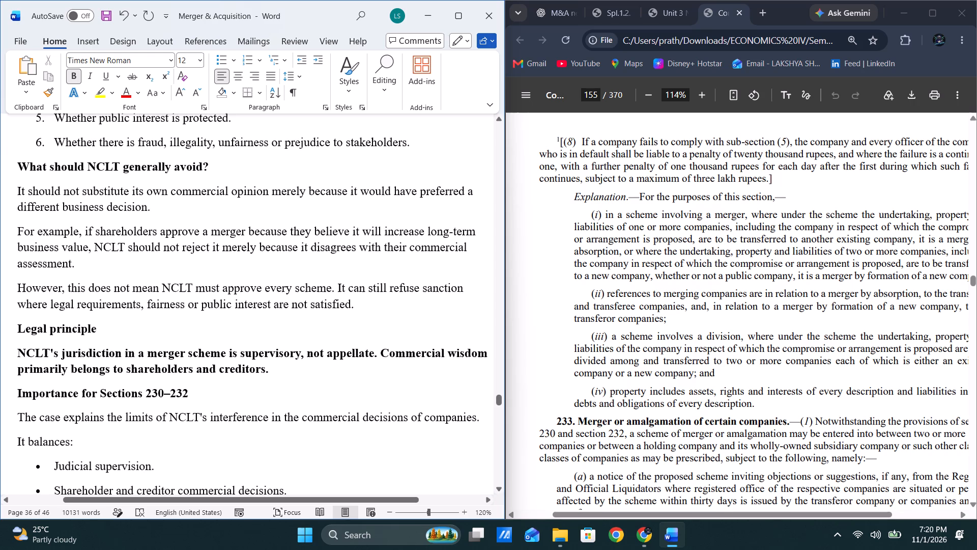
drag(4, 171, 347, 302)
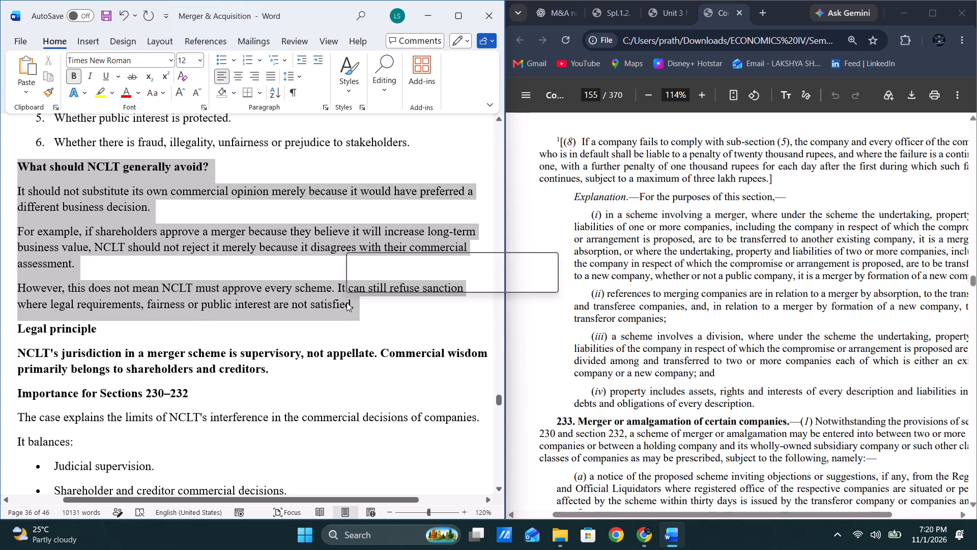
key(BackSpace)
Join Case 3's Legal principle heading, followed by a colon, with its statement on one line and remove bold from the statement.
key(Down)
key(BackSpace)
text(:)
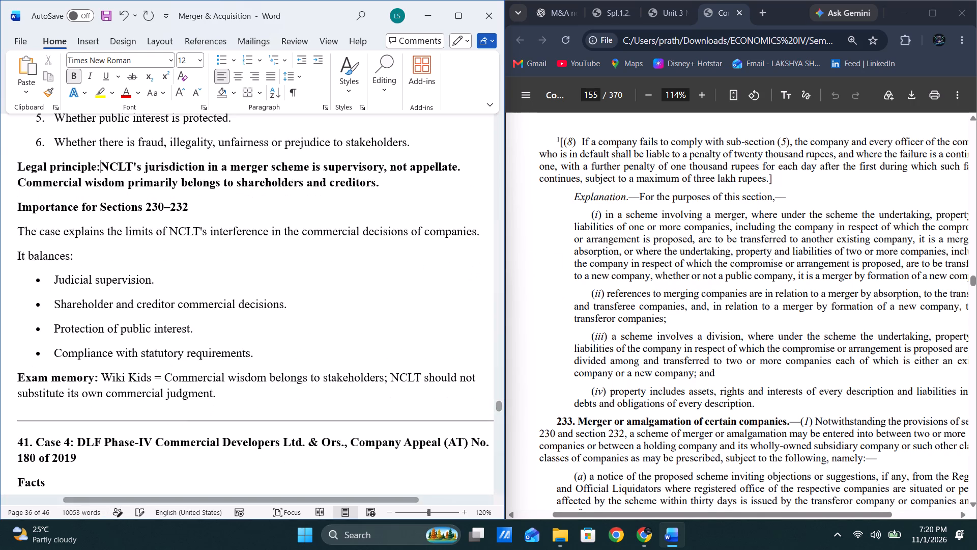
key(space)
drag(389, 183, 107, 171)
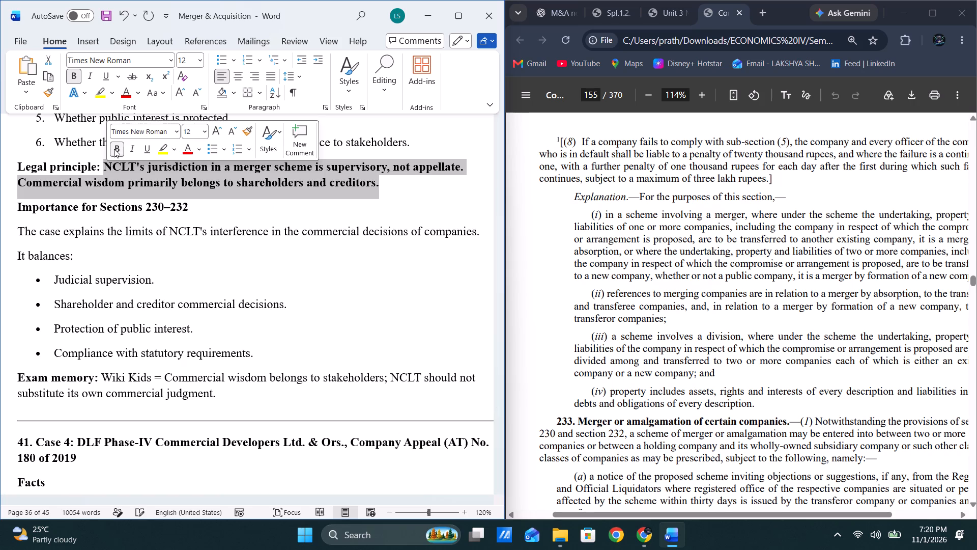
click(114, 149)
Delete Case 3's "Importance for Sections 230–232" section, exam memory line, divider and the number "41.", leaving a blank line before the Case 4 title.
drag(14, 210, 36, 442)
key(BackSpace)
key(Return)
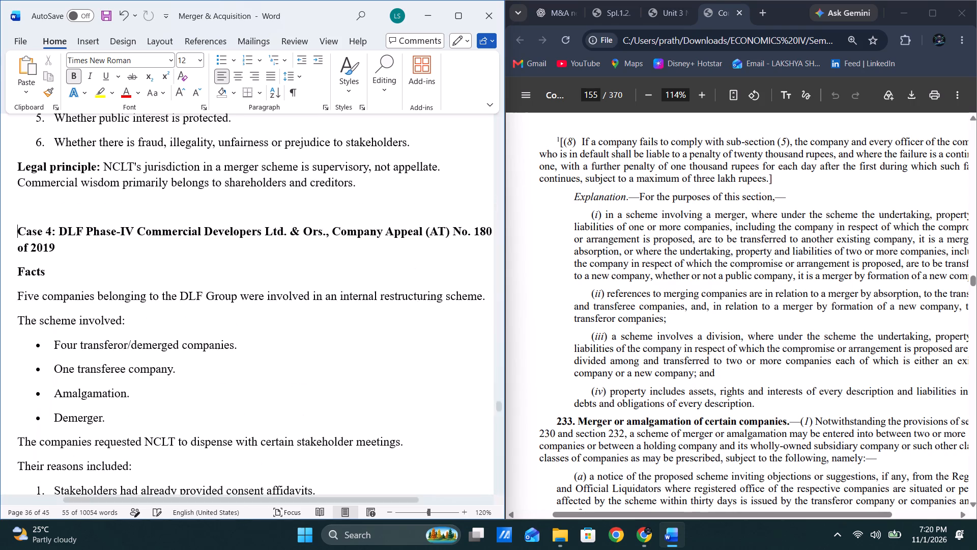
Run the Case 4 Facts heading, followed by a colon, the DLF Group sentence and "The scheme involved:" into one paragraph.
key(Down)
key(Down)
key(Down)
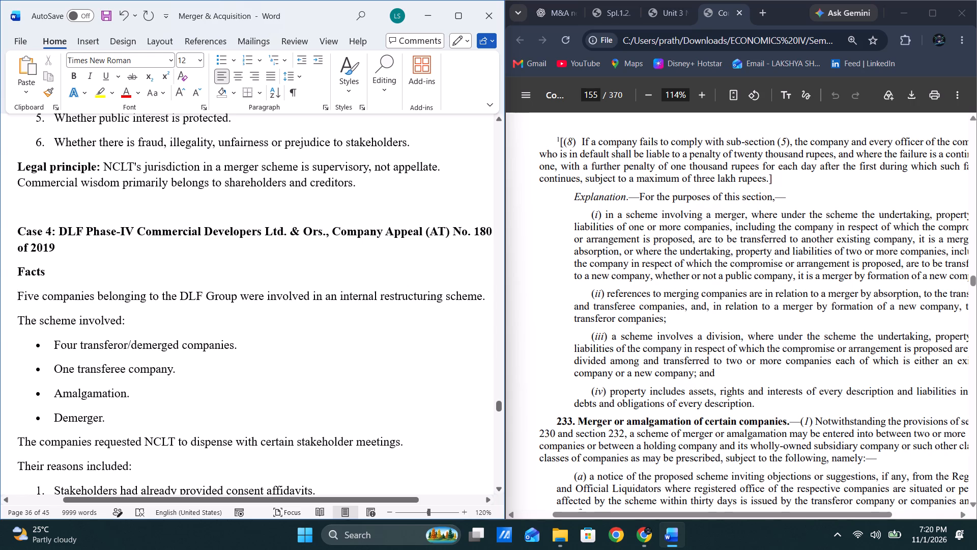
key(BackSpace)
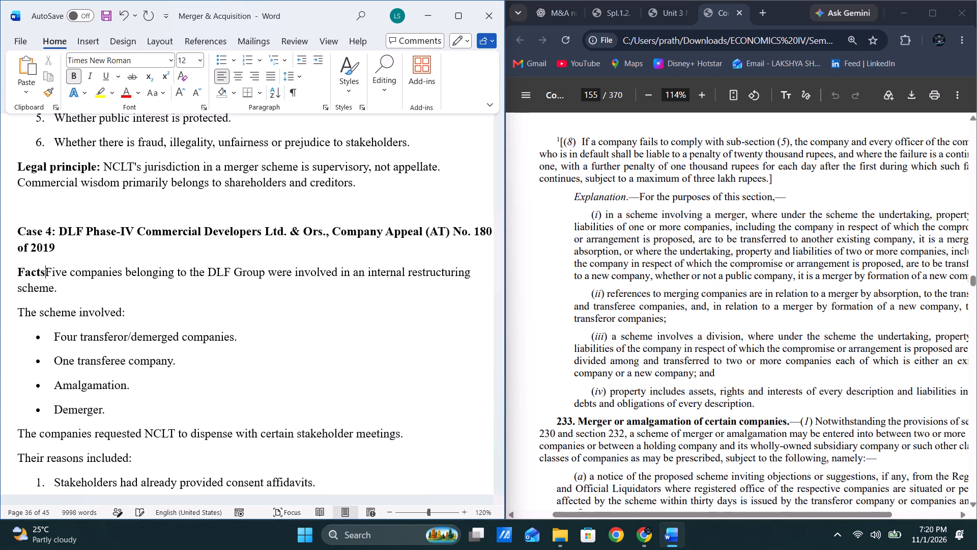
text(:)
key(space)
scroll(103, 464, down, 1)
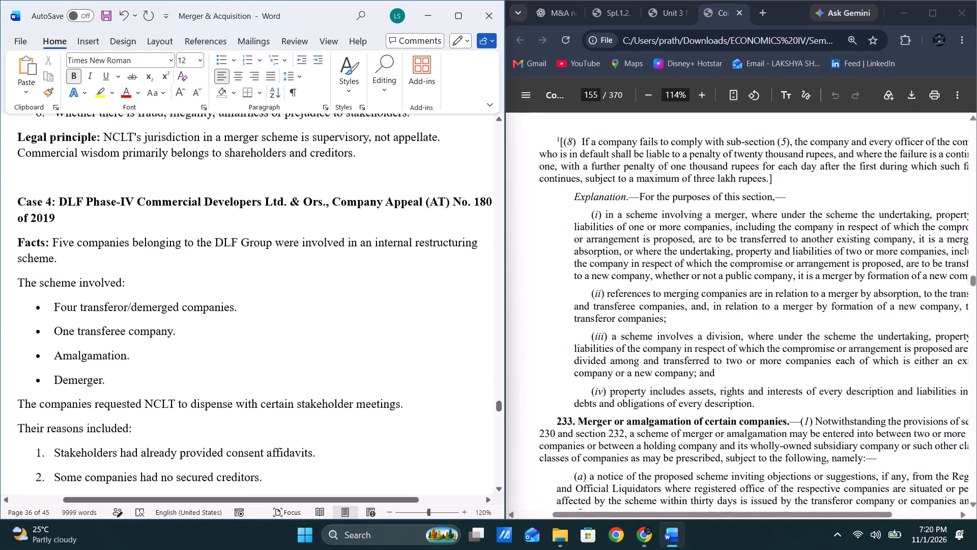
scroll(103, 464, down, 1)
key(Down)
key(Right)
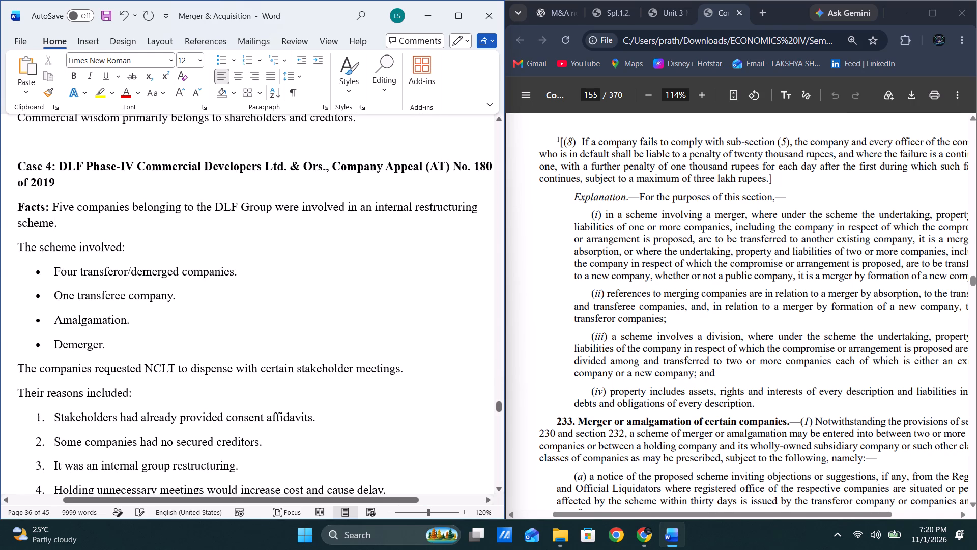
key(Right)
key(BackSpace)
key(space)
scroll(103, 464, down, 1)
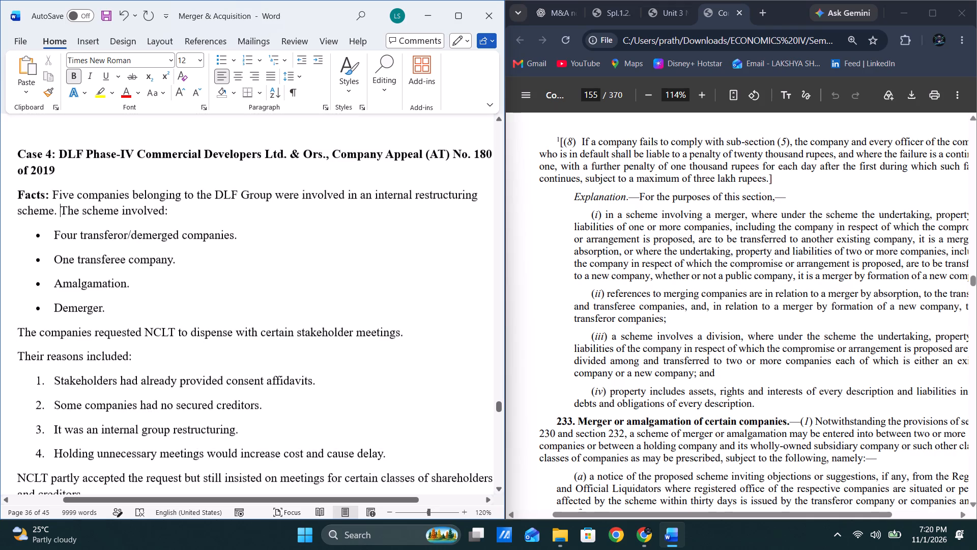
scroll(103, 464, down, 1)
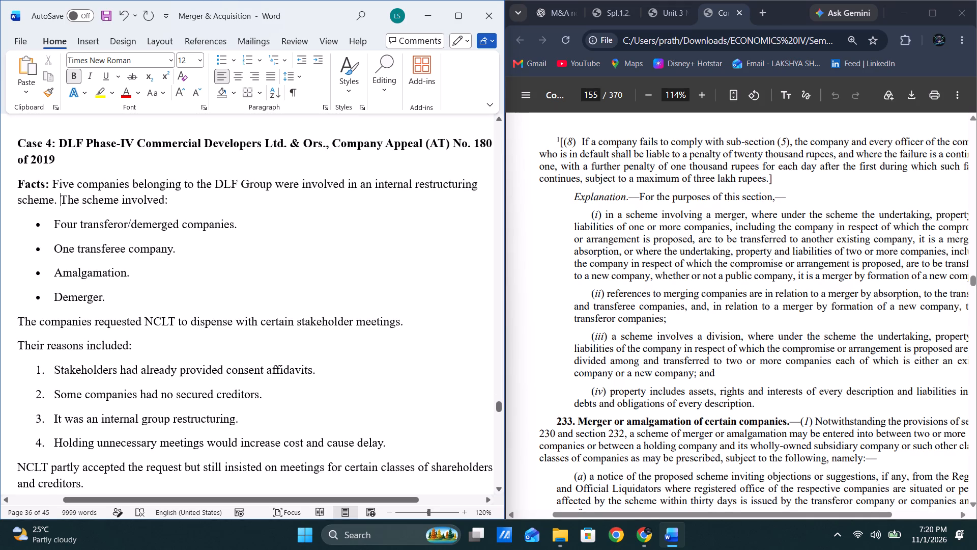
In Case 4's Facts, join "Their reasons included:" and "The companies challenged this approach." onto the paragraphs preceding them.
scroll(175, 262, down, 1)
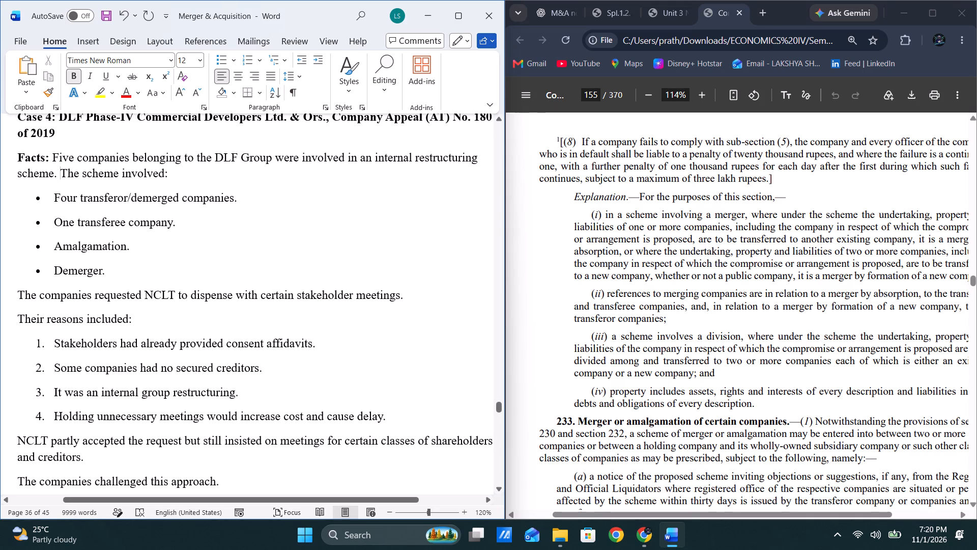
click(13, 320)
key(BackSpace)
key(space)
scroll(104, 304, down, 1)
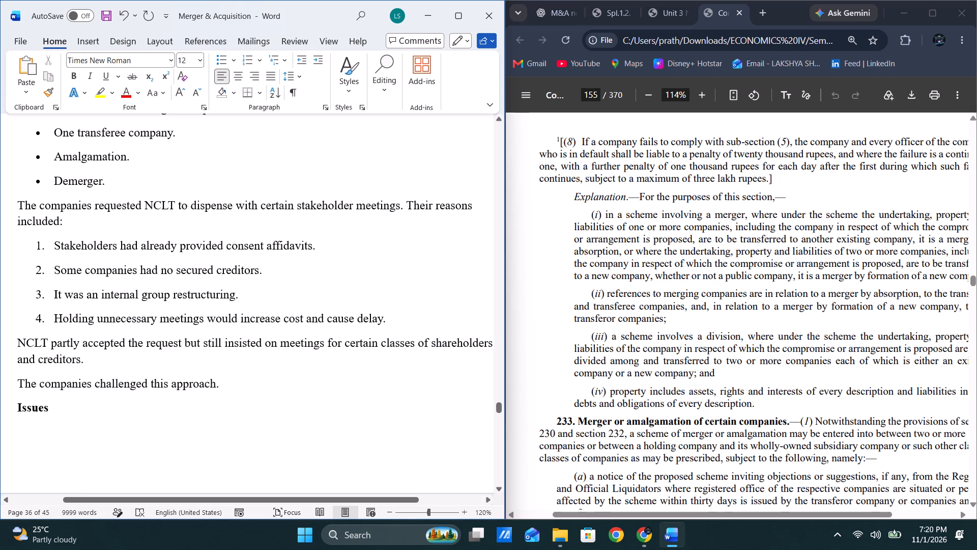
scroll(357, 383, down, 1)
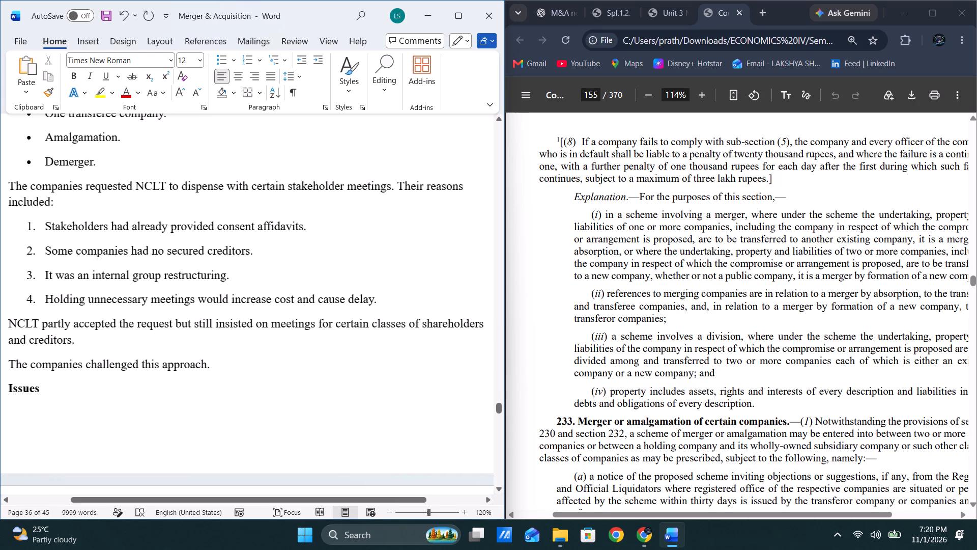
click(6, 367)
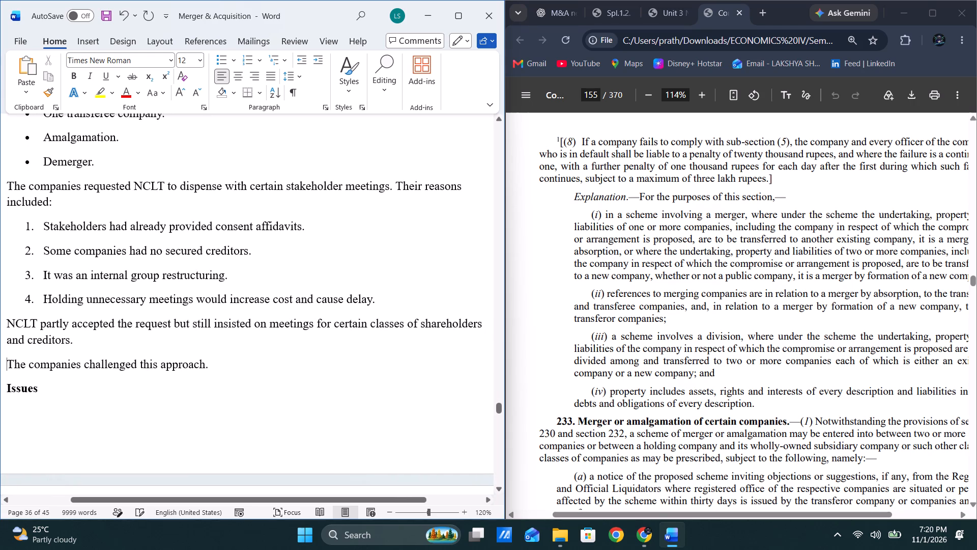
key(BackSpace)
key(space)
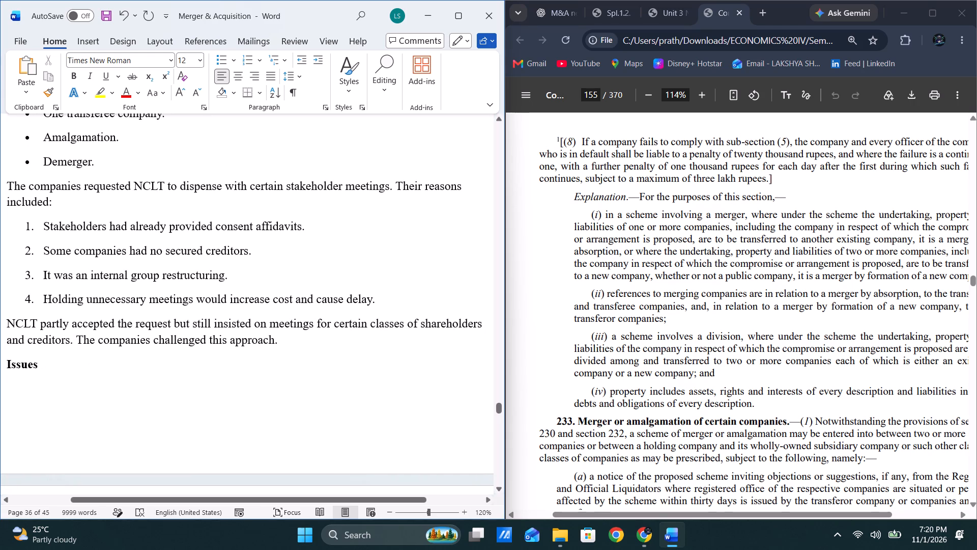
Remove bold from the question text of Issues 1, 2 and 3 in Case 4, keeping the issue labels bold.
scroll(176, 437, down, 2)
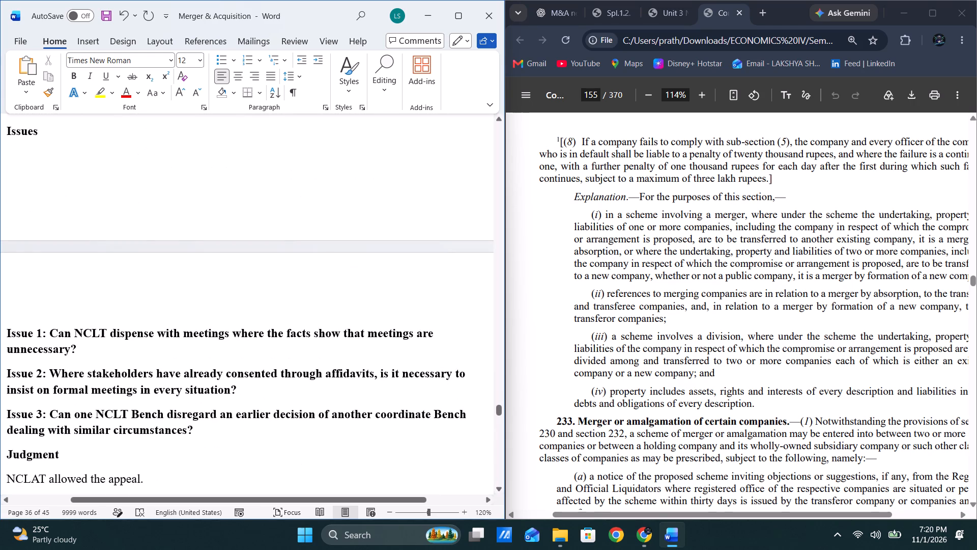
drag(84, 354, 51, 332)
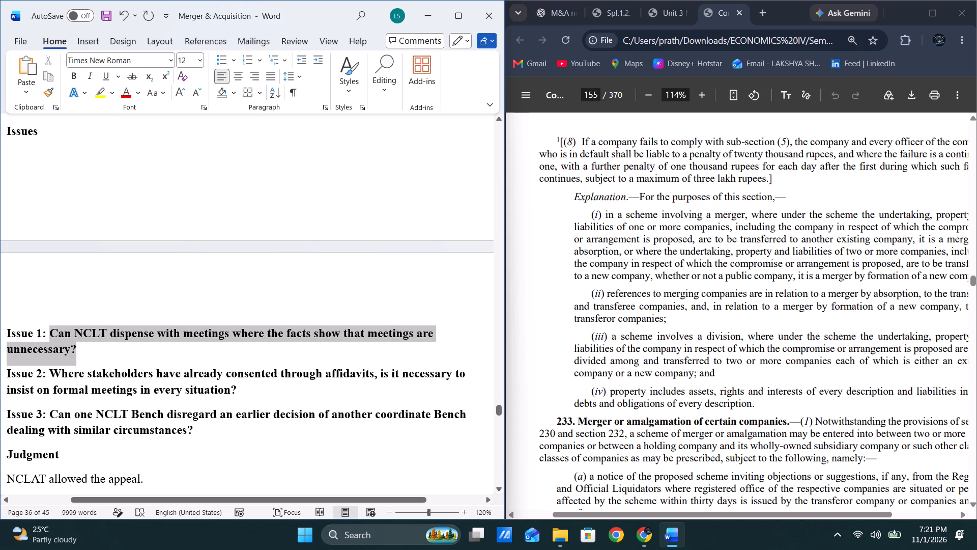
drag(51, 332, 53, 332)
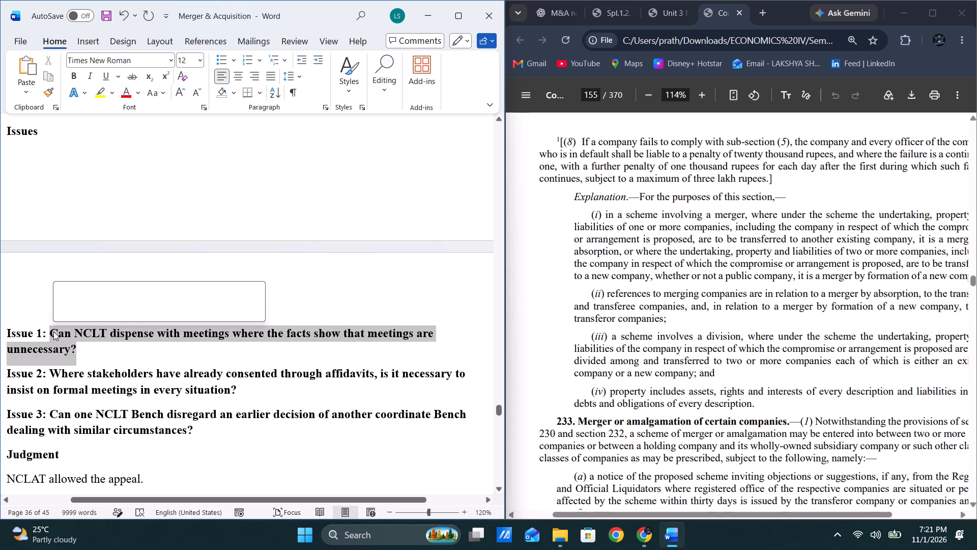
click(63, 311)
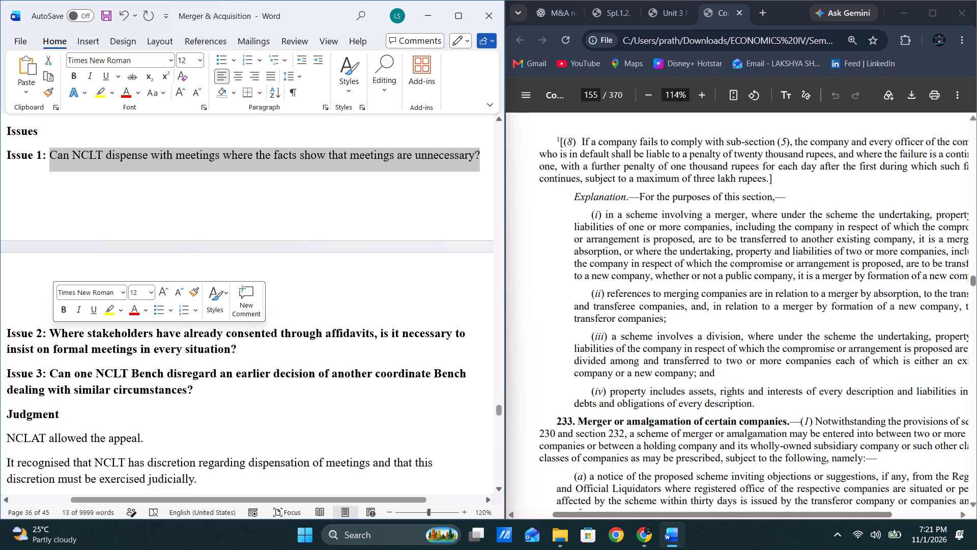
drag(250, 352, 62, 338)
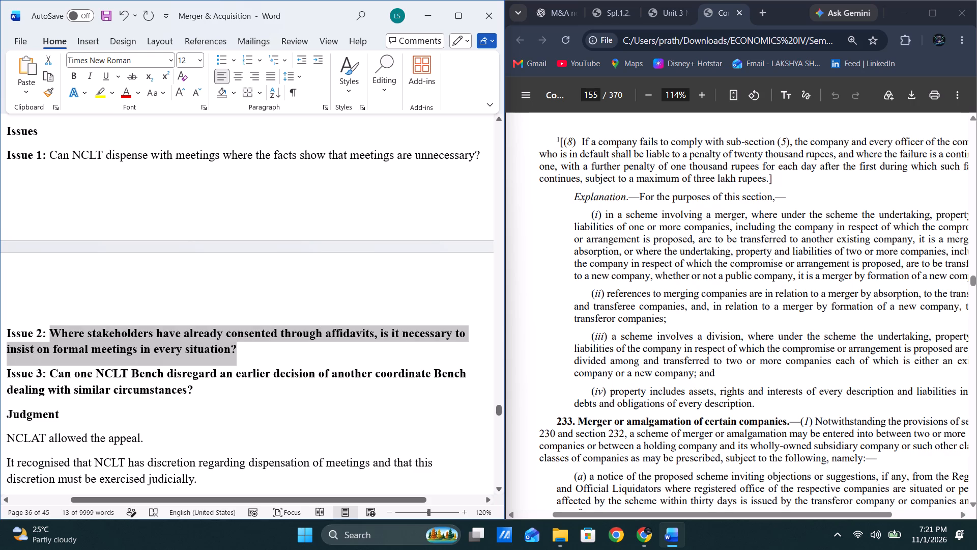
drag(62, 338, 60, 338)
click(70, 312)
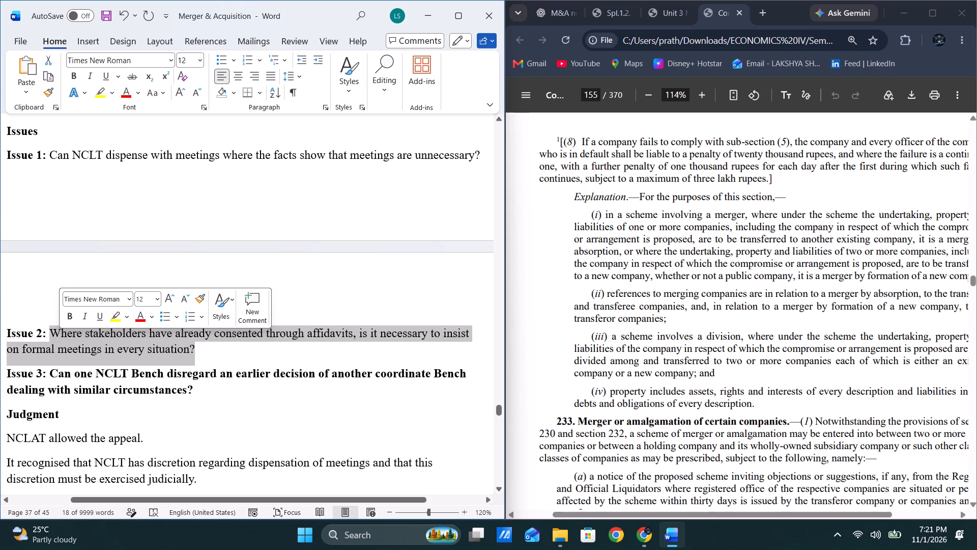
drag(208, 395, 50, 376)
click(65, 357)
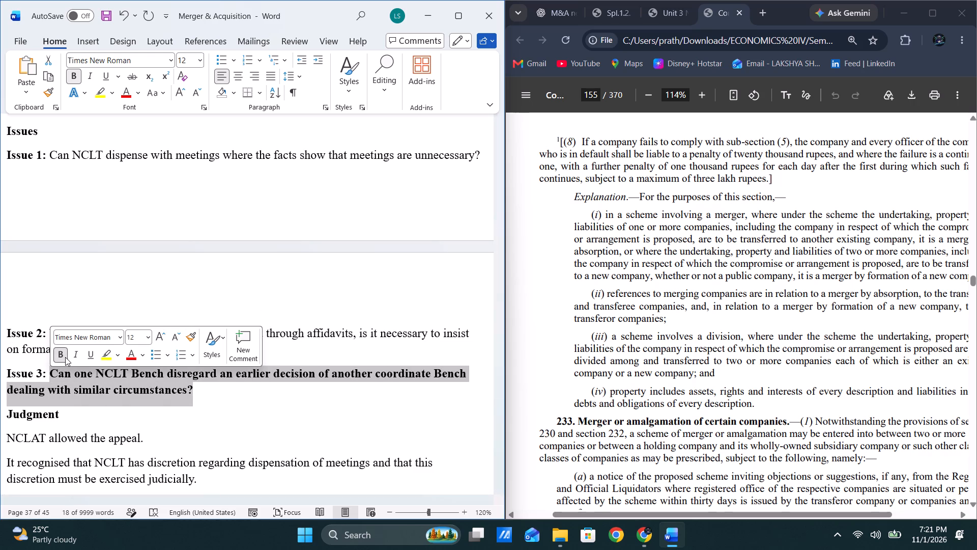
Run Case 4's Judgment heading, followed by a colon, "NCLAT allowed the appeal.", the NCLT discretion sentence and "Where:" into one paragraph.
click(5, 440)
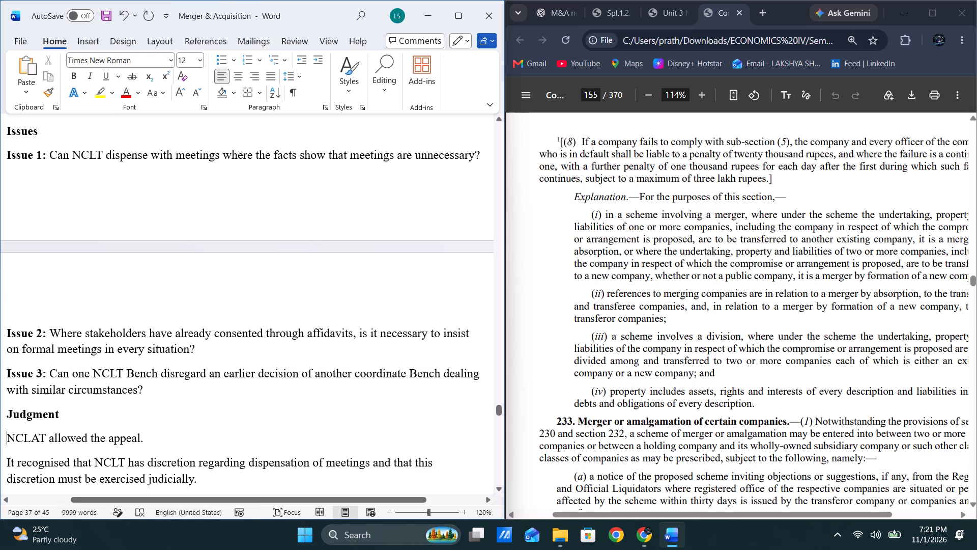
key(BackSpace)
text(:)
key(space)
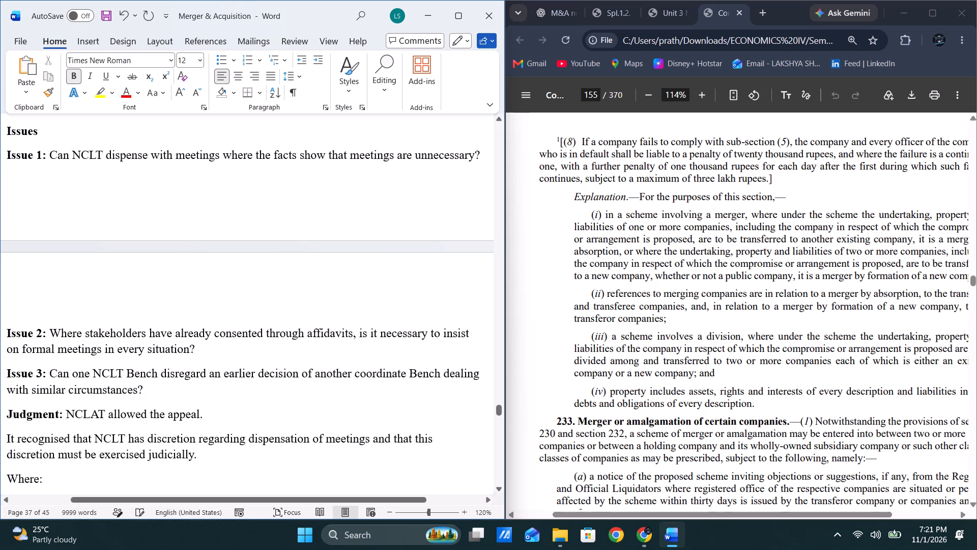
scroll(8, 441, down, 1)
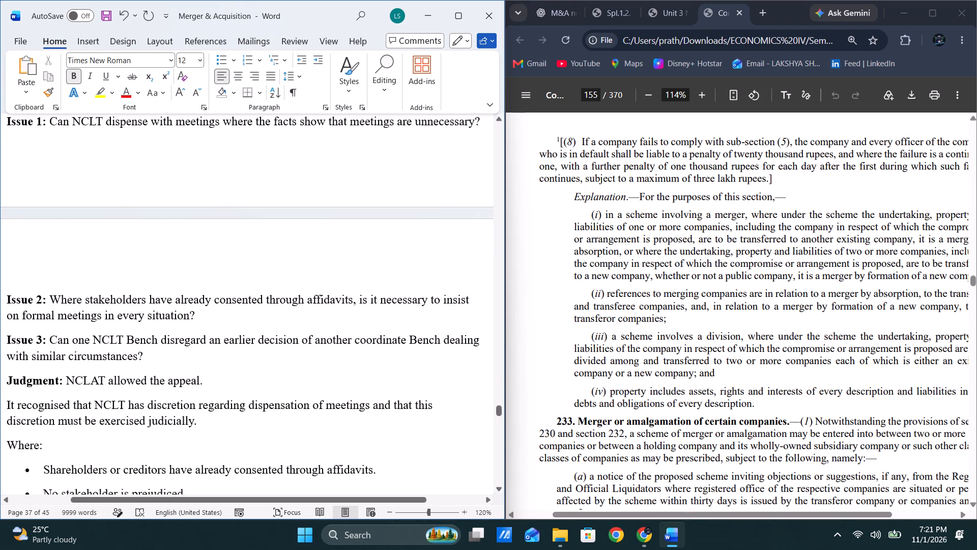
scroll(137, 396, down, 1)
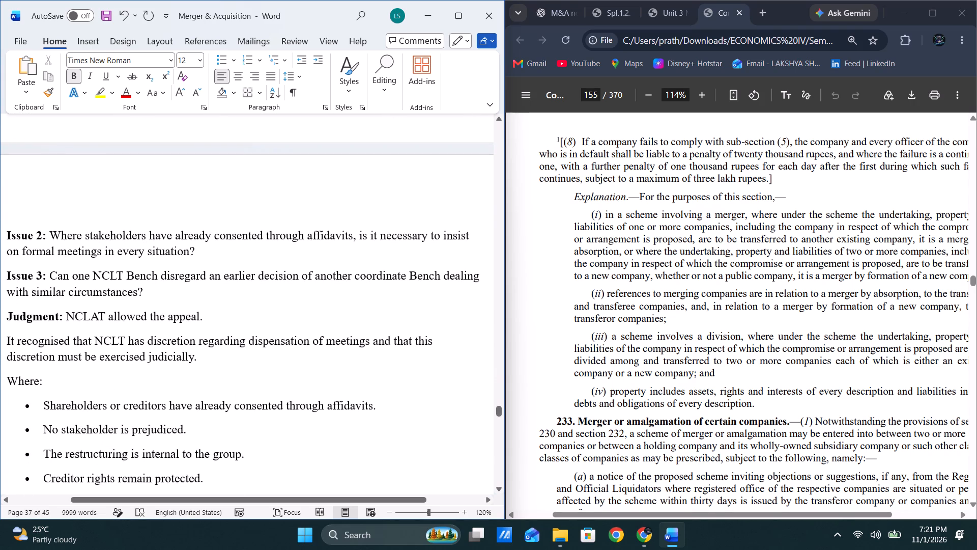
scroll(68, 380, down, 1)
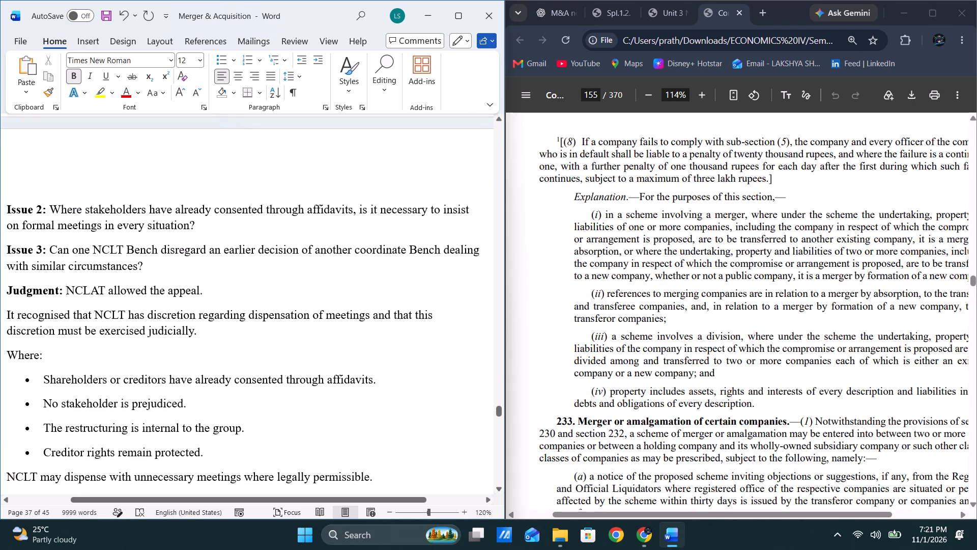
click(10, 357)
key(BackSpace)
key(space)
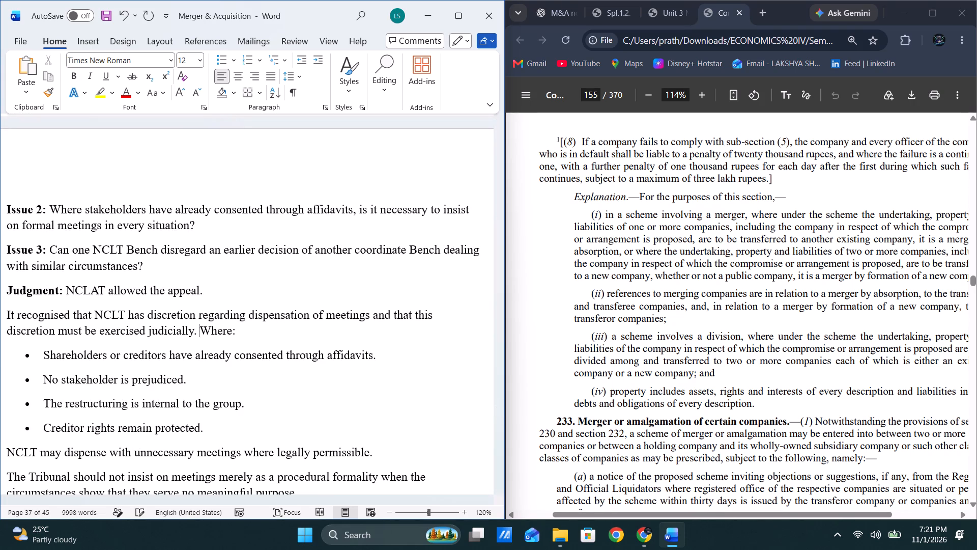
click(3, 324)
key(Up)
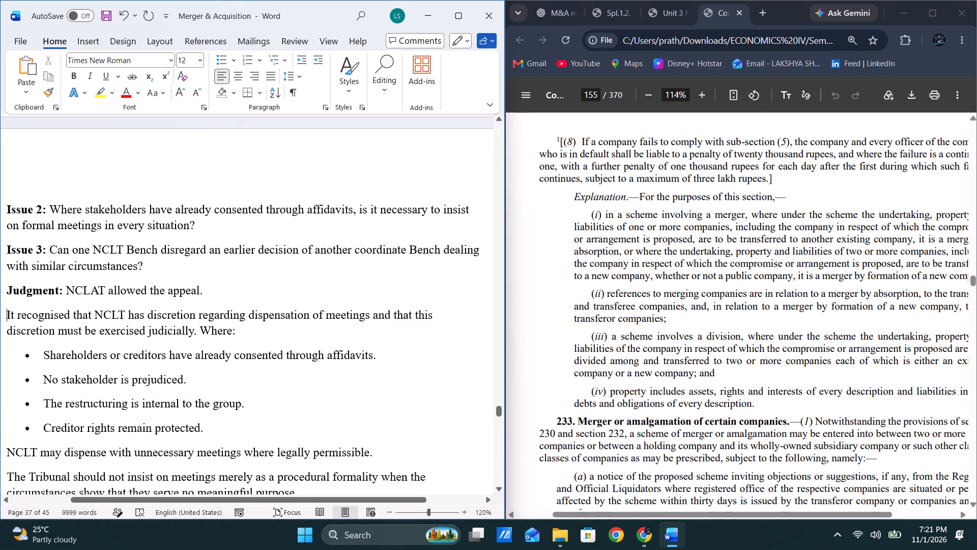
key(BackSpace)
key(space)
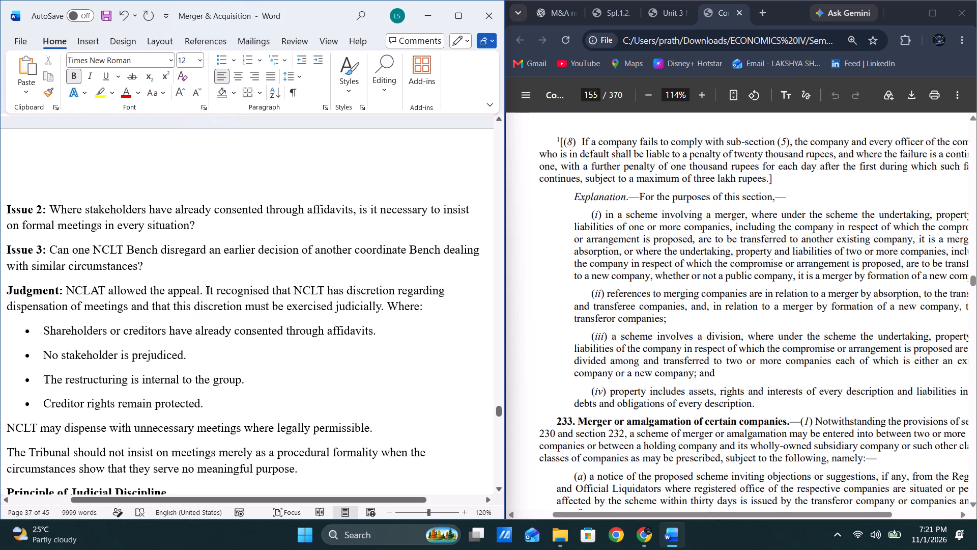
Delete the Case 4 Judgment paragraph about the Tribunal not insisting on meetings merely as a procedural formality.
scroll(190, 373, down, 1)
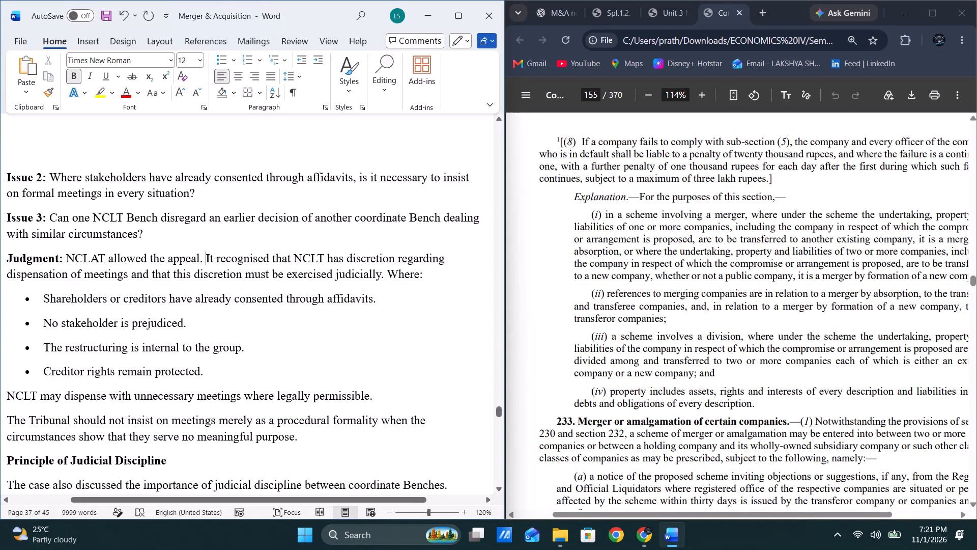
scroll(215, 375, down, 1)
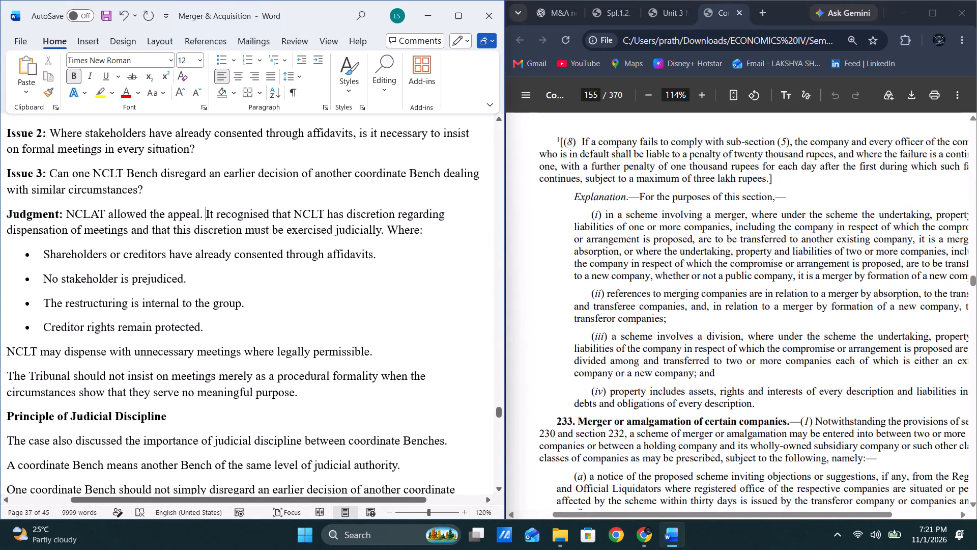
scroll(202, 382, down, 1)
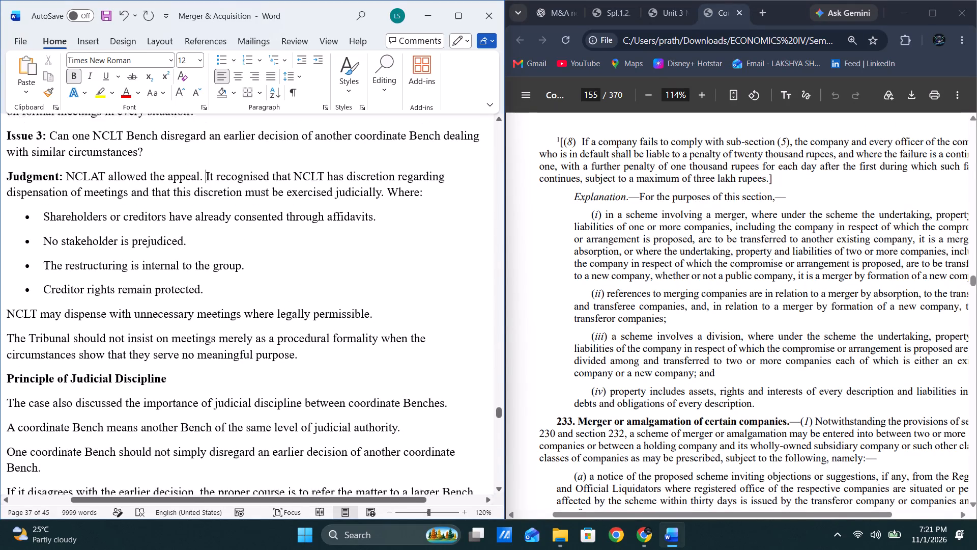
scroll(202, 382, down, 1)
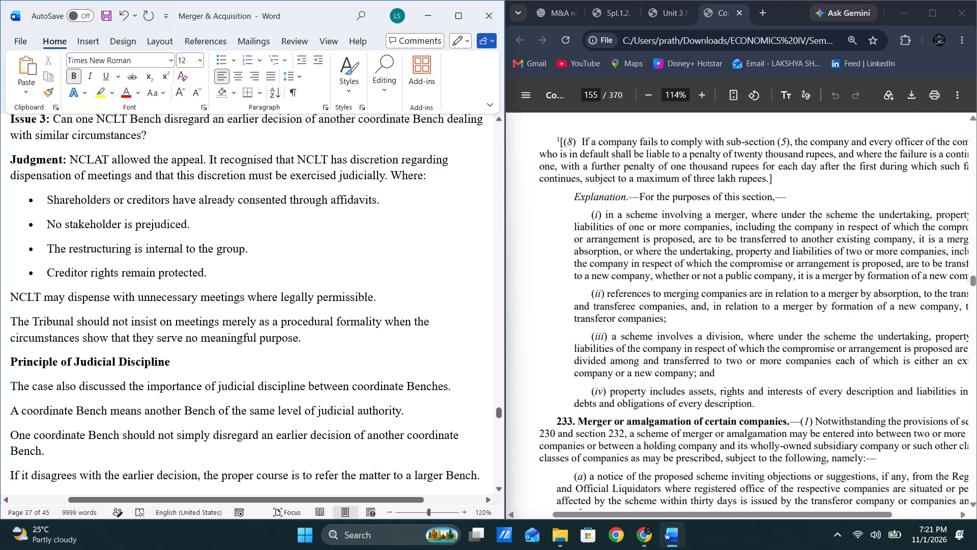
click(9, 321)
drag(9, 321, 324, 348)
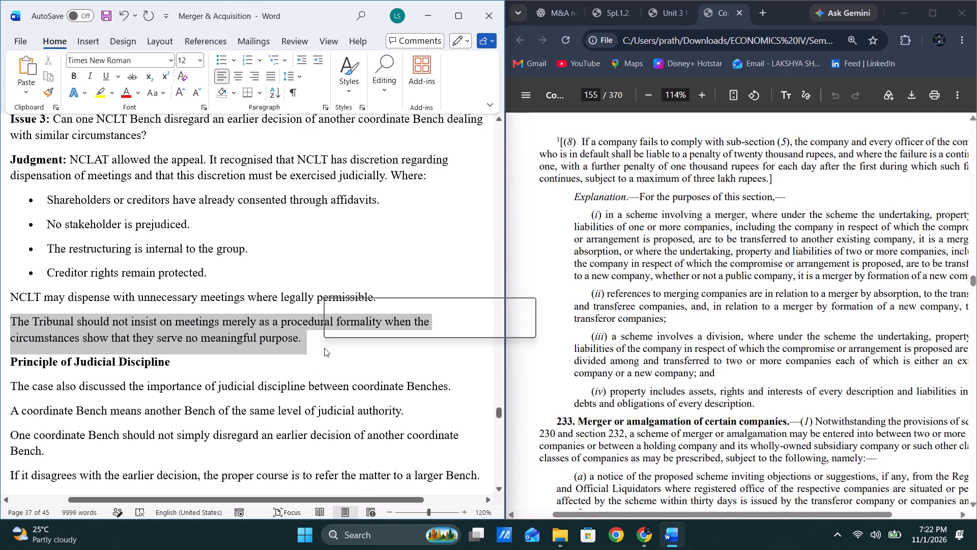
key(BackSpace)
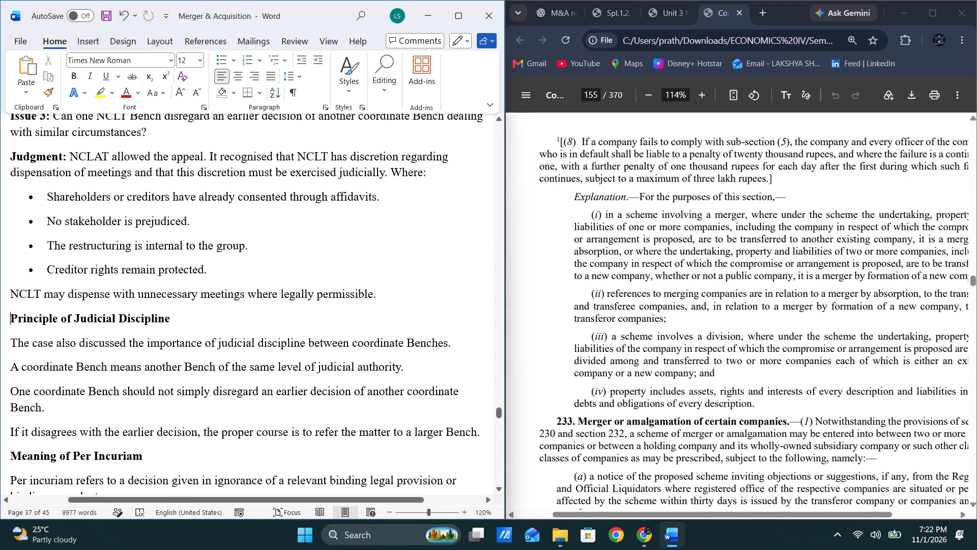
Review Case 4's Principle of Judicial Discipline section and the Meaning of Per Incuriam text that follows it.
drag(7, 315, 114, 316)
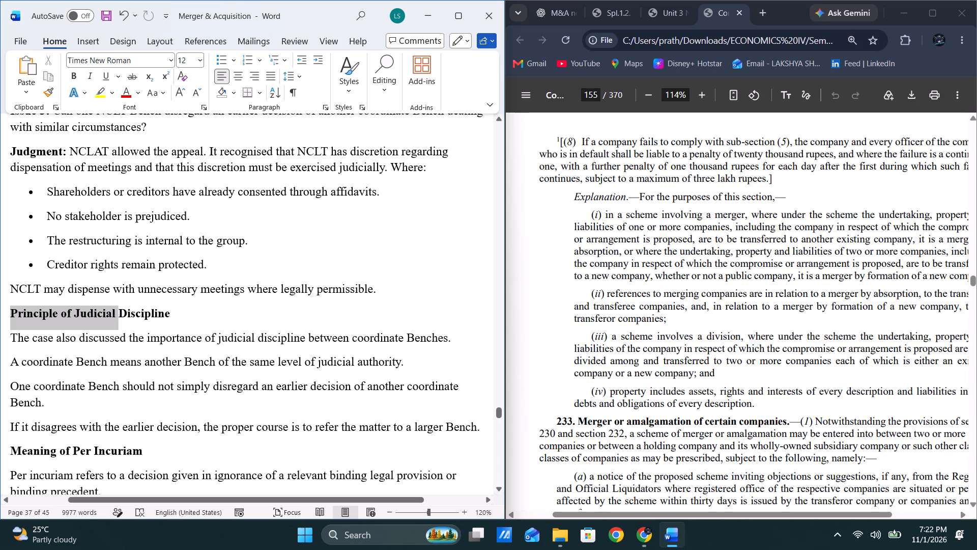
drag(114, 316, 106, 312)
drag(106, 312, 149, 333)
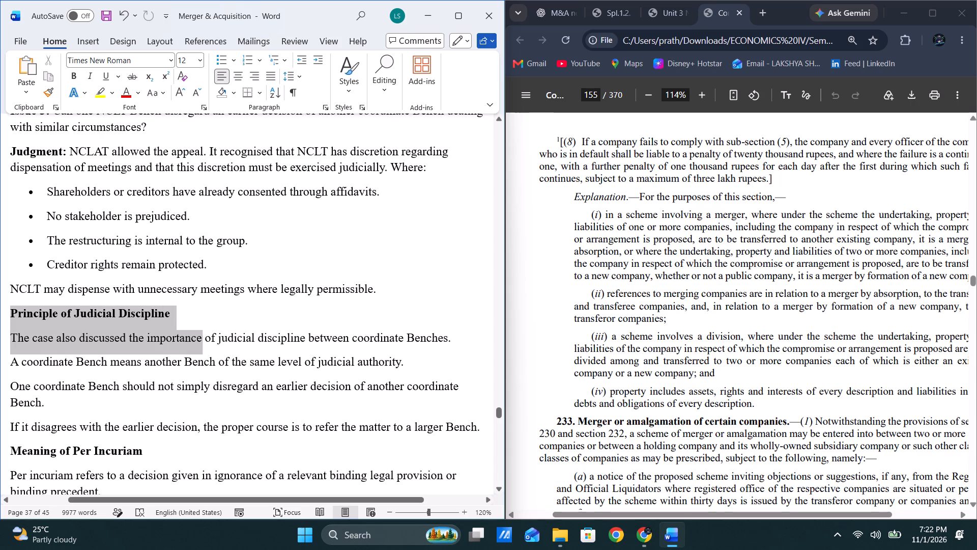
drag(149, 333, 145, 328)
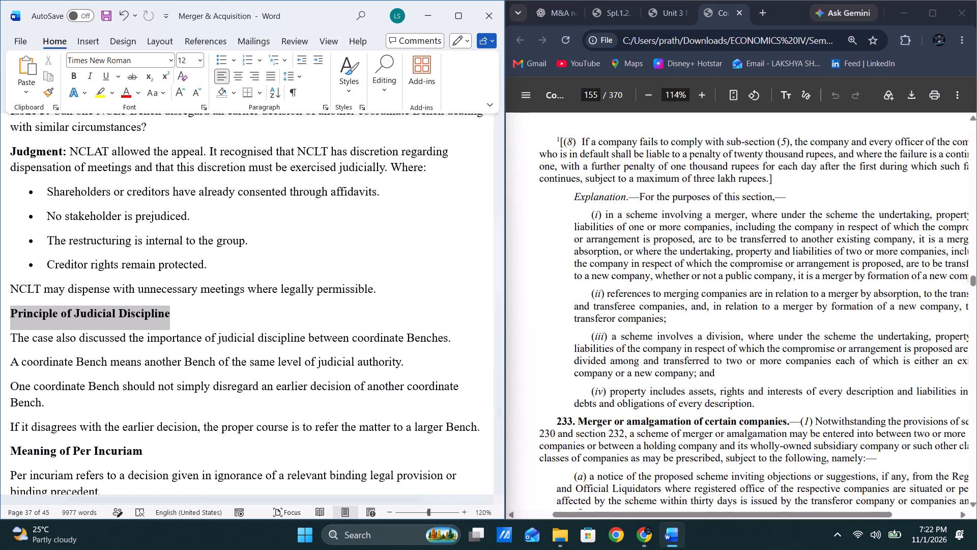
drag(145, 328, 399, 402)
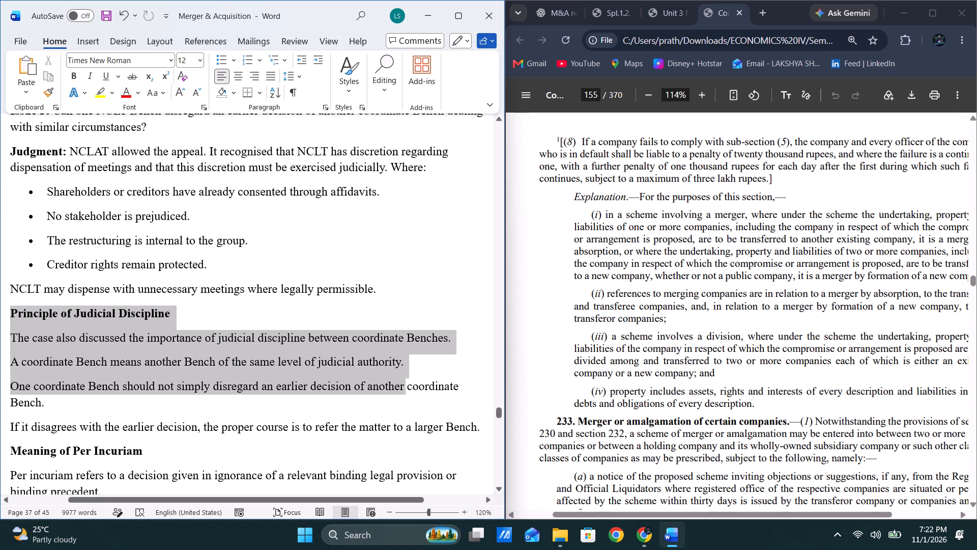
drag(399, 402, 357, 384)
click(357, 384)
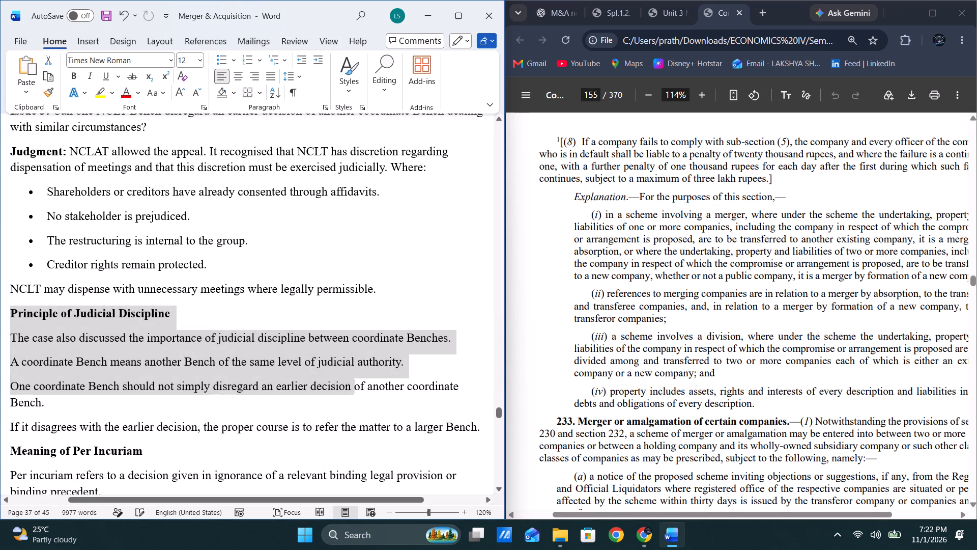
scroll(357, 384, down, 1)
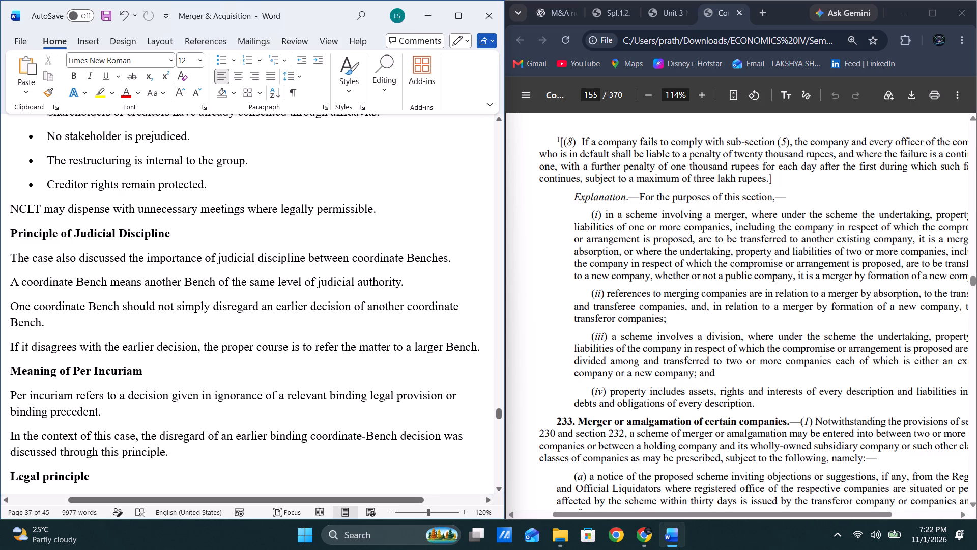
Delete Case 4's Principle of Judicial Discipline and Meaning of Per Incuriam sections, including both headings.
click(182, 454)
drag(182, 454, 74, 239)
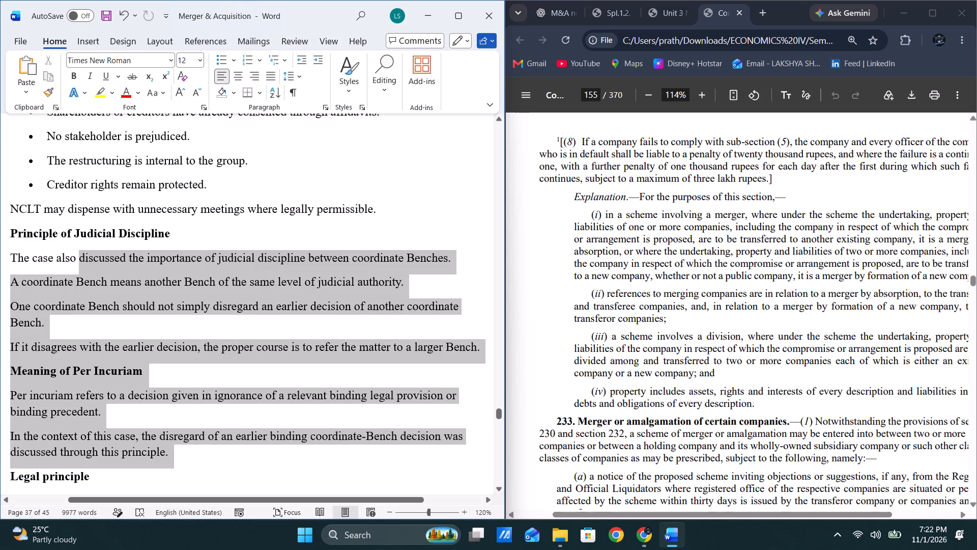
drag(74, 239, 9, 240)
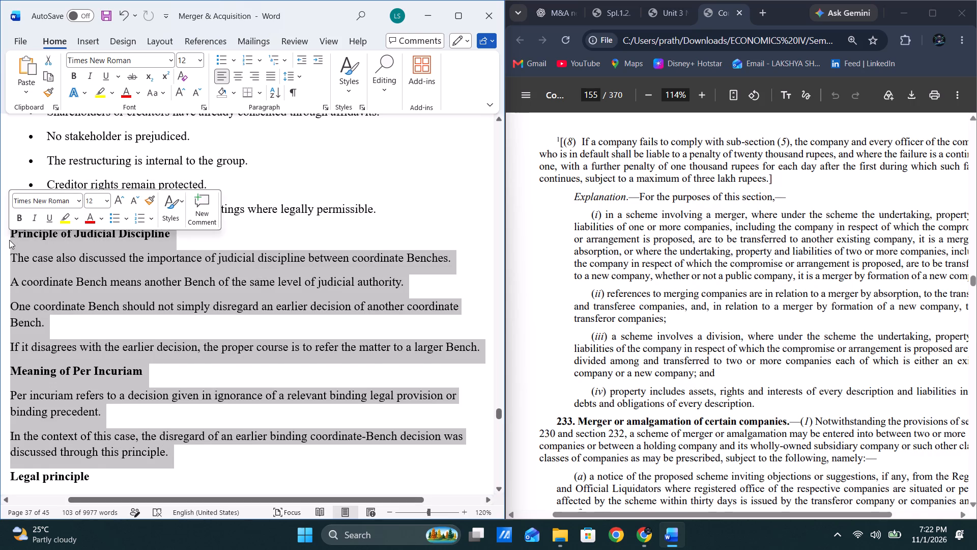
key(BackSpace)
Remove bold from the Case 4 Legal principle statement about NCLT dispensing with unnecessary meetings, keeping its heading bold.
key(Down)
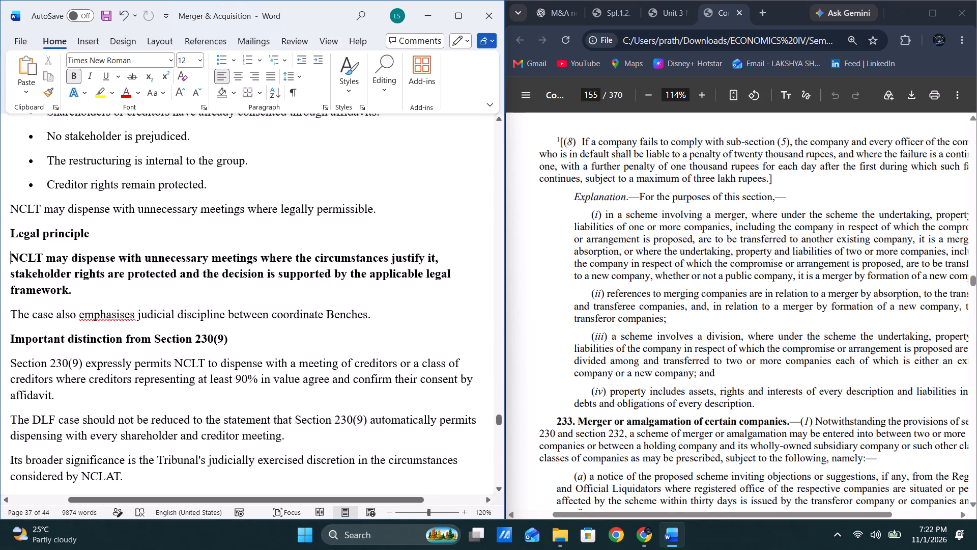
drag(7, 256, 83, 294)
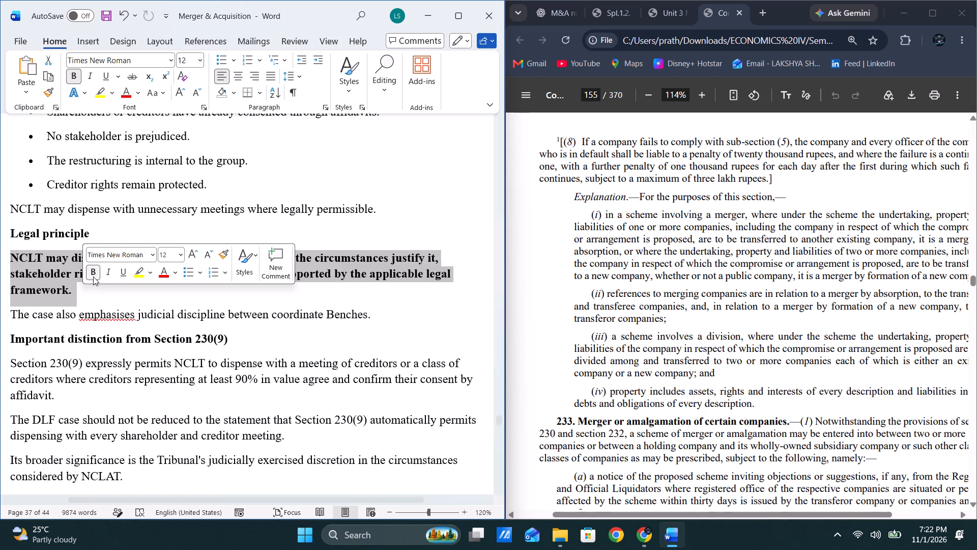
click(93, 277)
click(63, 302)
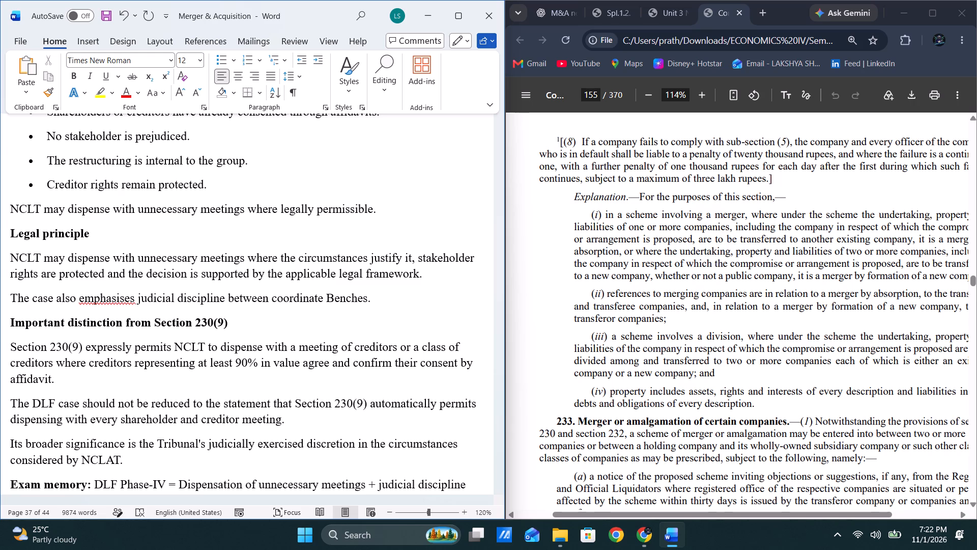
Run Case 4's Legal principle heading, followed by a colon, the NCLT statement and the judicial discipline sentence into one paragraph.
click(9, 258)
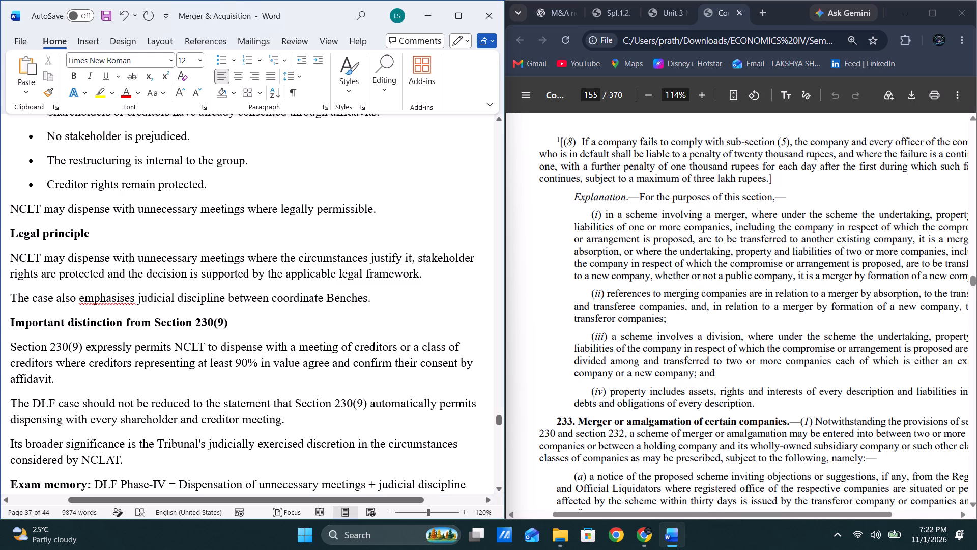
key(BackSpace)
key(shift+quotedbl)
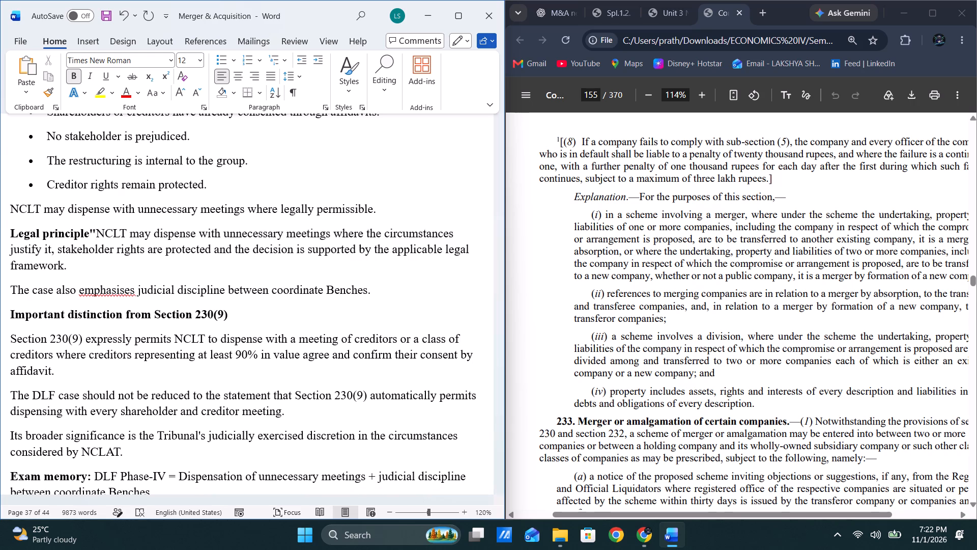
key(BackSpace)
text(:)
key(space)
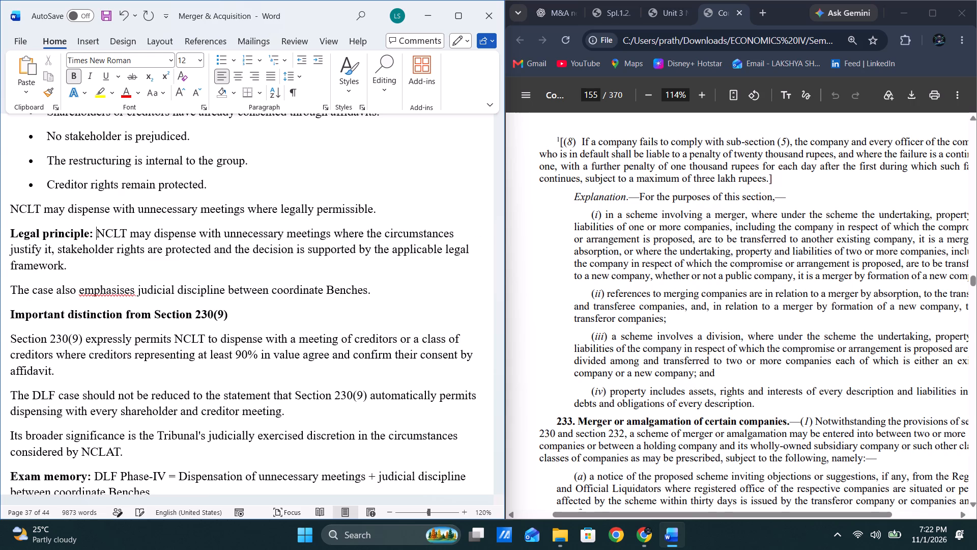
key(Down)
key(Down)
key(Right)
key(BackSpace)
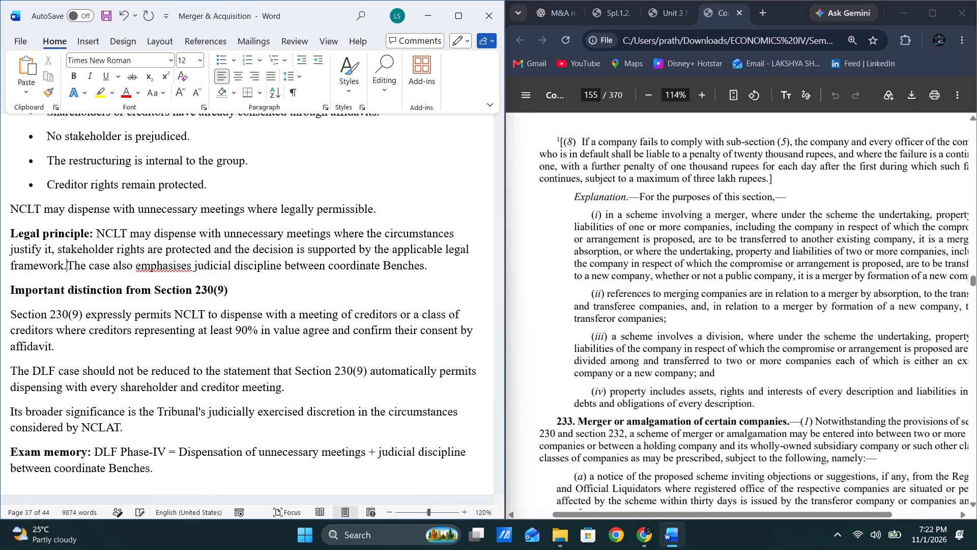
key(space)
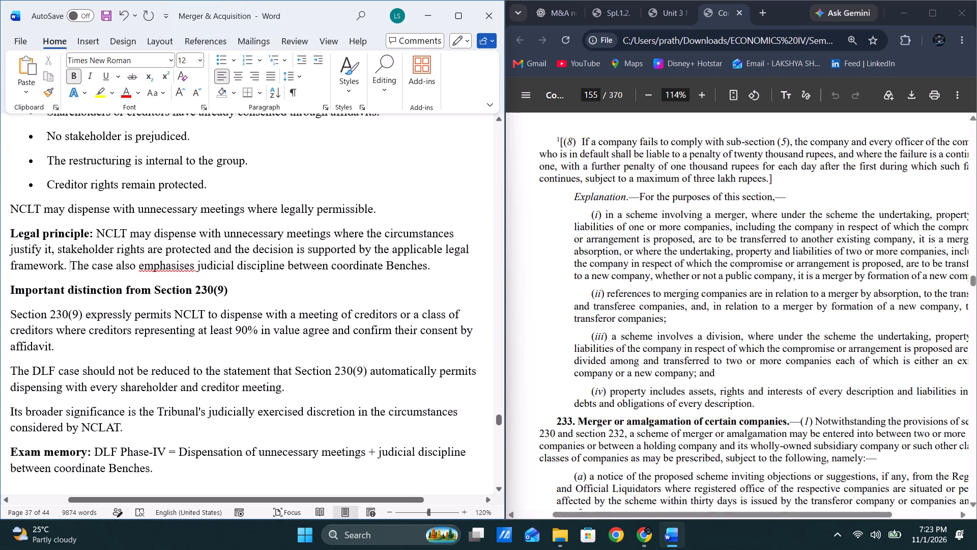
Delete everything from the "Important distinction from Section 230(9)" heading through the end of the document.
drag(7, 292, 136, 85)
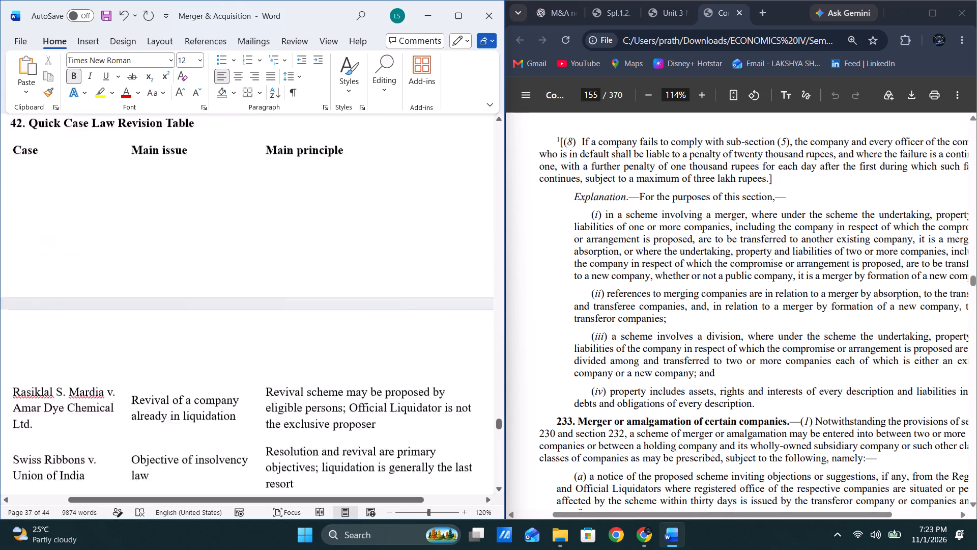
drag(136, 85, 141, 428)
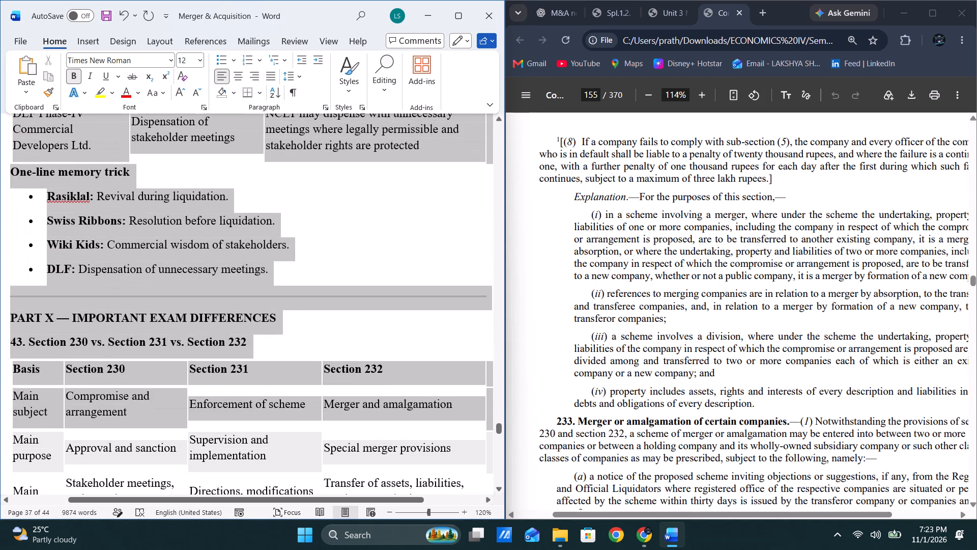
drag(141, 428, 121, 497)
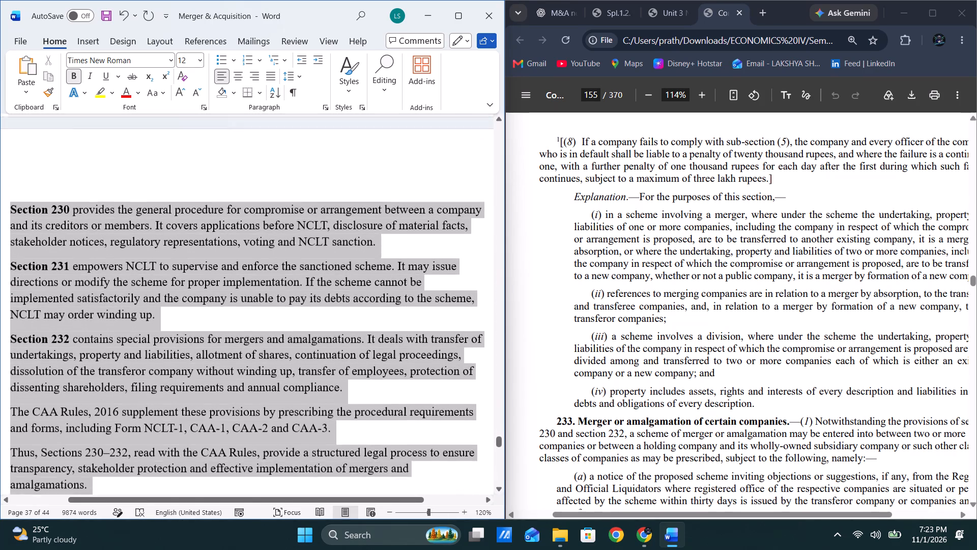
drag(121, 497, 127, 502)
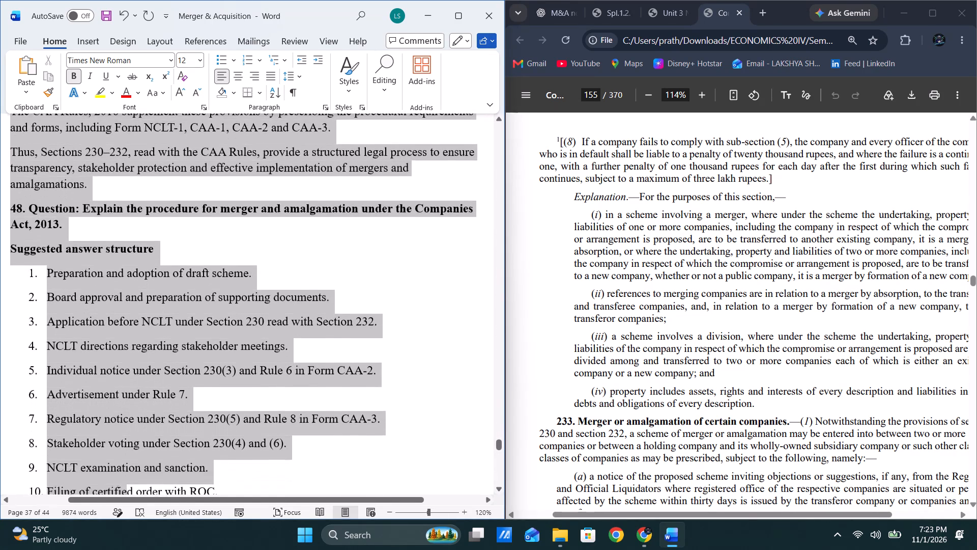
drag(127, 502, 127, 497)
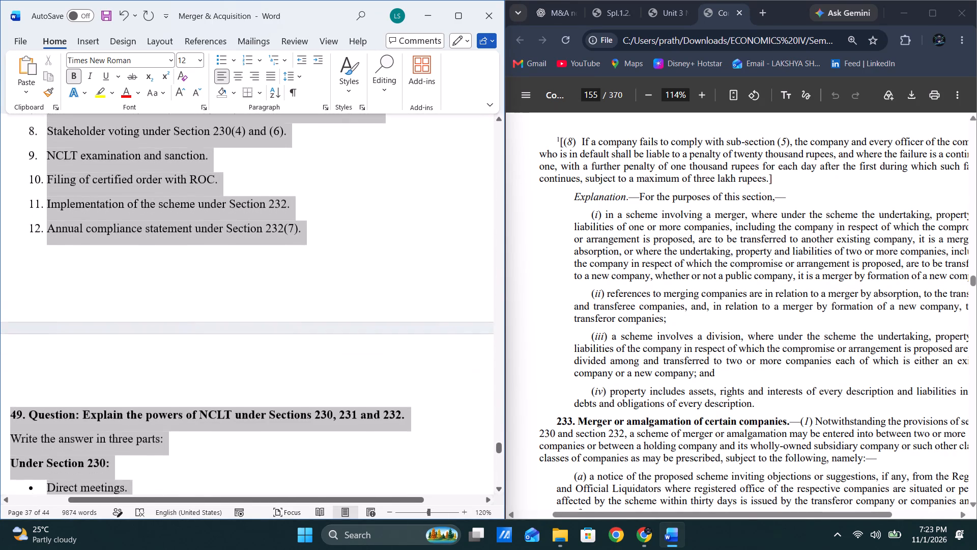
drag(127, 497, 167, 487)
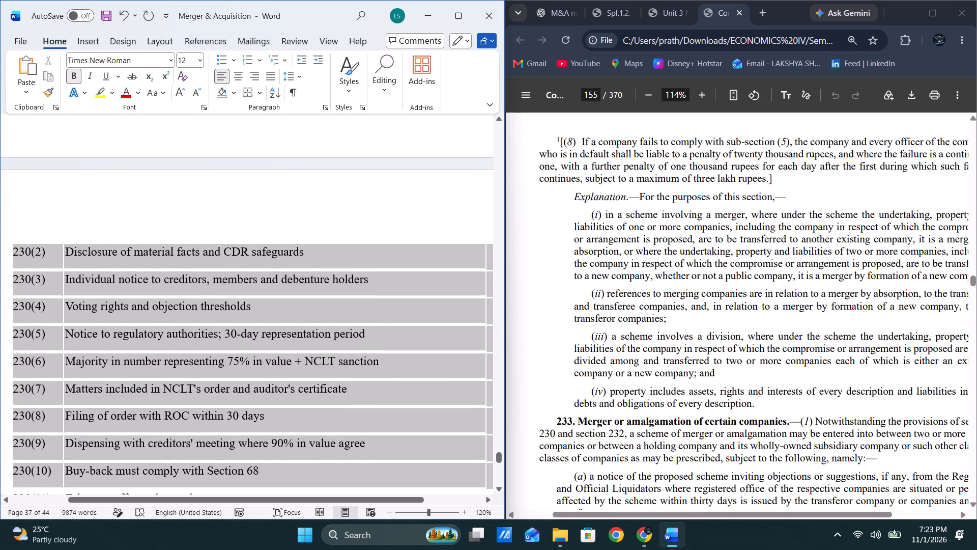
drag(167, 487, 181, 535)
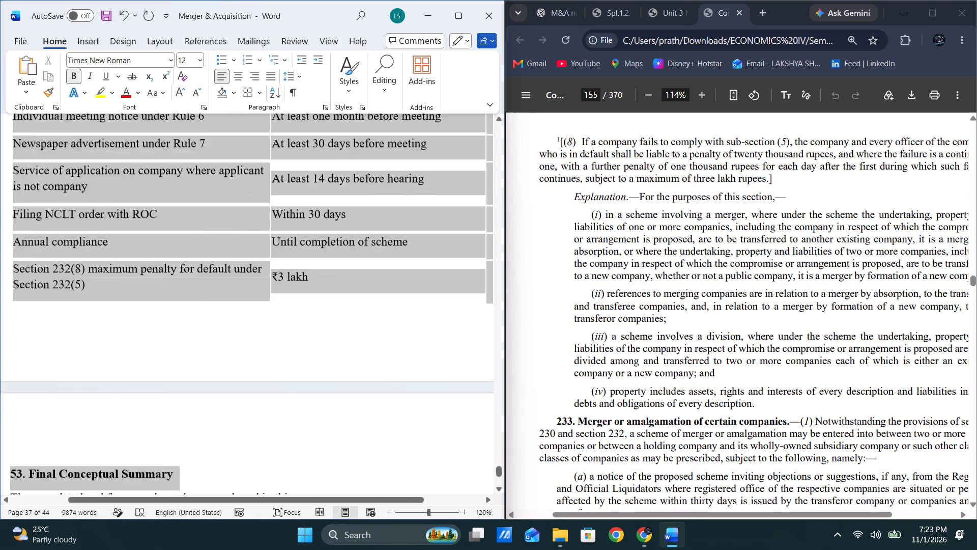
drag(181, 535, 167, 426)
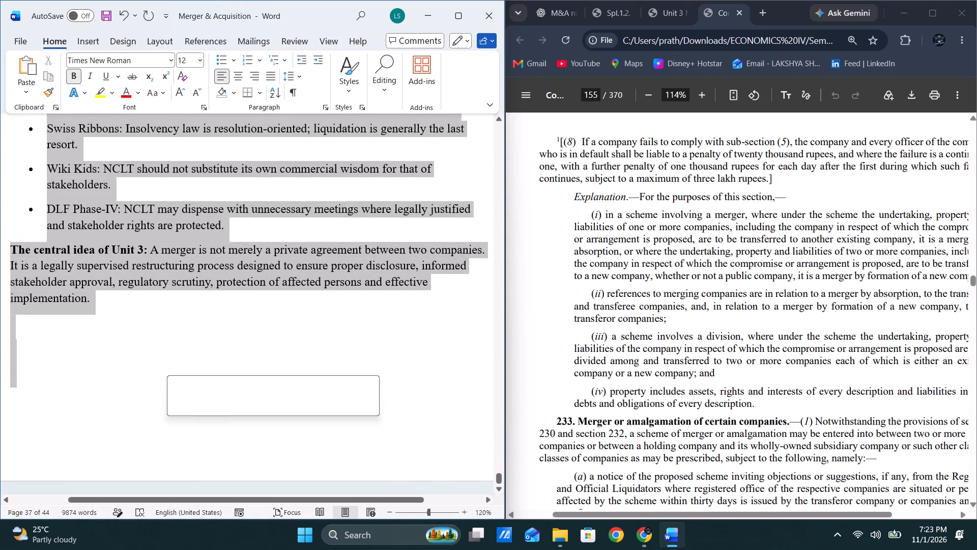
key(BackSpace)
Add the flagged spelling "emphasises" in Case 4's Legal principle to the dictionary.
scroll(167, 426, up, 1)
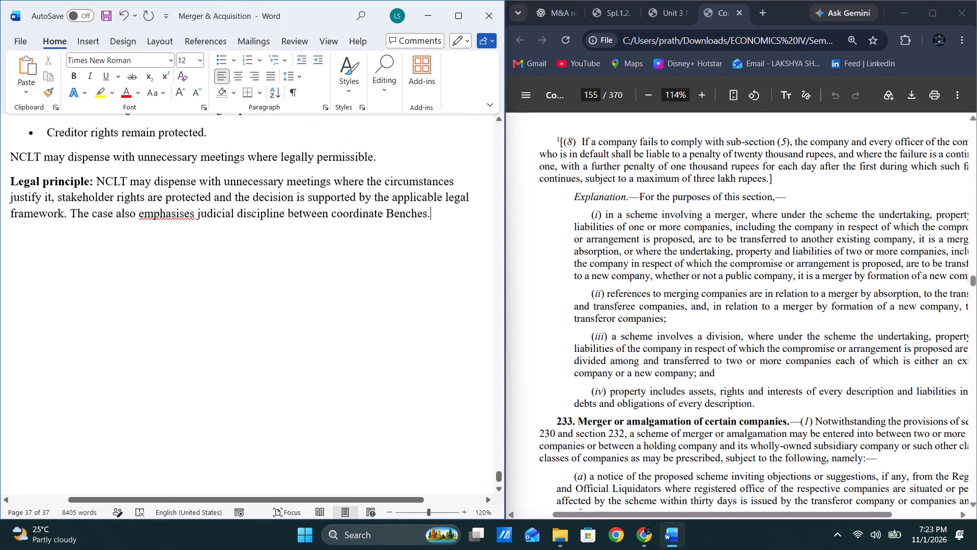
right_click(173, 214)
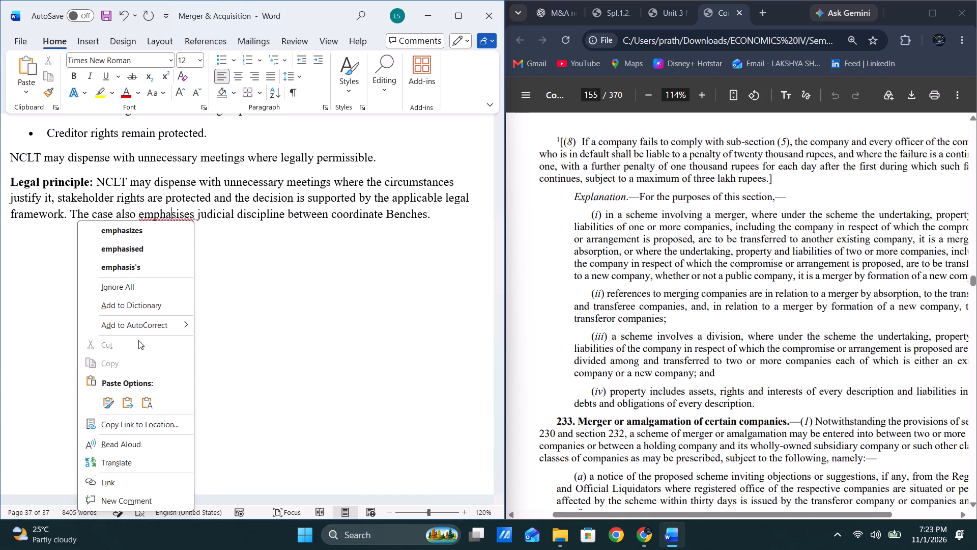
click(127, 298)
Delete the standalone "Issues" heading above Issue 1 in Case 4, the DLF Phase-IV case.
scroll(127, 298, up, 2)
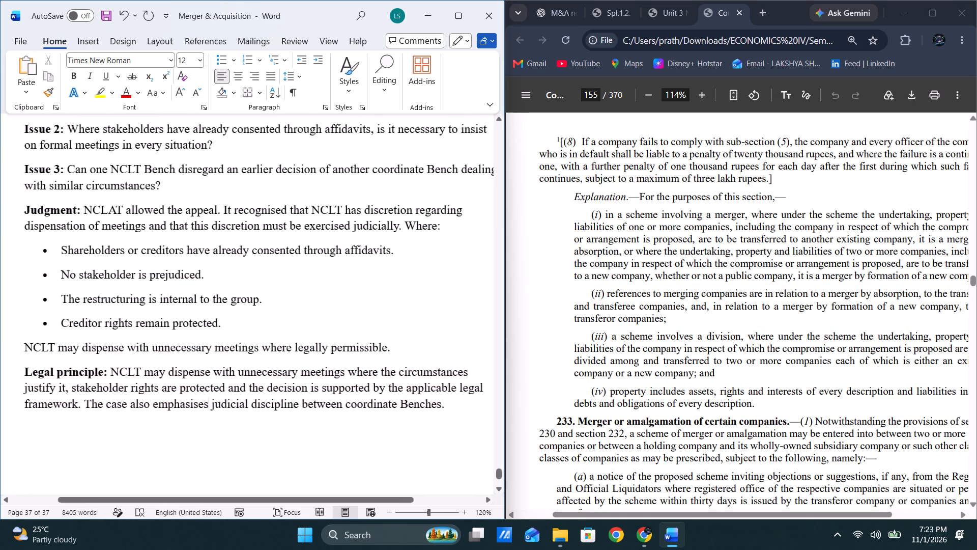
scroll(127, 298, up, 2)
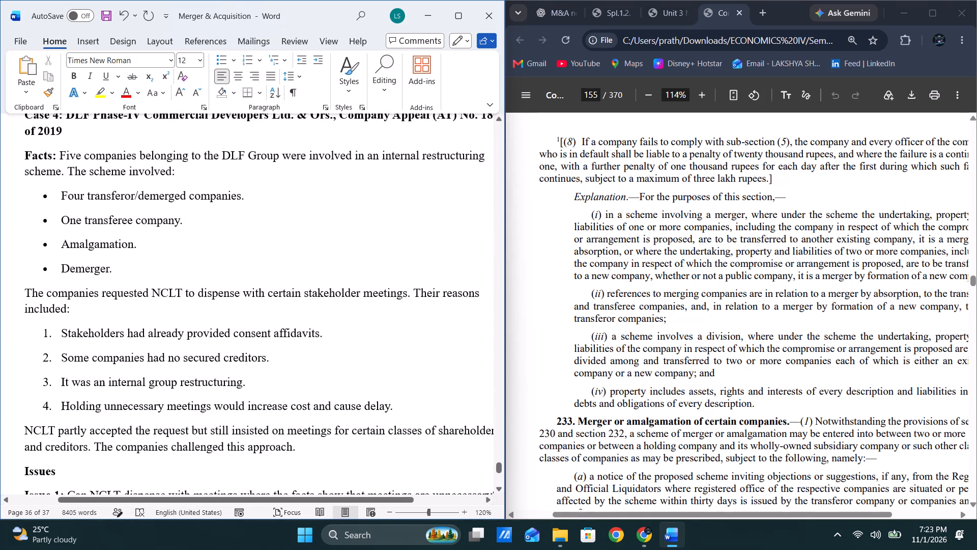
scroll(124, 384, down, 1)
drag(69, 318, 28, 318)
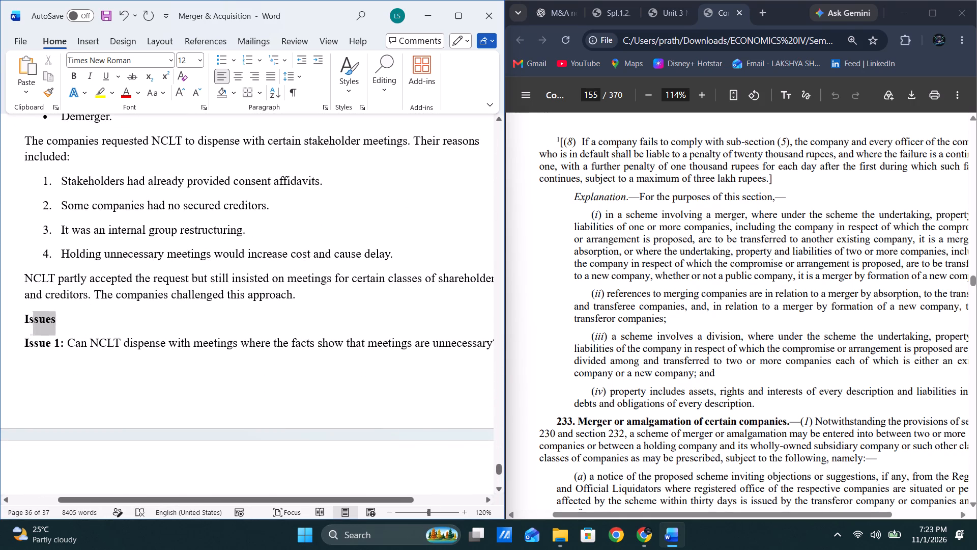
drag(28, 318, 21, 319)
key(BackSpace)
Delete the standalone "Issues" heading above Issue 1 in Case 3, the Wiki Kids case.
scroll(21, 319, down, 1)
scroll(21, 319, up, 1)
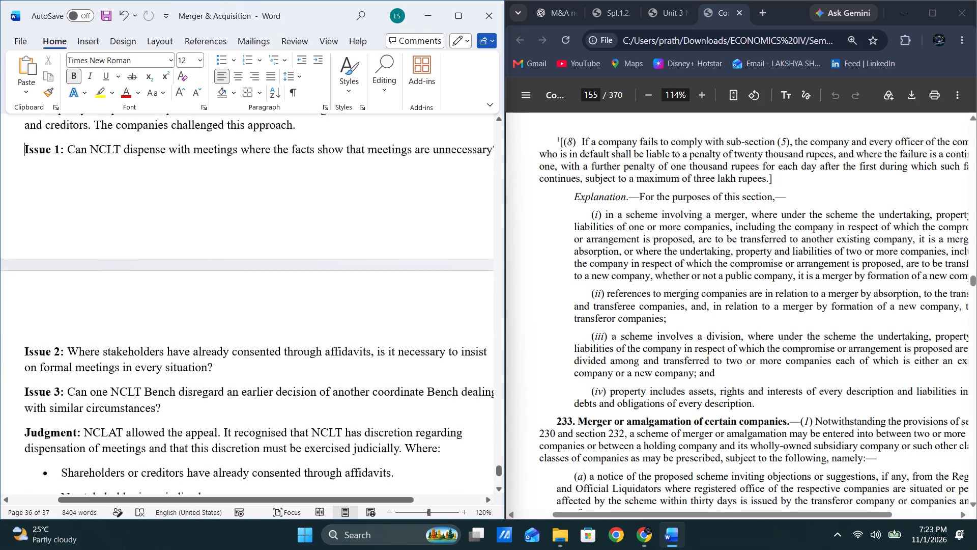
scroll(21, 319, up, 3)
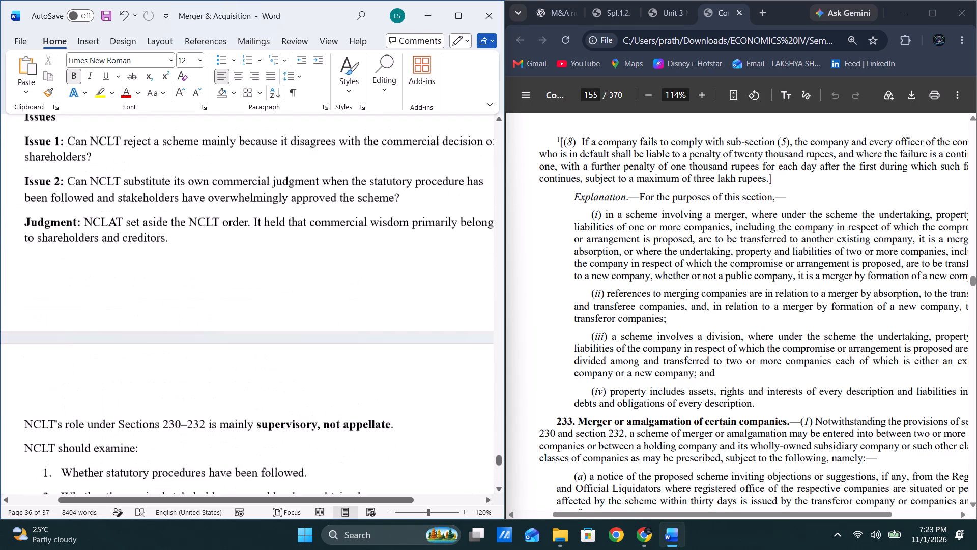
scroll(21, 319, up, 1)
drag(77, 194, 15, 192)
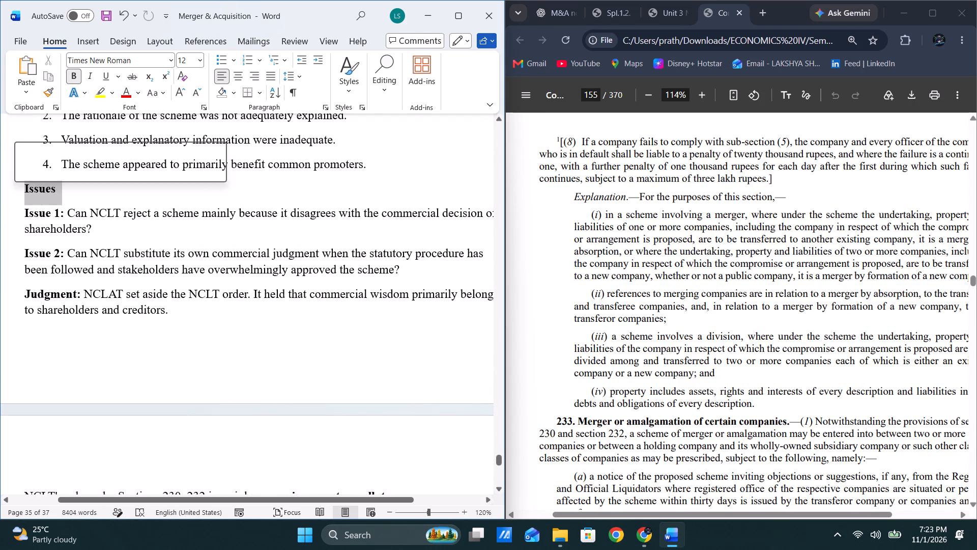
key(BackSpace)
Delete the standalone "Issues" headings in Case 2 (Swiss Ribbons) and Case 1 (Rasiklal S. Mardia).
scroll(15, 192, up, 3)
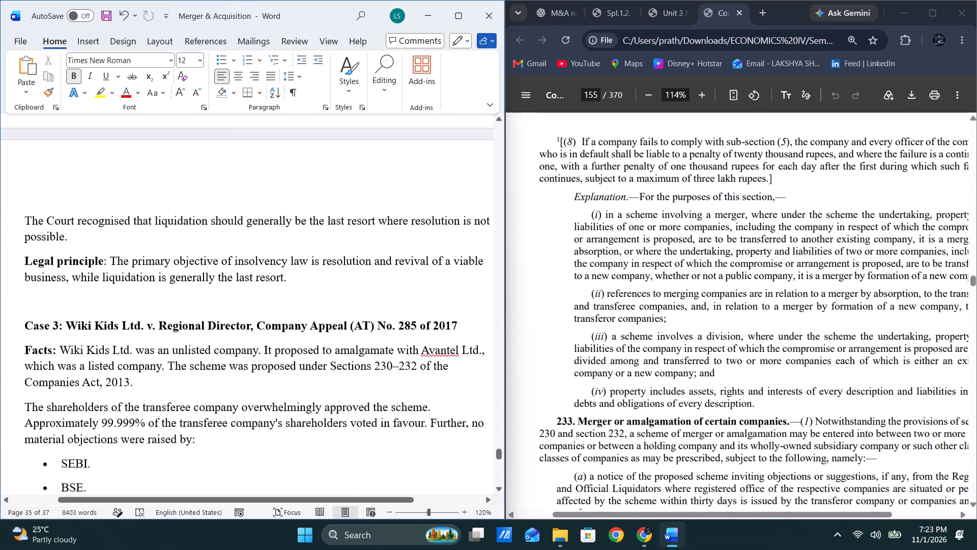
scroll(15, 192, up, 2)
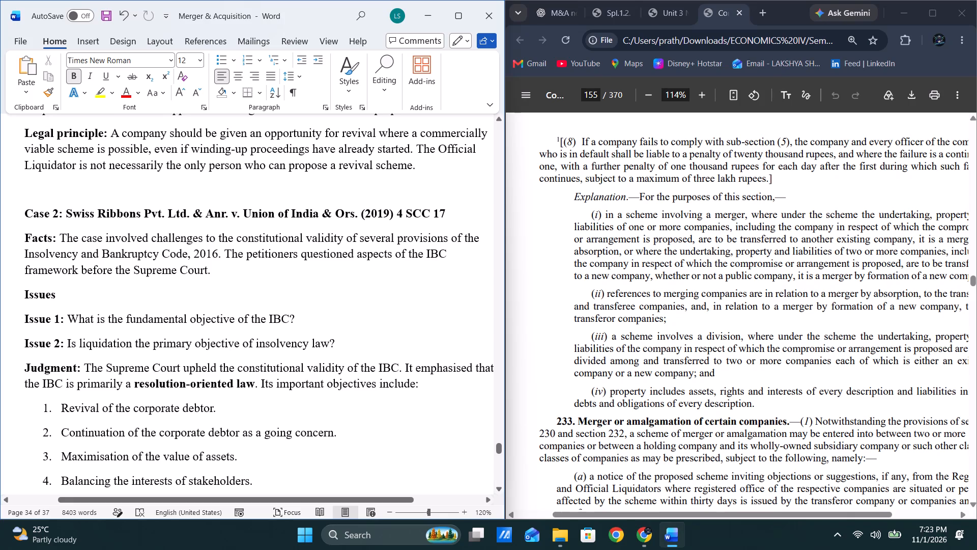
drag(61, 294, 15, 300)
key(BackSpace)
scroll(15, 300, up, 1)
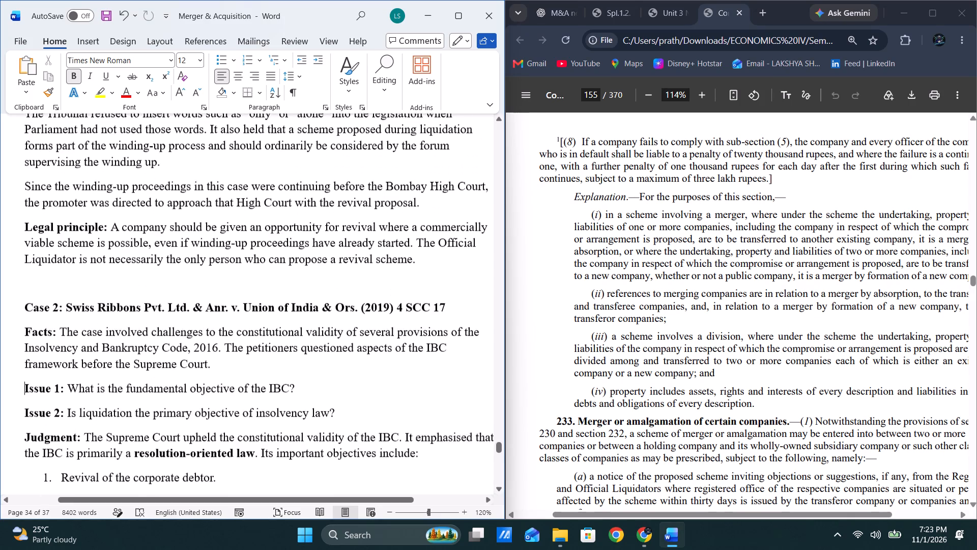
scroll(15, 300, up, 2)
drag(71, 369, 15, 382)
key(BackSpace)
Review the condensed notes backwards from Case 1 through Section 232 to Section 231.
scroll(15, 382, up, 1)
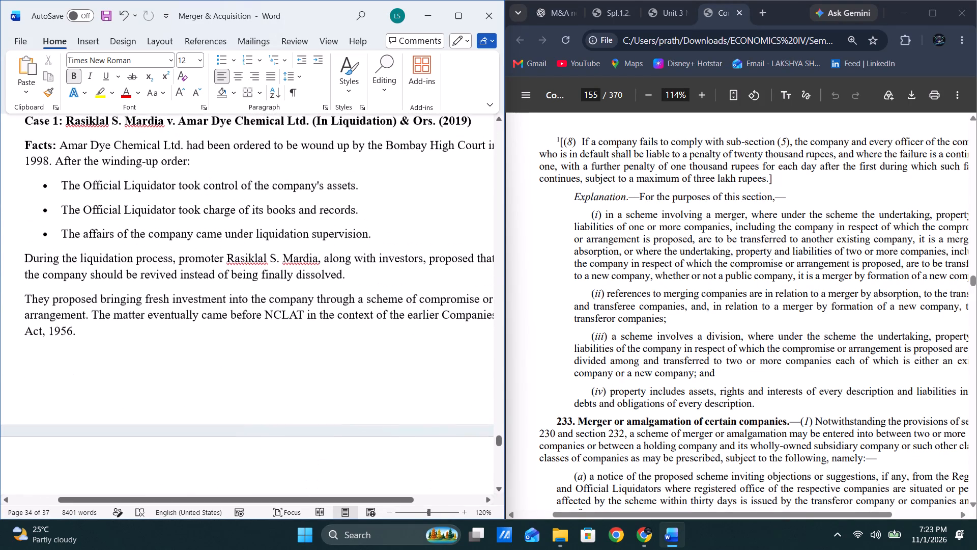
scroll(69, 386, up, 2)
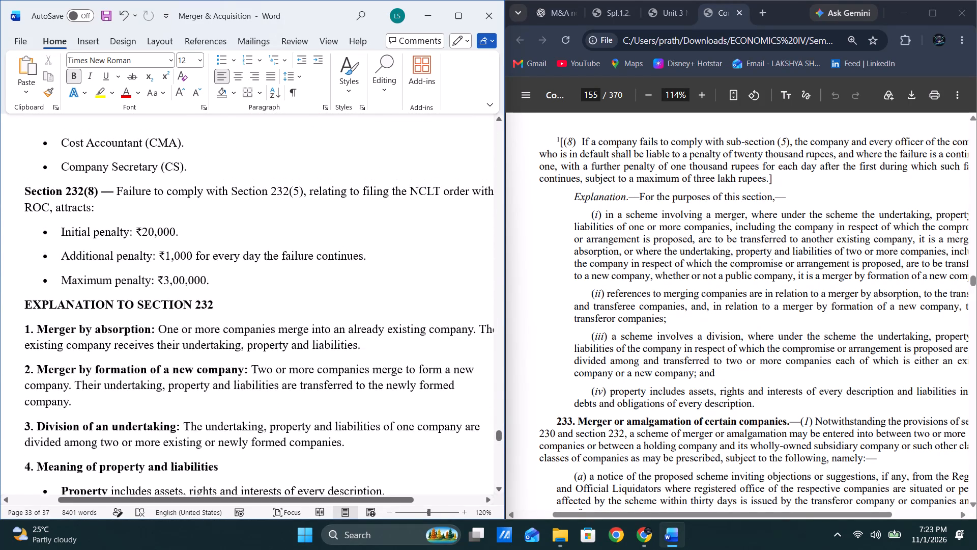
scroll(69, 386, up, 3)
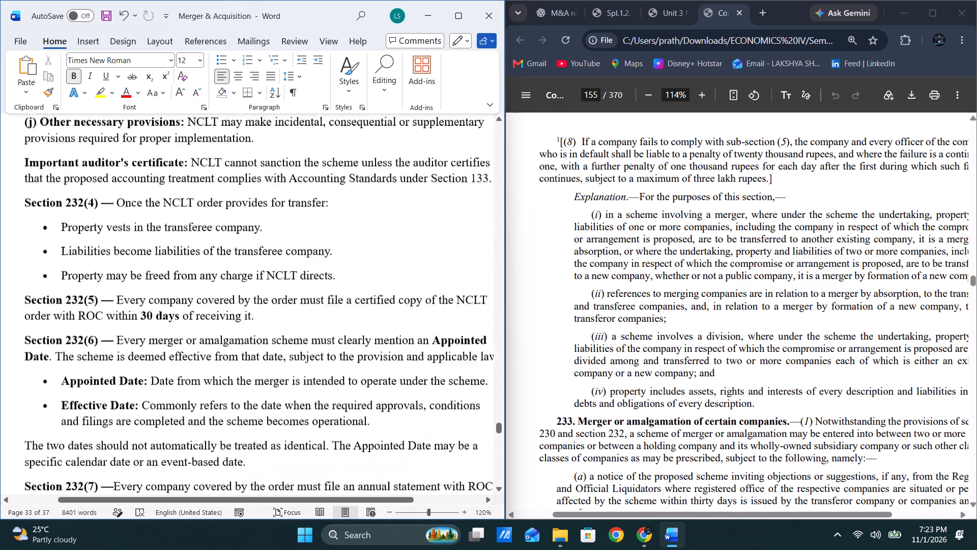
scroll(69, 386, up, 4)
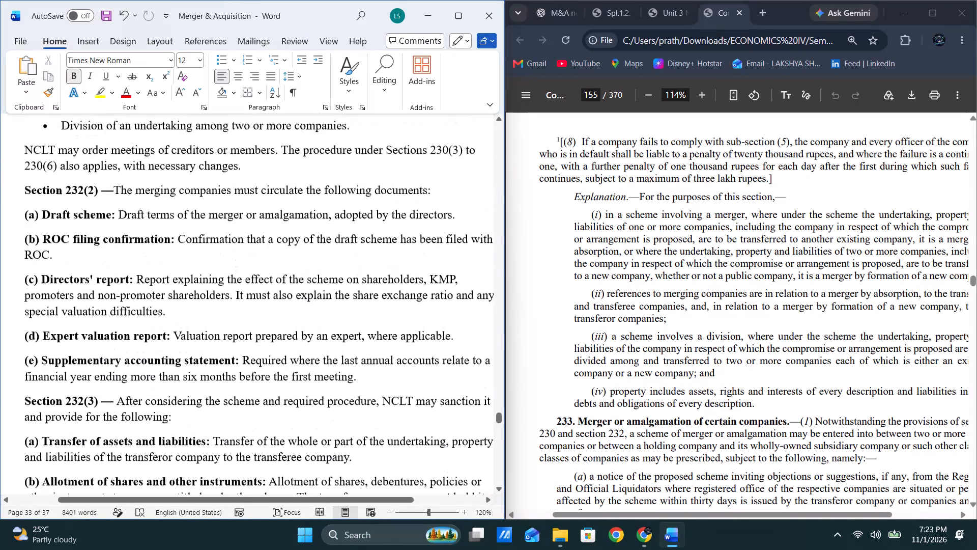
scroll(69, 386, up, 3)
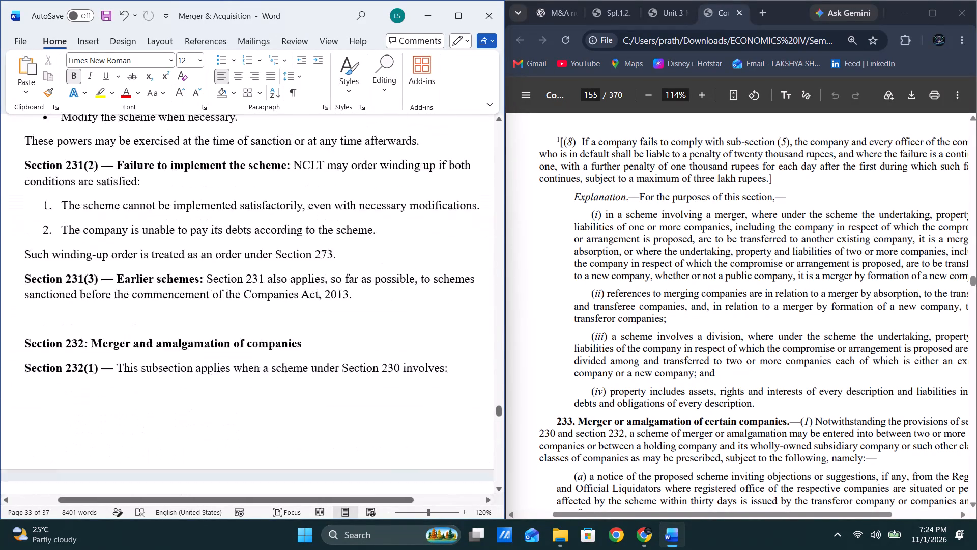
scroll(69, 386, up, 2)
Save the Merger & Acquisition document.
key(ctrl+s)
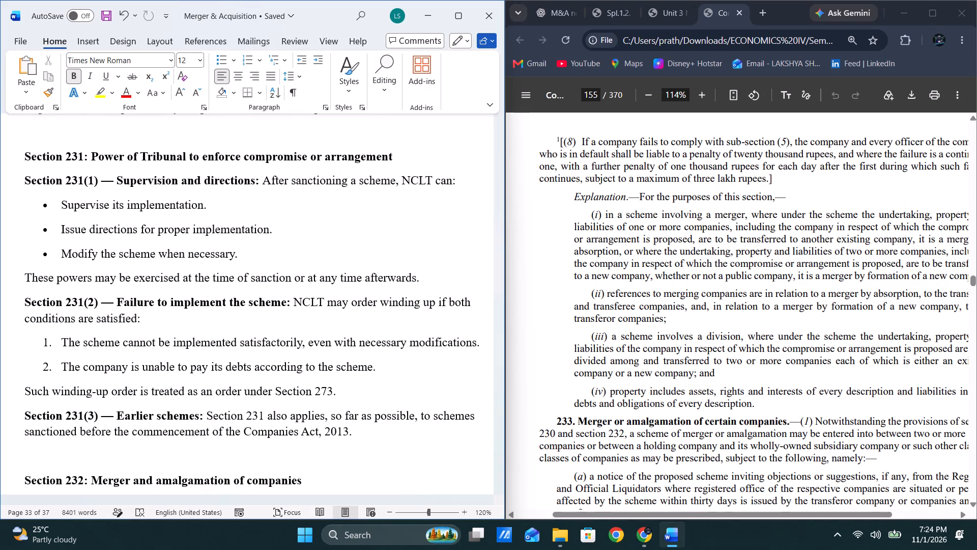
scroll(642, 281, down, 4)
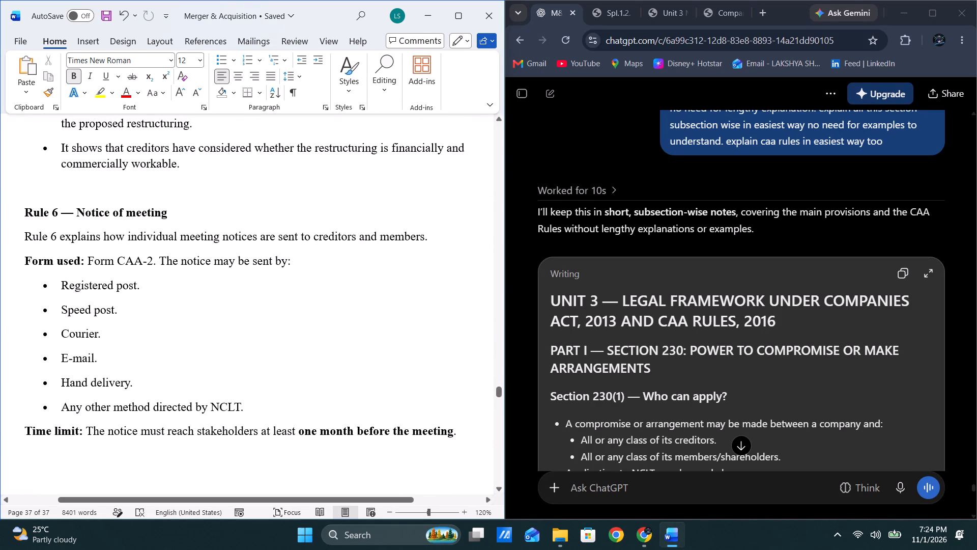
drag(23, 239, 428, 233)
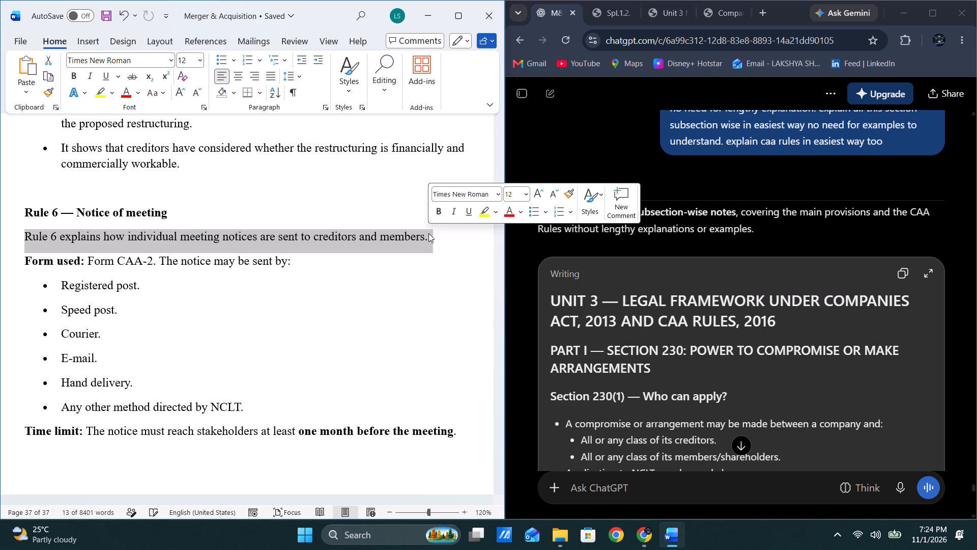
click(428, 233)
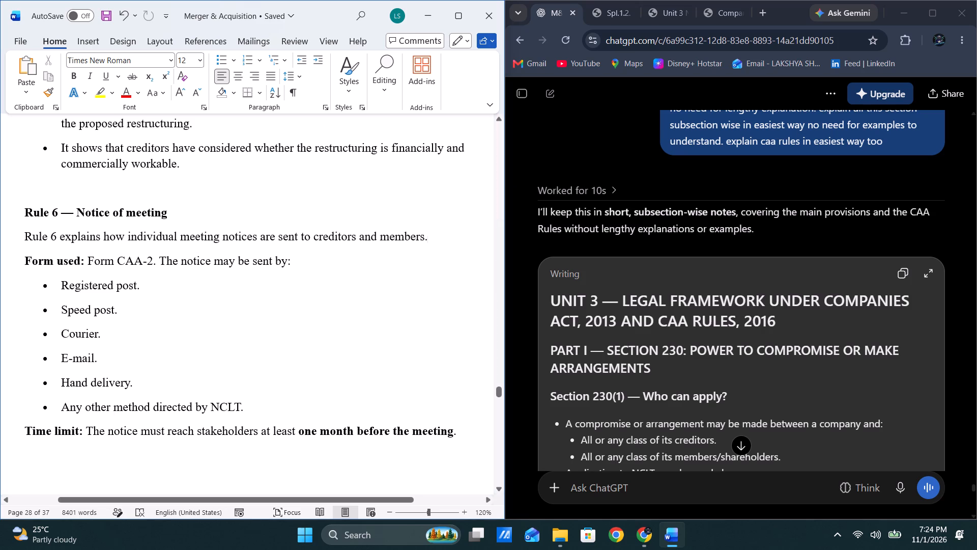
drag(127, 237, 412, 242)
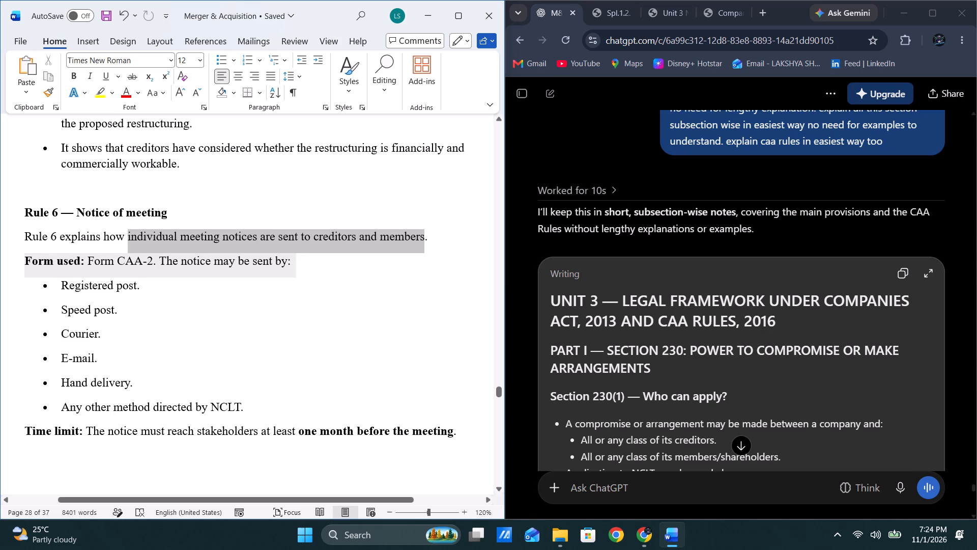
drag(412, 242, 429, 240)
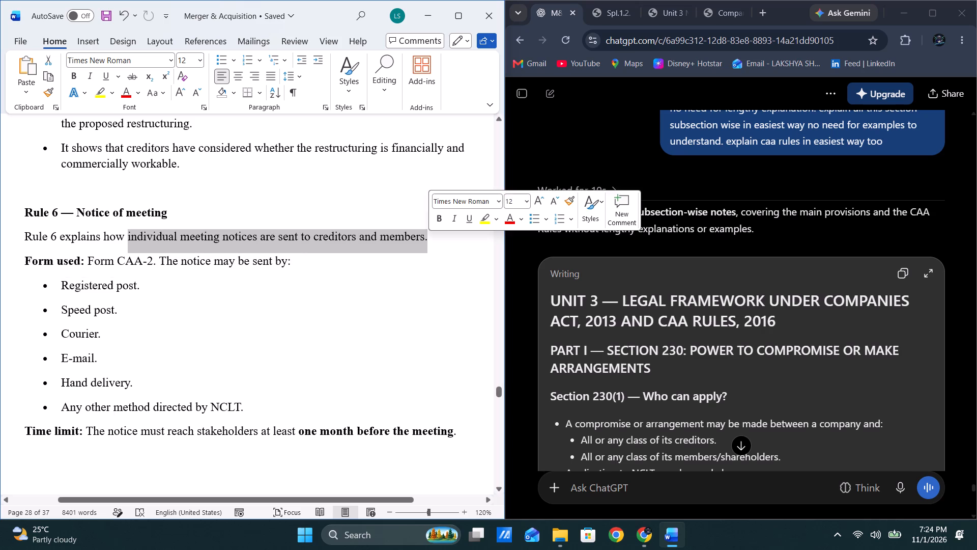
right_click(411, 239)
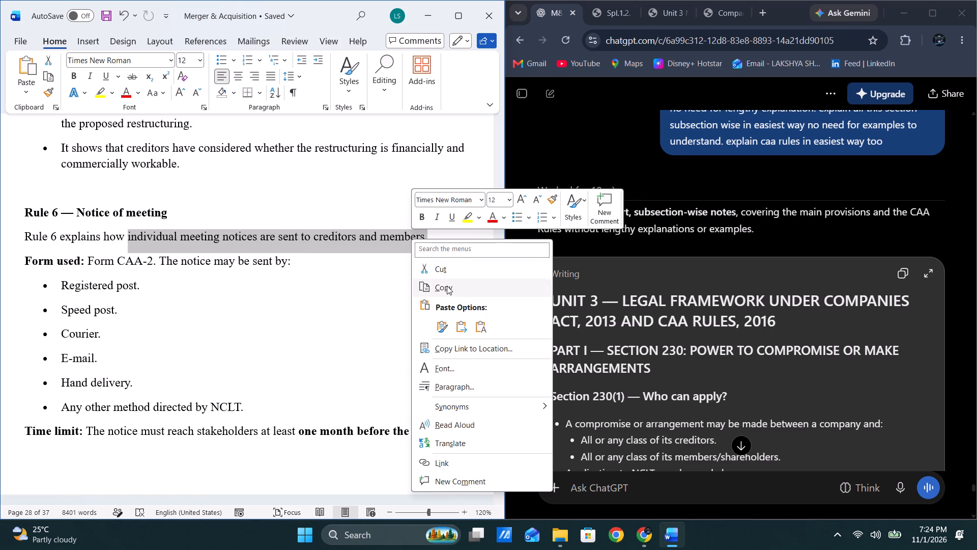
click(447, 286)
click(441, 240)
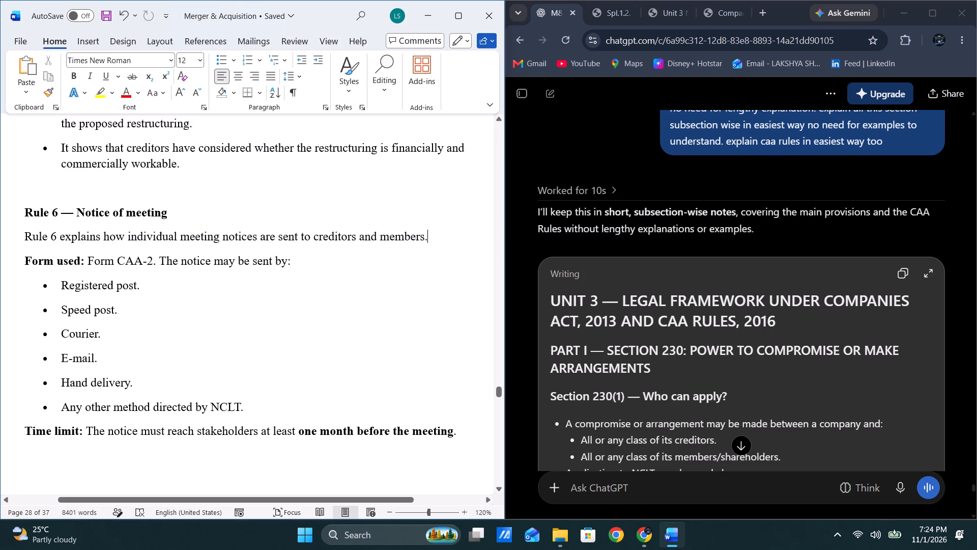
Remove "Rule 6 explains" and merge the rest into the Rule 6 heading line after a colon, starting with lowercase "how individual meeting notices".
scroll(315, 419, down, 2)
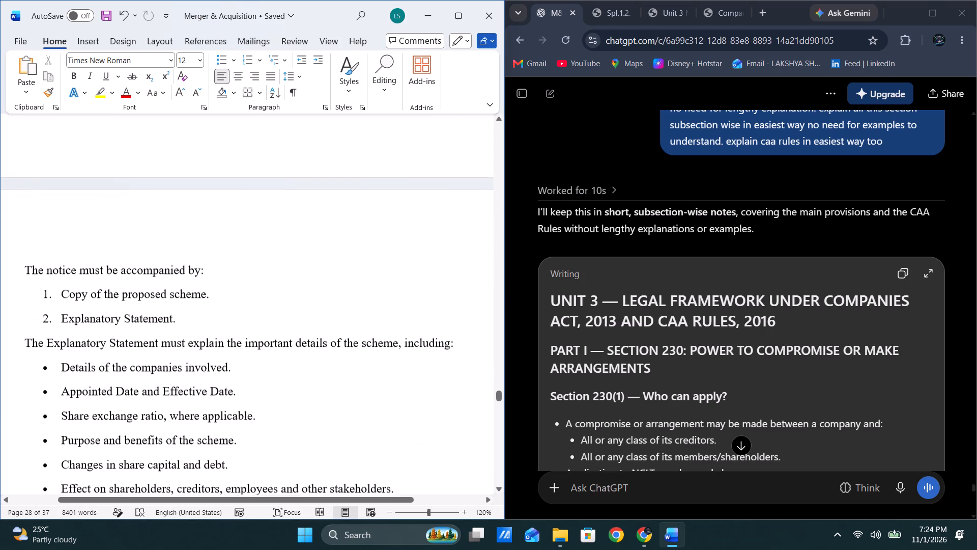
scroll(238, 307, down, 1)
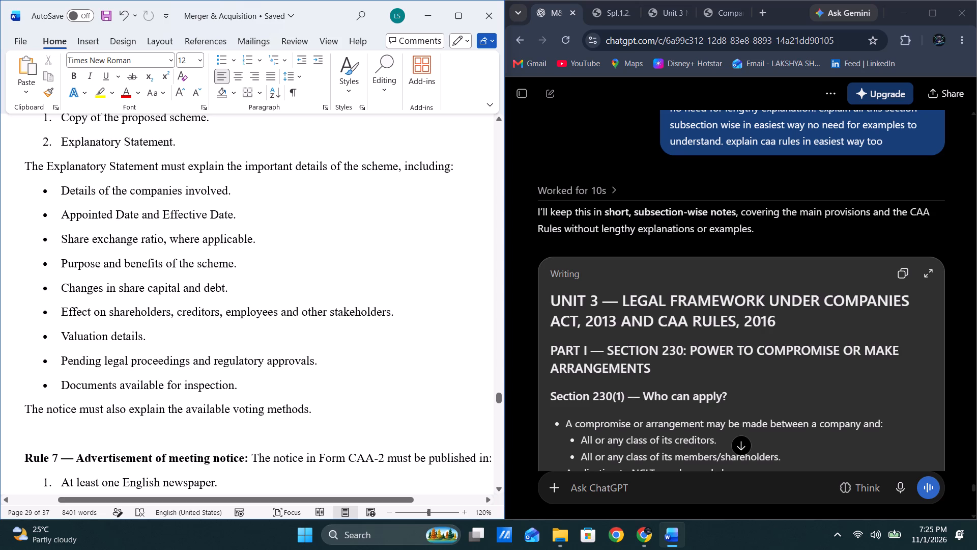
scroll(323, 410, up, 3)
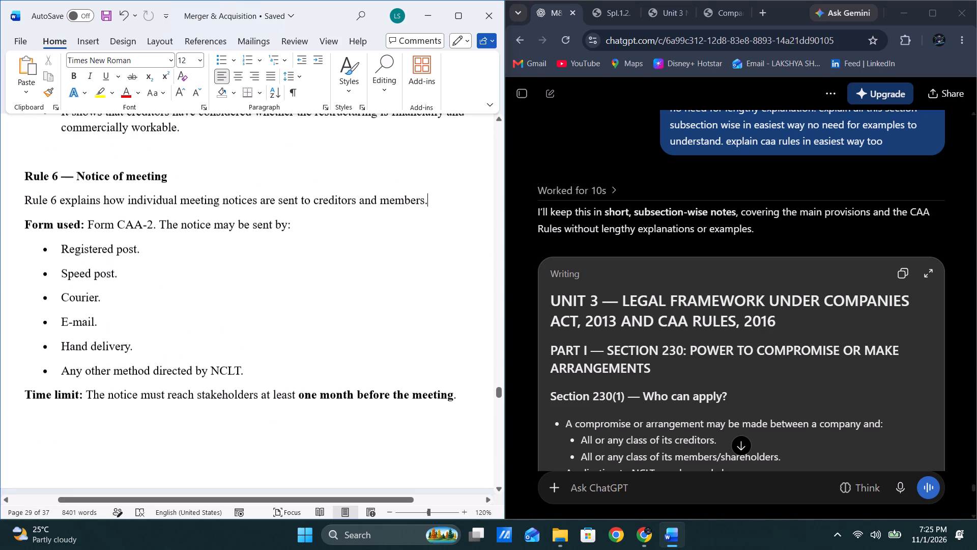
click(106, 201)
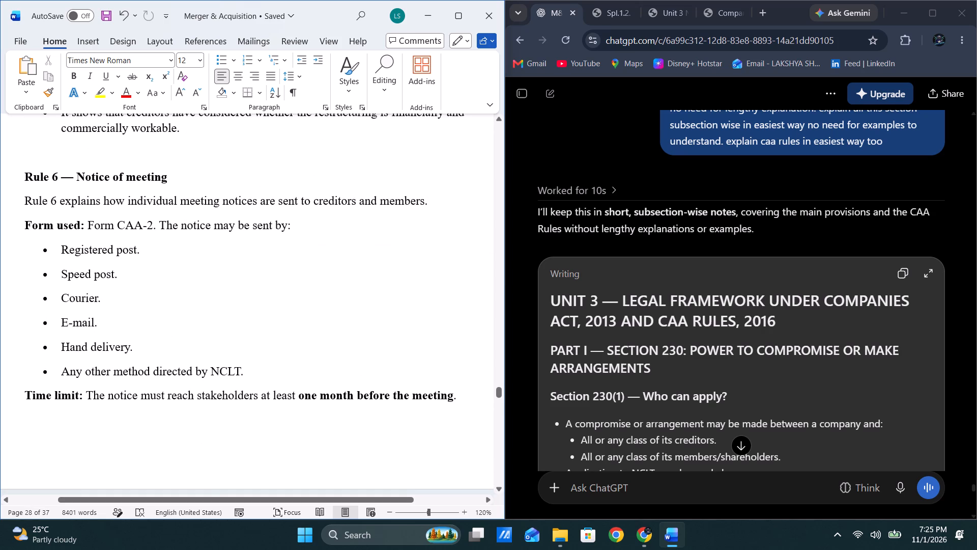
key(BackSpace)
key(BackSpace)
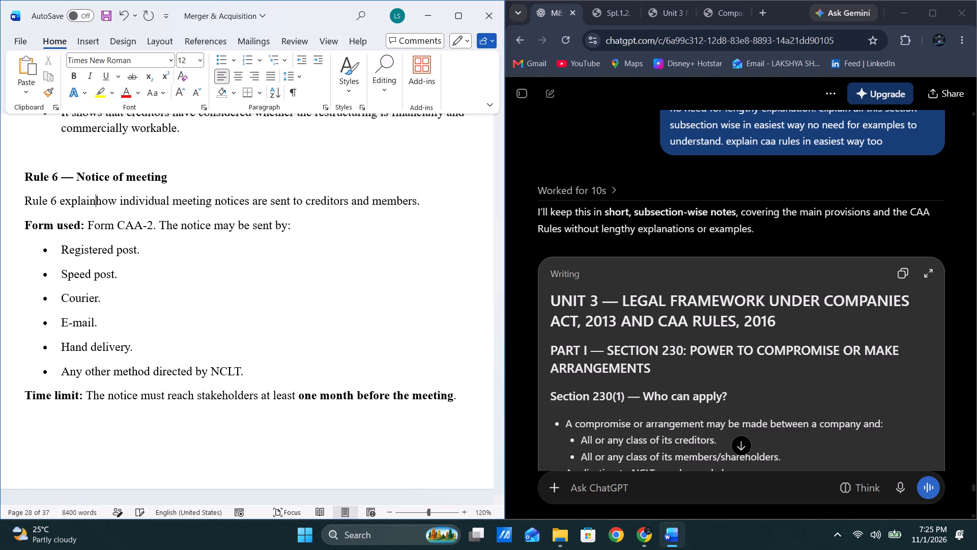
key(BackSpace)
key(BackSpace)
key(BackSpace)
key(BackSpace)
key(BackSpace)
key(BackSpace)
key(BackSpace)
key(BackSpace)
key(BackSpace)
key(BackSpace)
key(BackSpace)
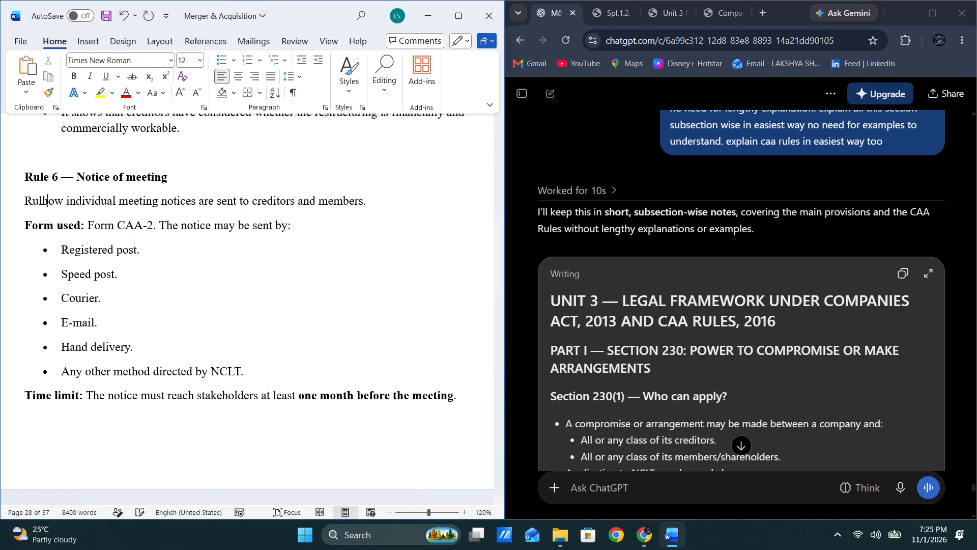
key(BackSpace)
key(BackSpace)
key(BackSpace)
key(BackSpace)
text(:)
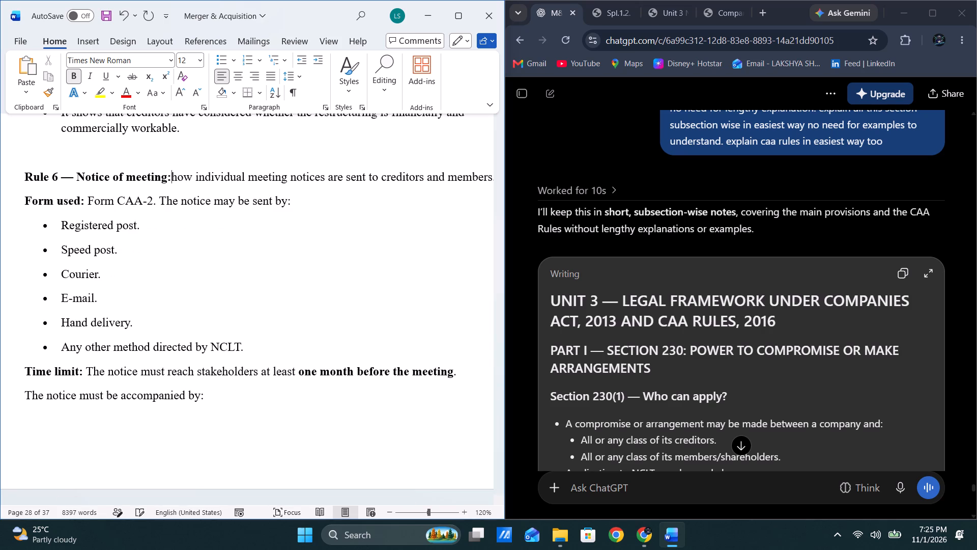
key(space)
key(Right)
key(BackSpace)
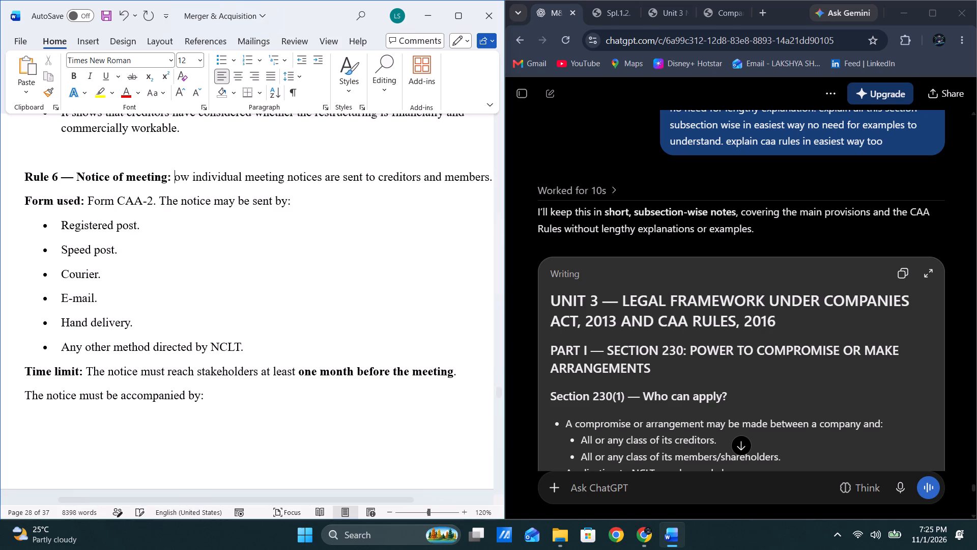
key(j)
key(BackSpace)
key(h)
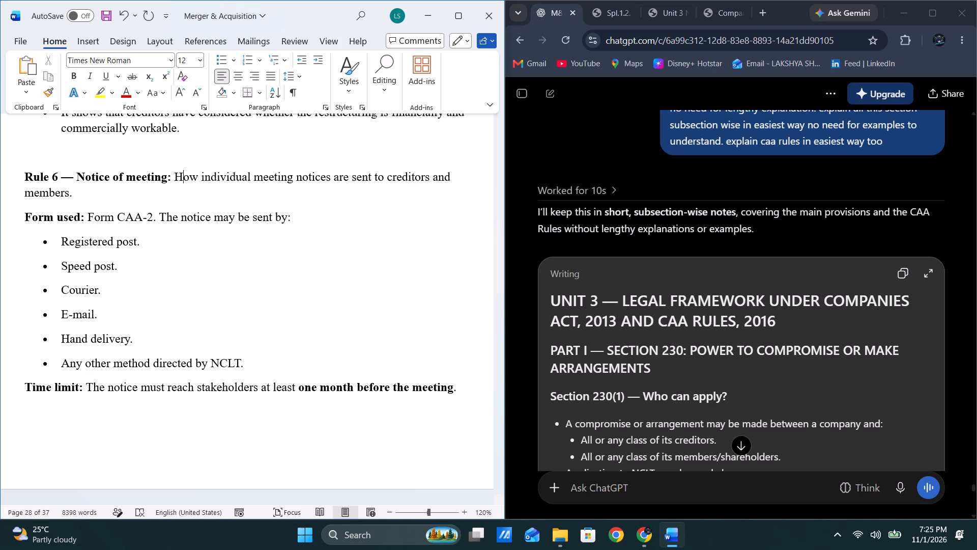
key(BackSpace)
key(h)
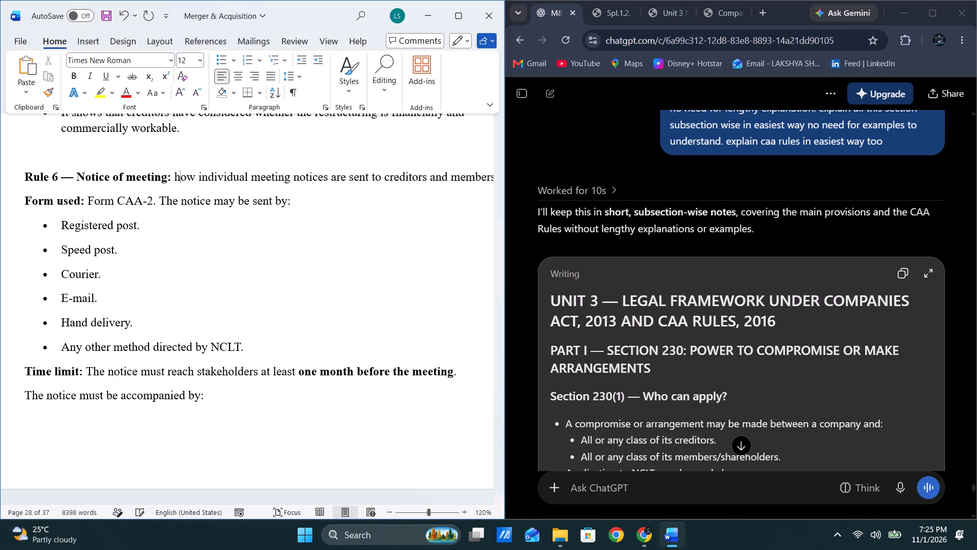
Remove the dash between "Rule 6" and "Notice of meeting" in the heading.
scroll(380, 155, left, 1)
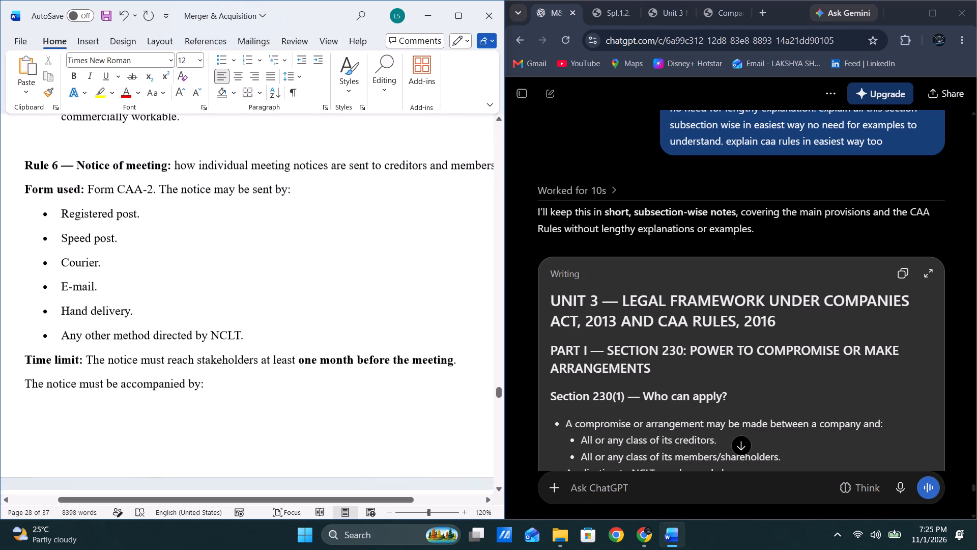
scroll(380, 155, left, 1)
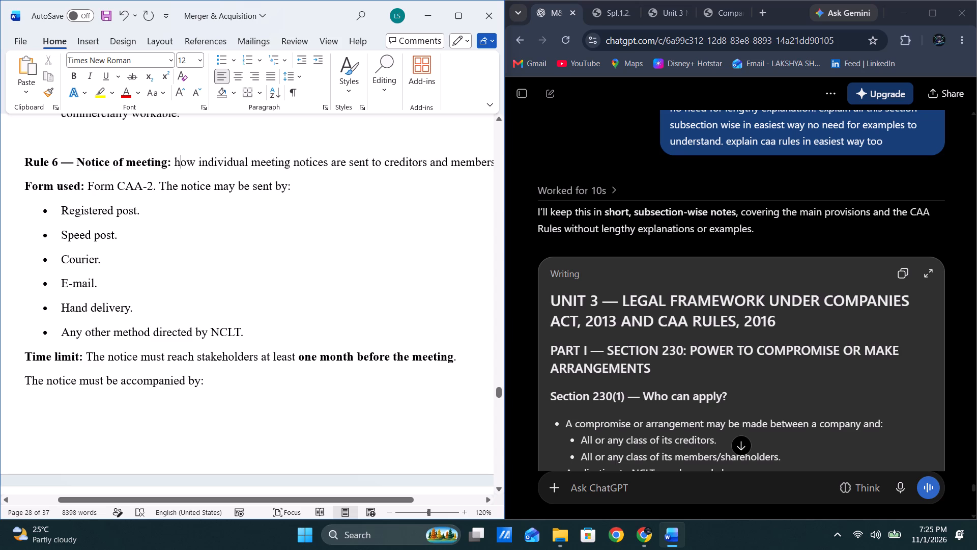
click(76, 164)
key(BackSpace)
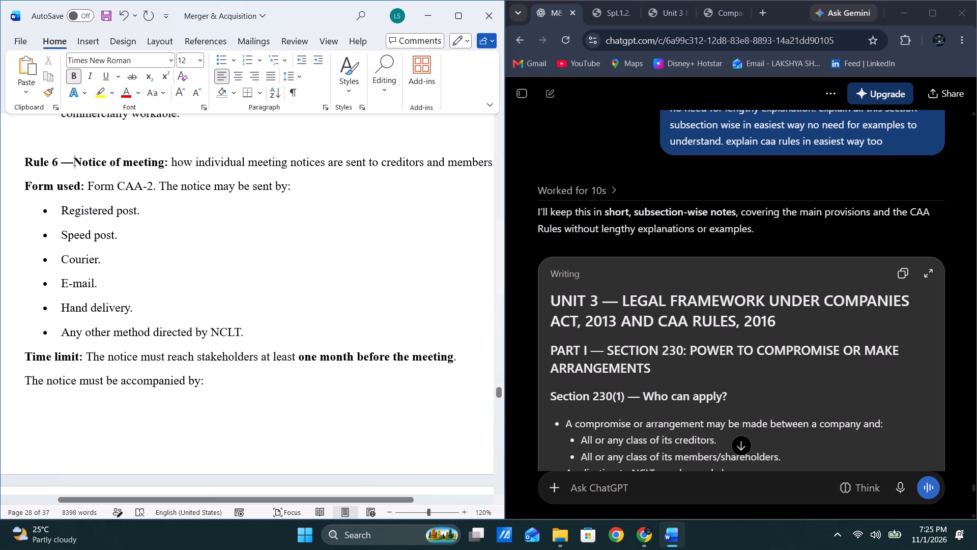
key(BackSpace)
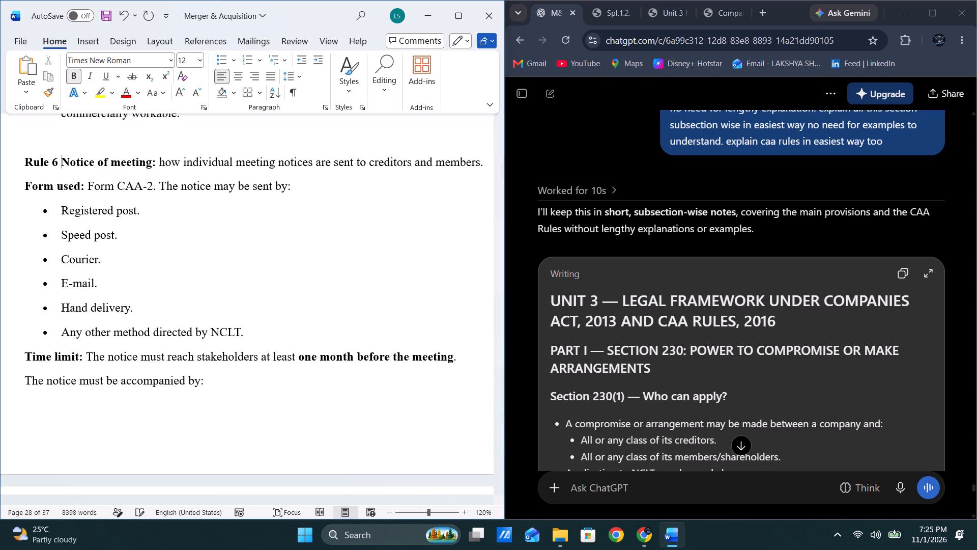
Capitalise the first word after the Rule 6 heading's colon as "How".
click(166, 161)
key(BackSpace)
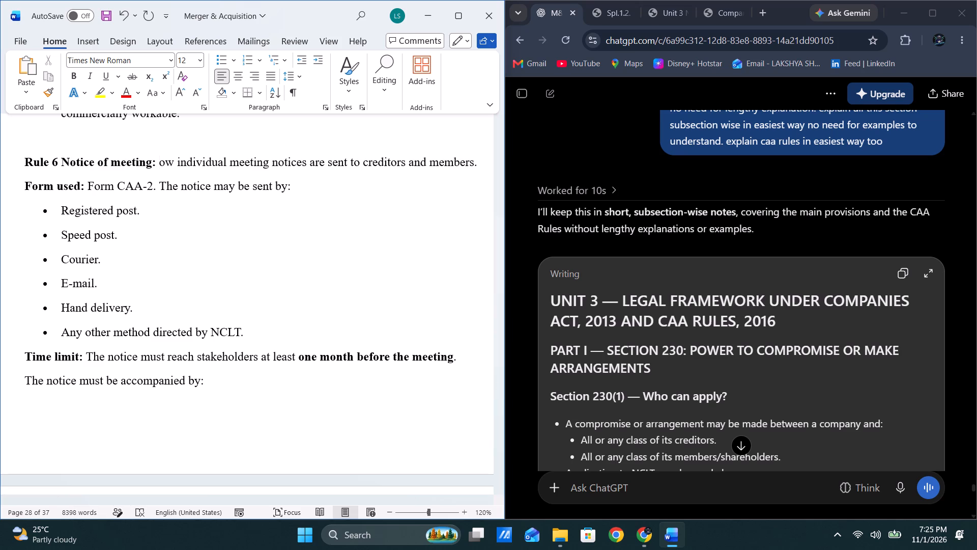
key(h)
Review the notes backwards from Rule 4 through the CAA Rules introduction to Section 230(7).
scroll(166, 161, up, 1)
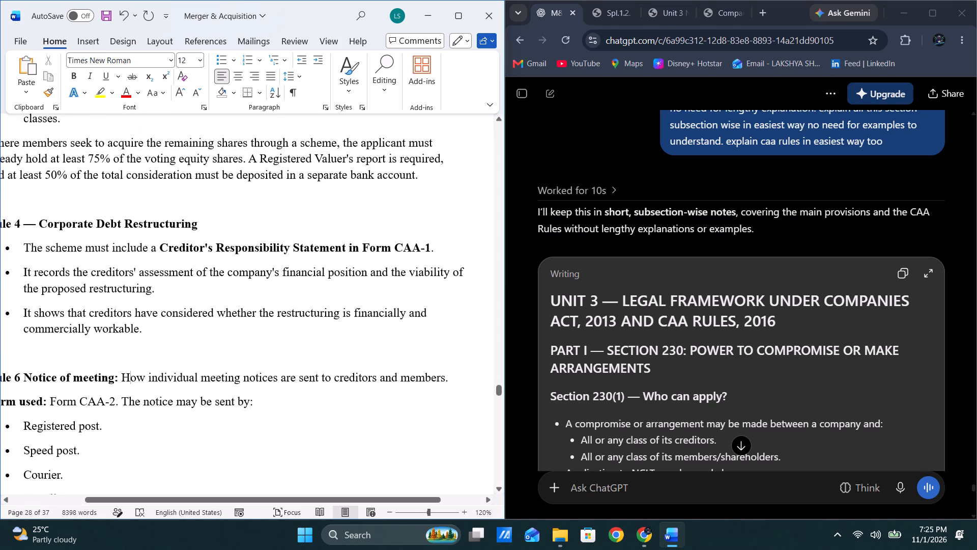
scroll(166, 161, up, 1)
scroll(123, 230, right, 1)
scroll(123, 230, up, 1)
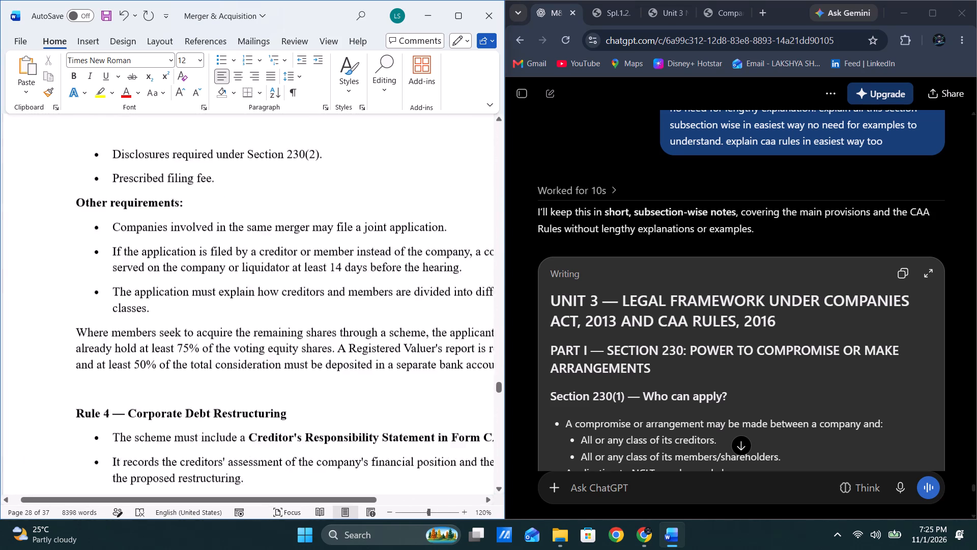
scroll(123, 230, up, 3)
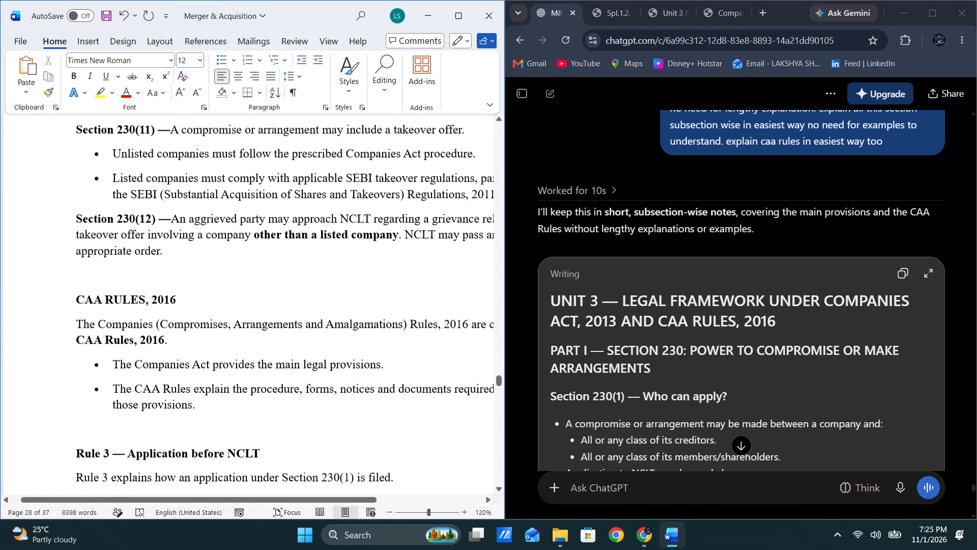
scroll(123, 230, left, 1)
scroll(123, 230, up, 2)
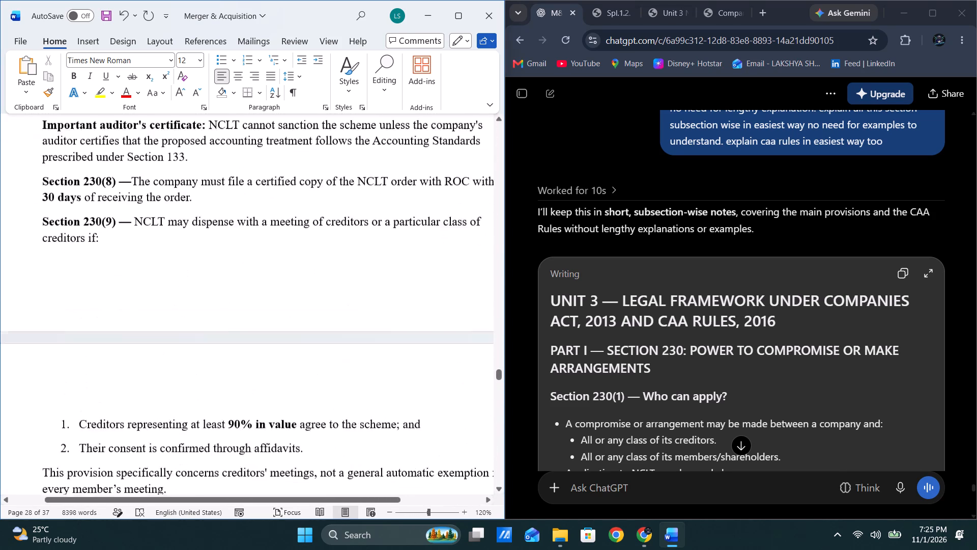
scroll(123, 230, up, 1)
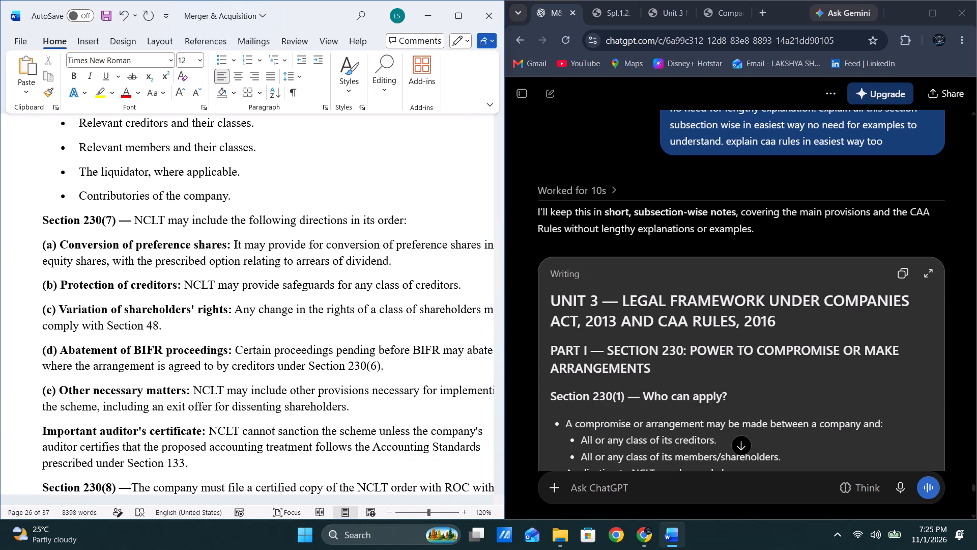
Delete the blank line between the Compromise and Arrangement definitions at the start of Unit 3.
scroll(214, 245, up, 2)
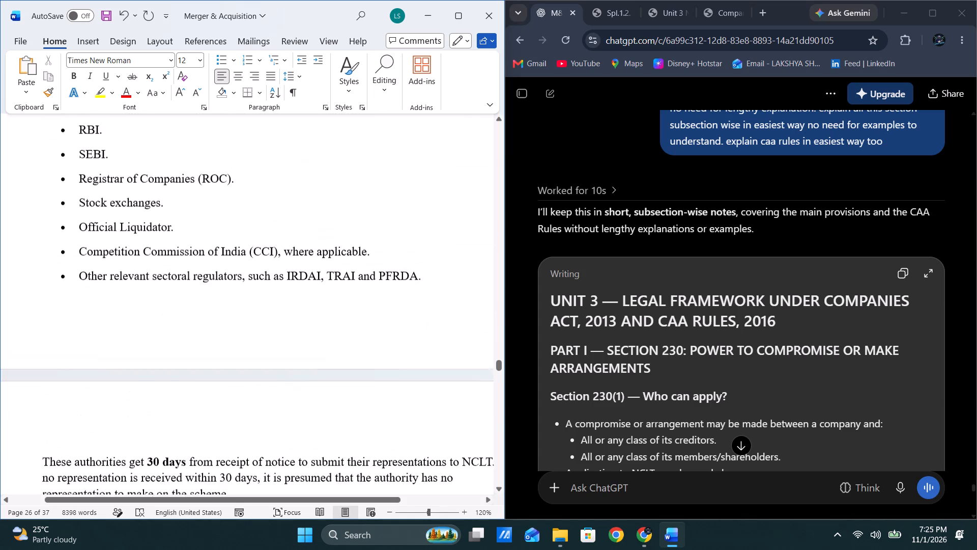
scroll(214, 245, up, 5)
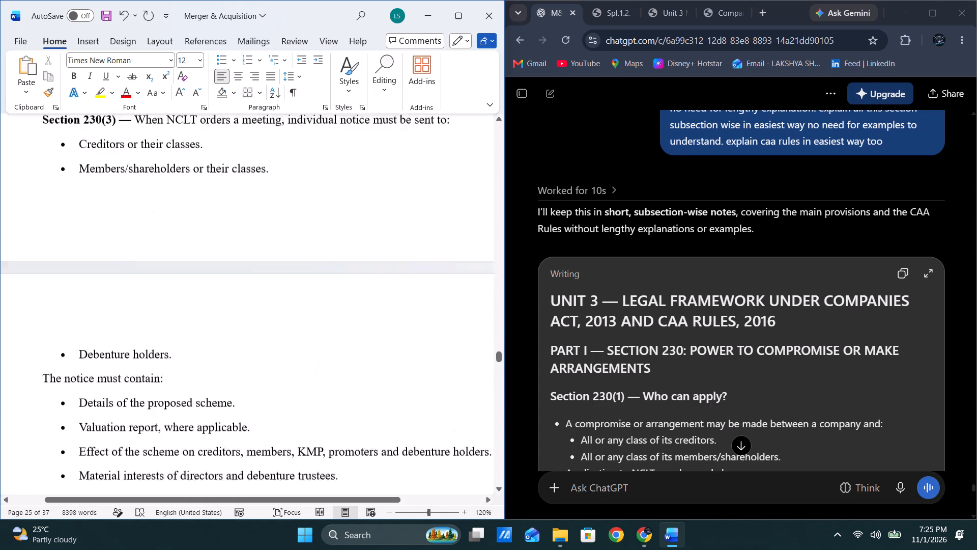
scroll(214, 245, up, 4)
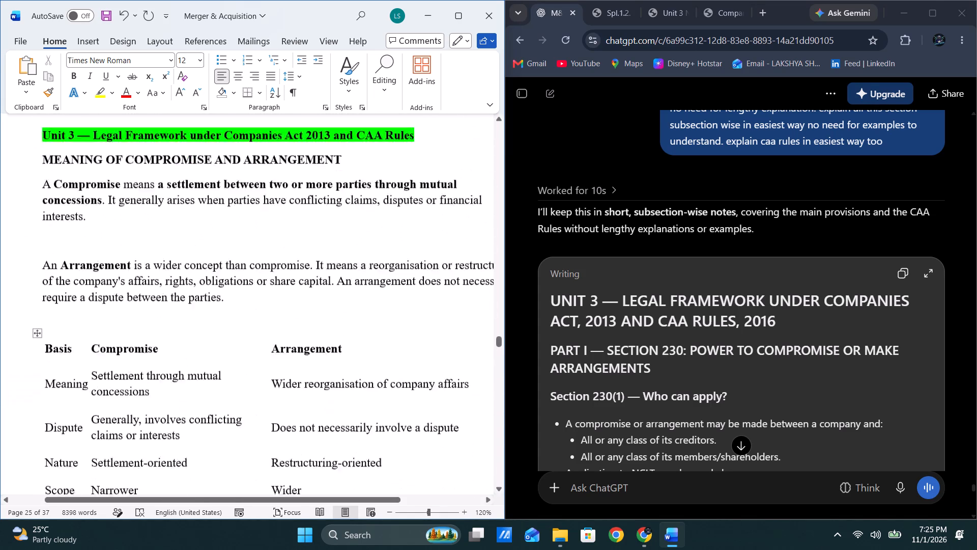
scroll(214, 245, up, 1)
scroll(214, 245, down, 1)
click(112, 262)
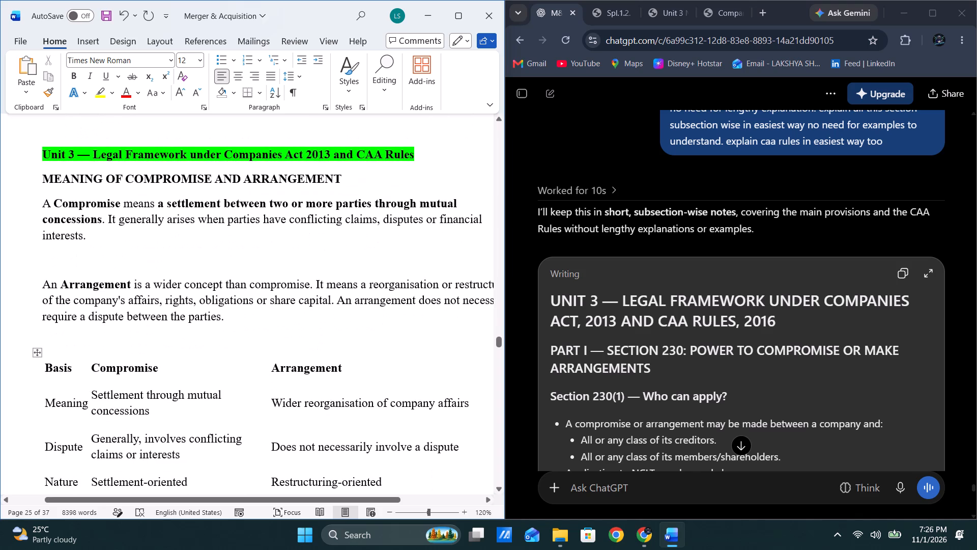
click(146, 349)
click(101, 259)
key(BackSpace)
Save the Merger & Acquisition document.
scroll(105, 325, down, 1)
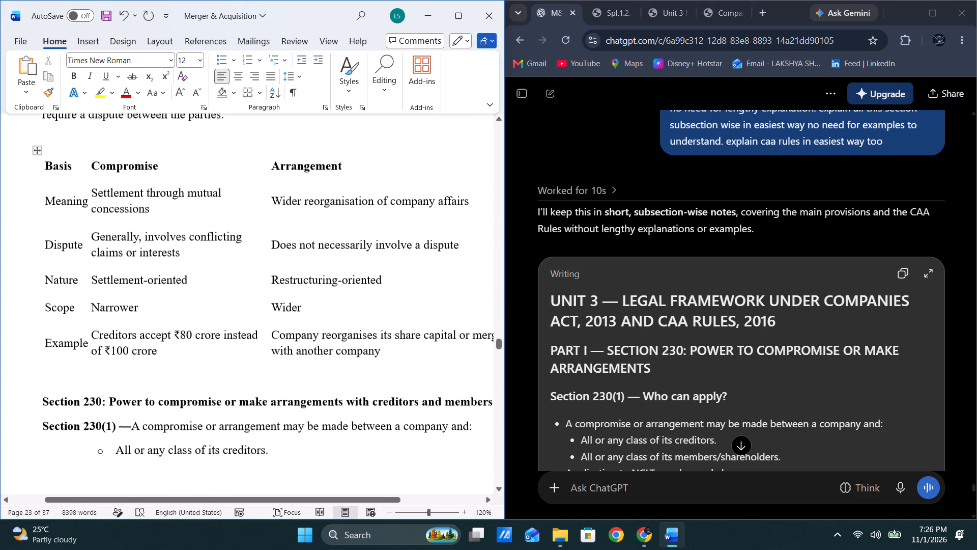
scroll(105, 325, down, 3)
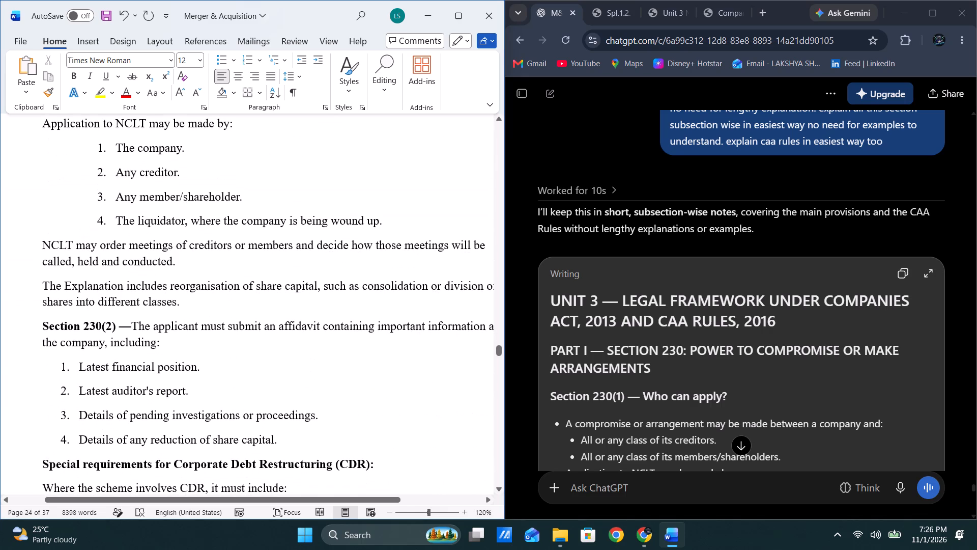
key(ctrl+s)
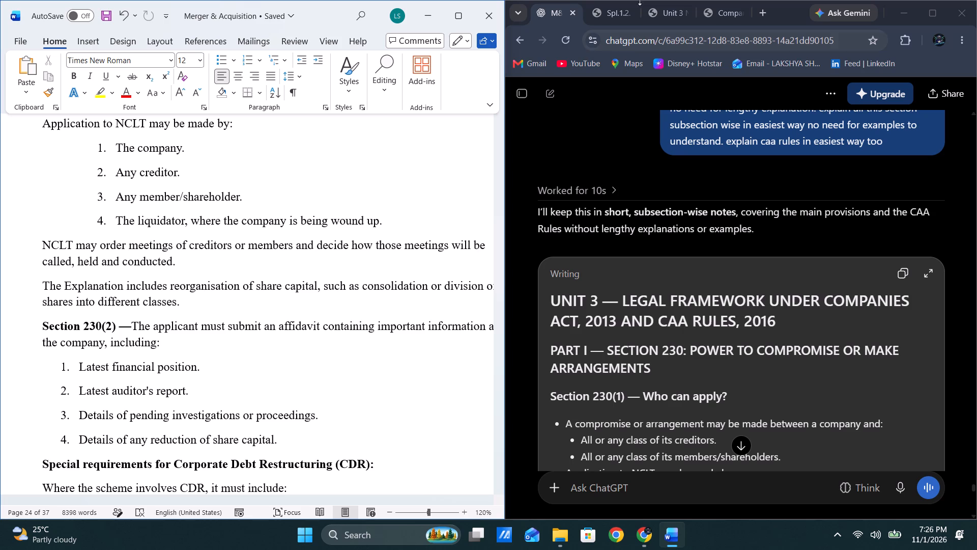
Look through the remaining notes to the end of the document and the closing part of the ChatGPT Unit 3 notes.
scroll(333, 287, down, 10)
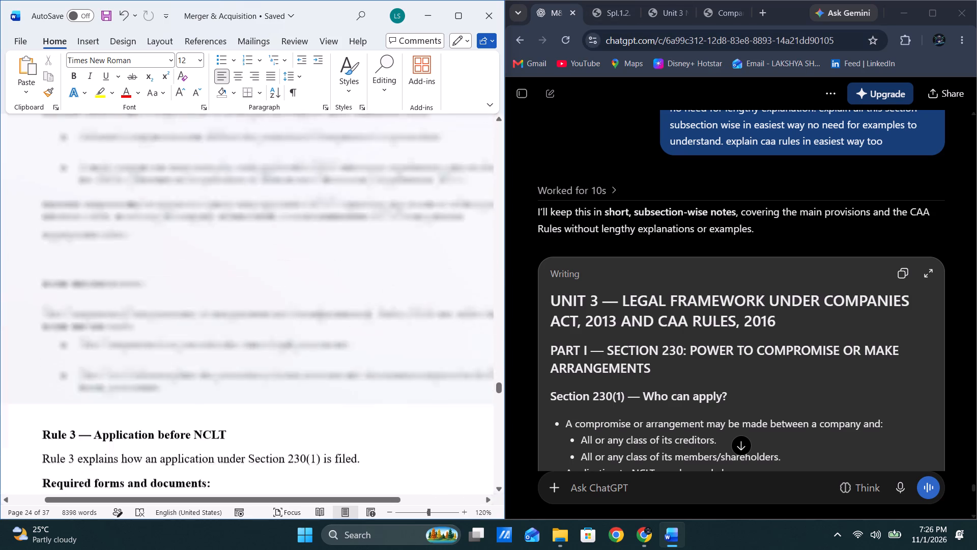
scroll(333, 287, down, 14)
scroll(333, 287, down, 19)
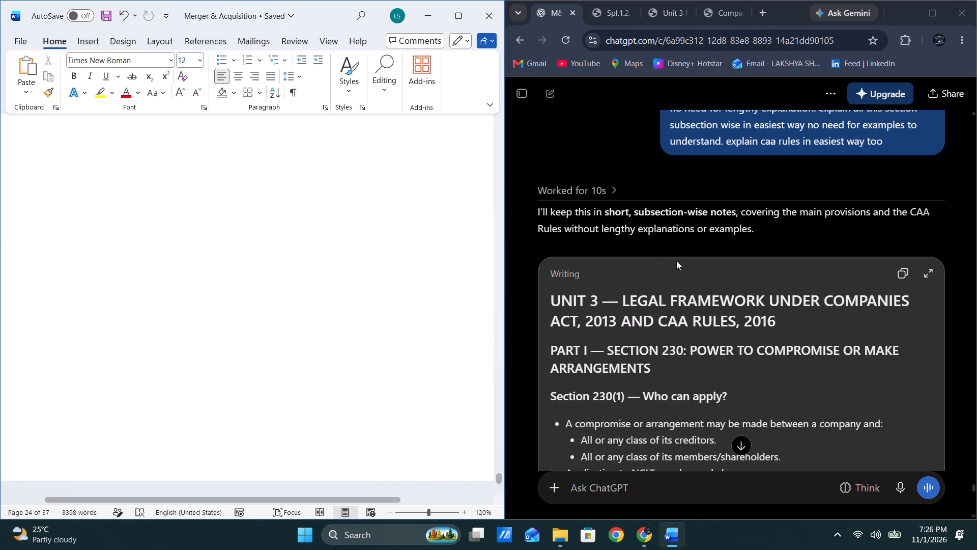
scroll(601, 197, down, 11)
scroll(601, 197, down, 12)
scroll(601, 197, down, 13)
scroll(601, 197, down, 10)
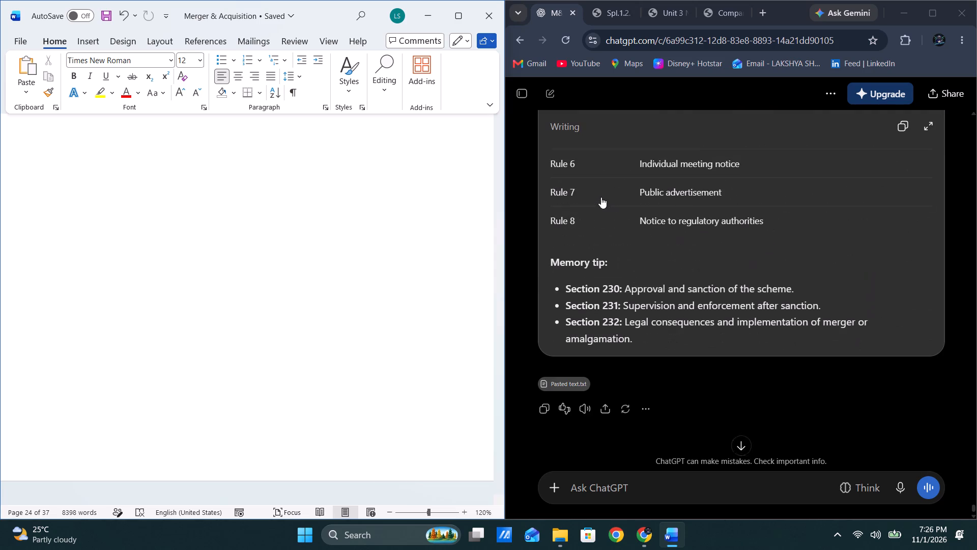
scroll(601, 197, down, 14)
Switch to File Explorer and open the M&A folder inside ECONOMICS IV > Sem IX Outline in Downloads.
click(559, 531)
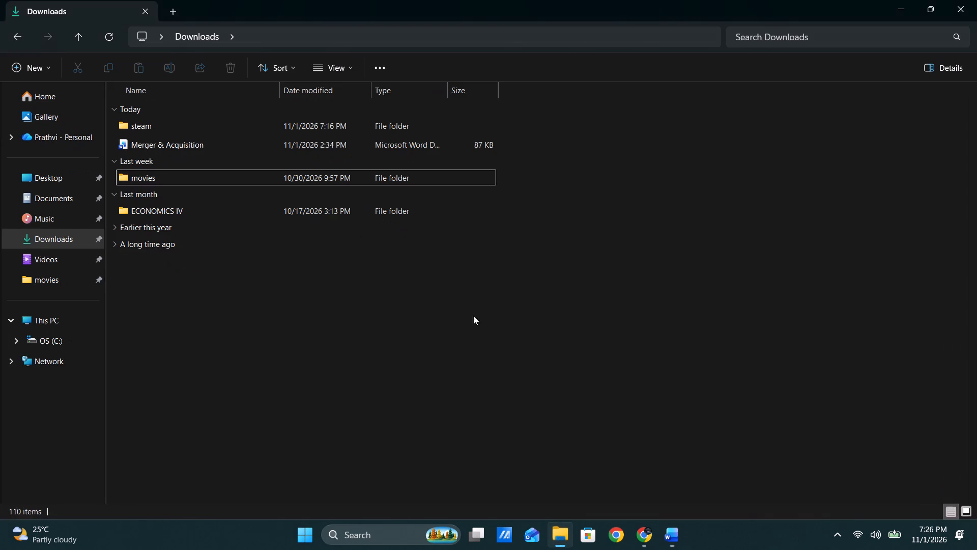
double_click(140, 208)
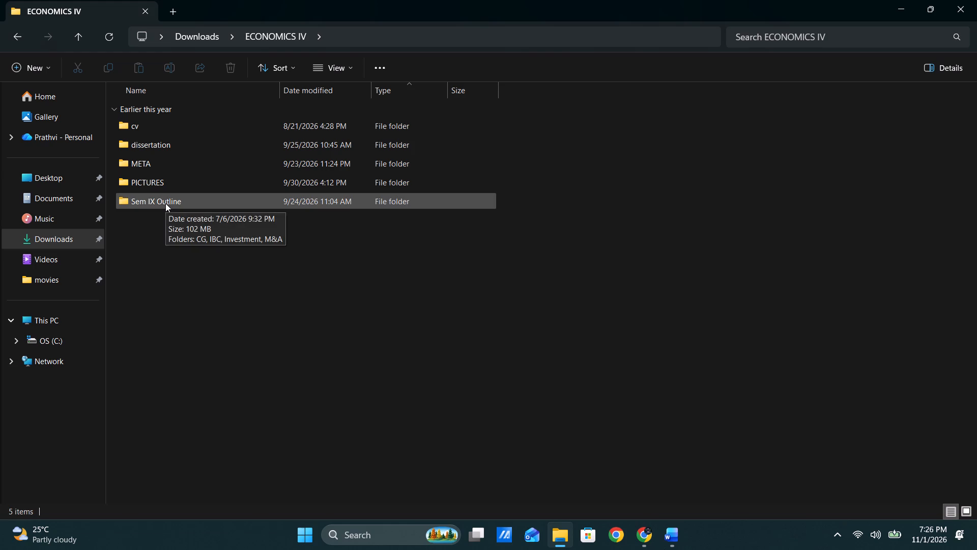
double_click(165, 203)
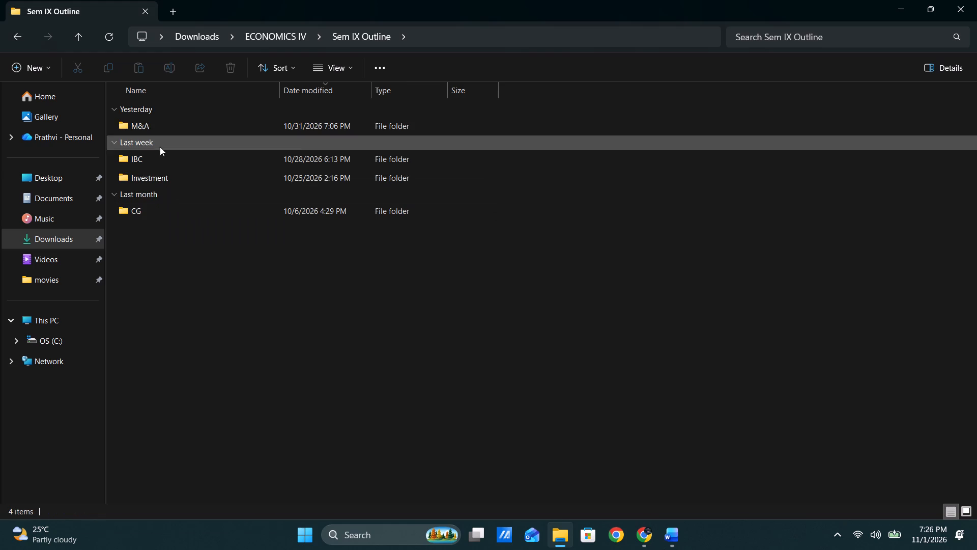
double_click(148, 127)
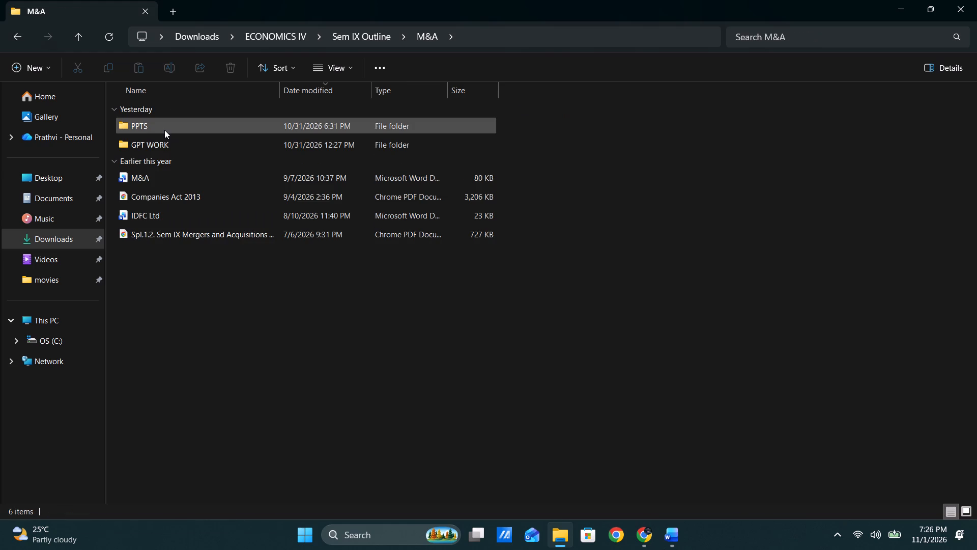
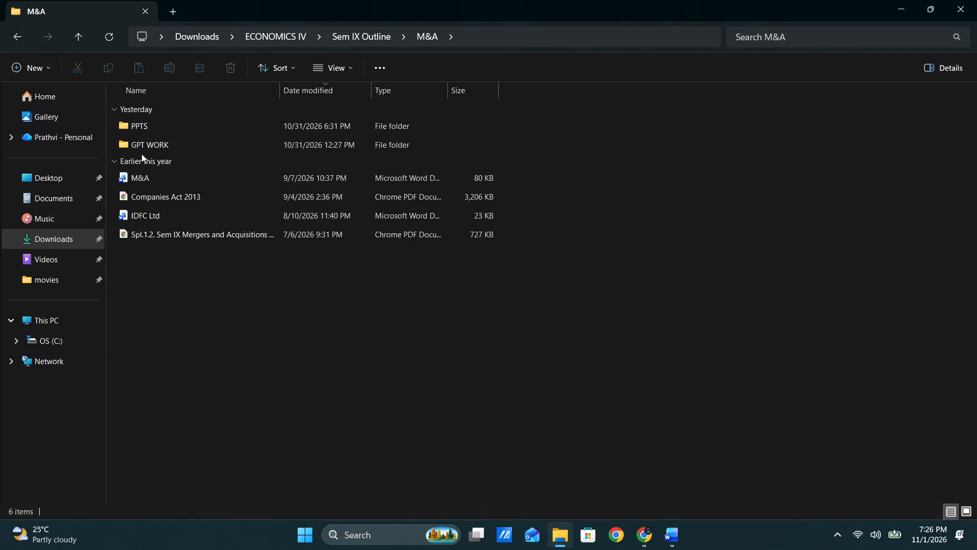
Open the M&A Word document and copy the whole Unit 4 Fast-Track Mergers section, stopping before the Unit 5 heading.
double_click(162, 184)
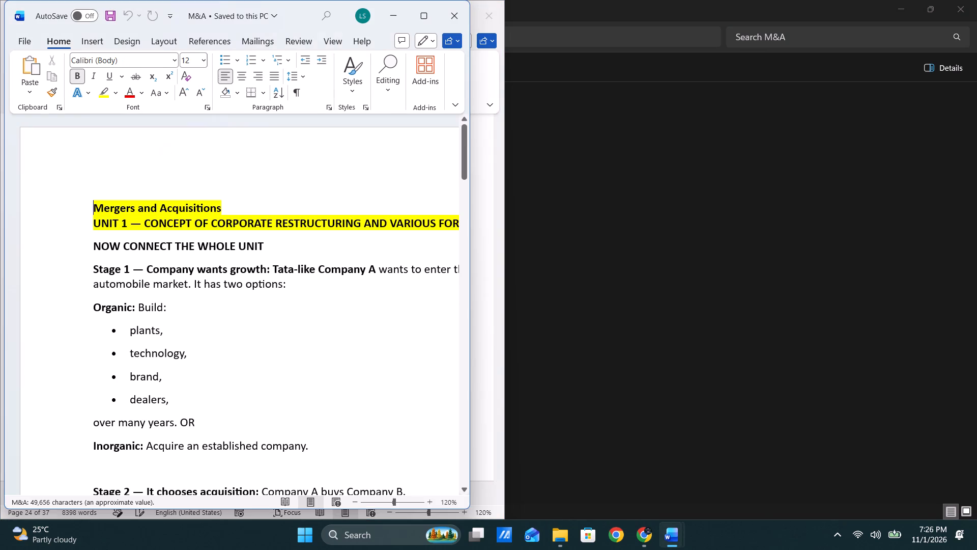
click(402, 298)
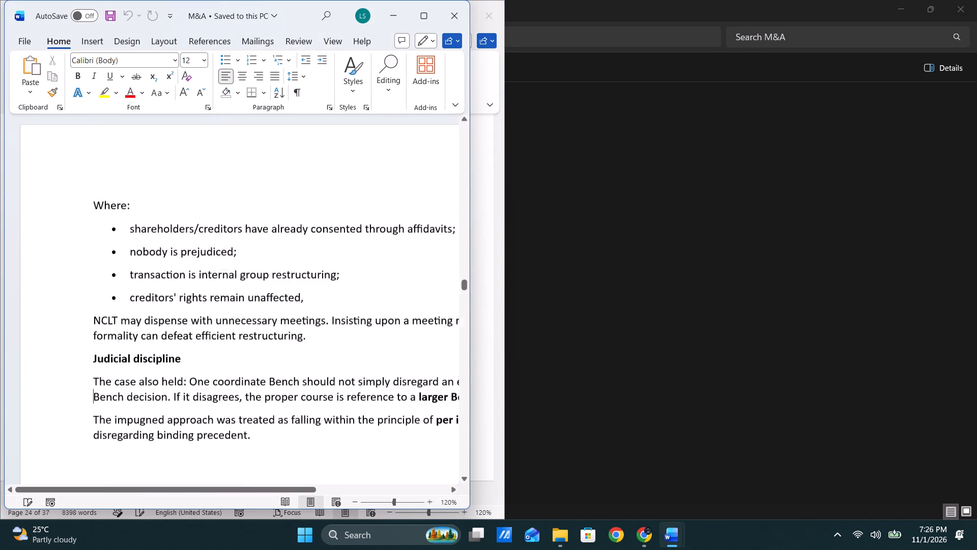
scroll(305, 278, down, 1)
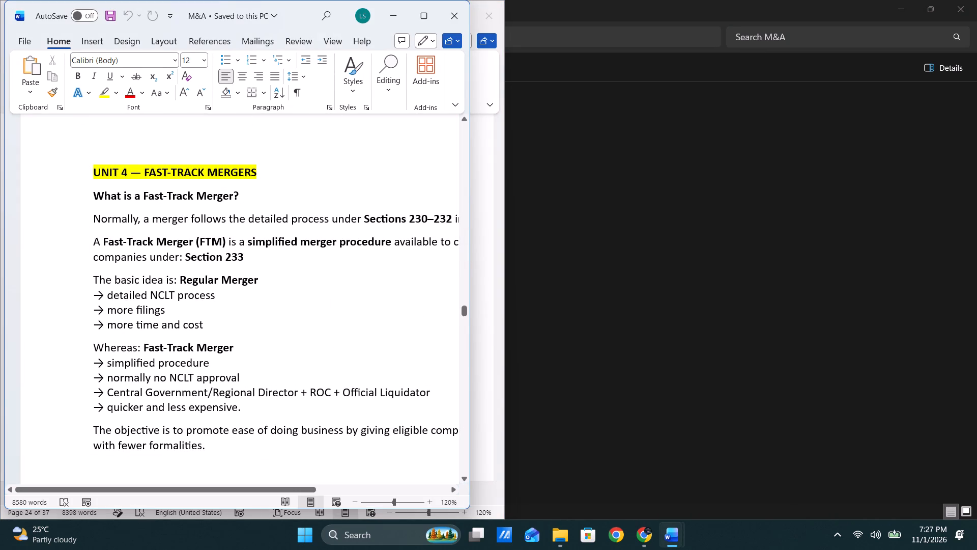
drag(90, 172, 179, 509)
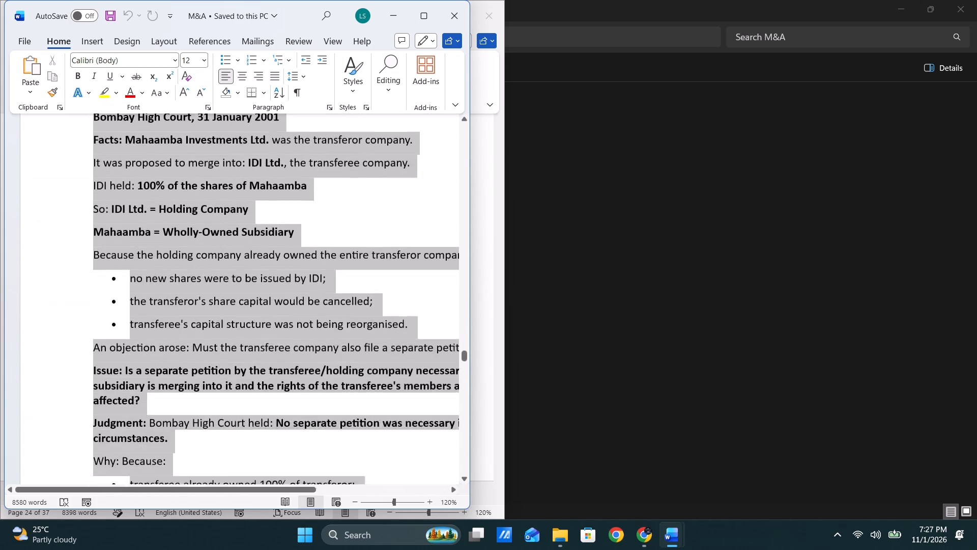
drag(179, 509, 200, 396)
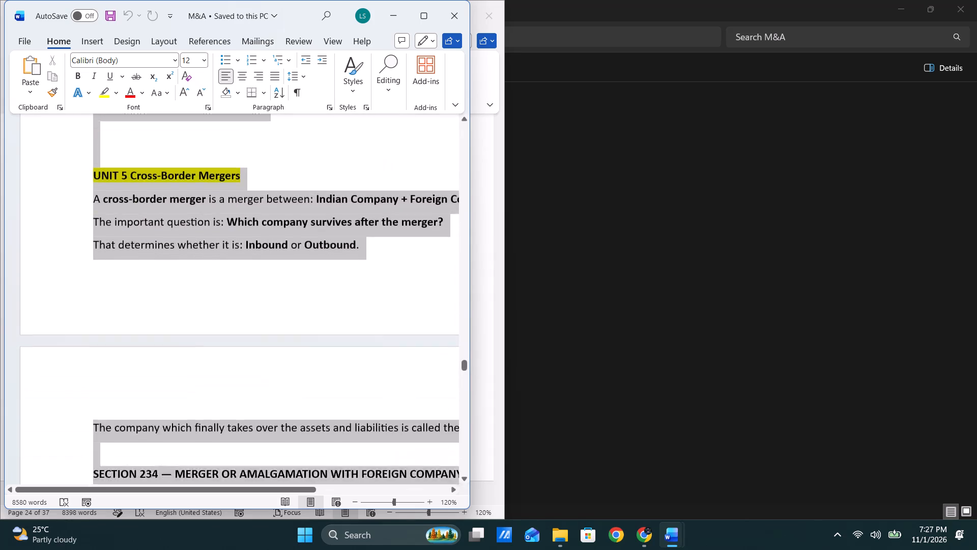
drag(200, 396, 310, 156)
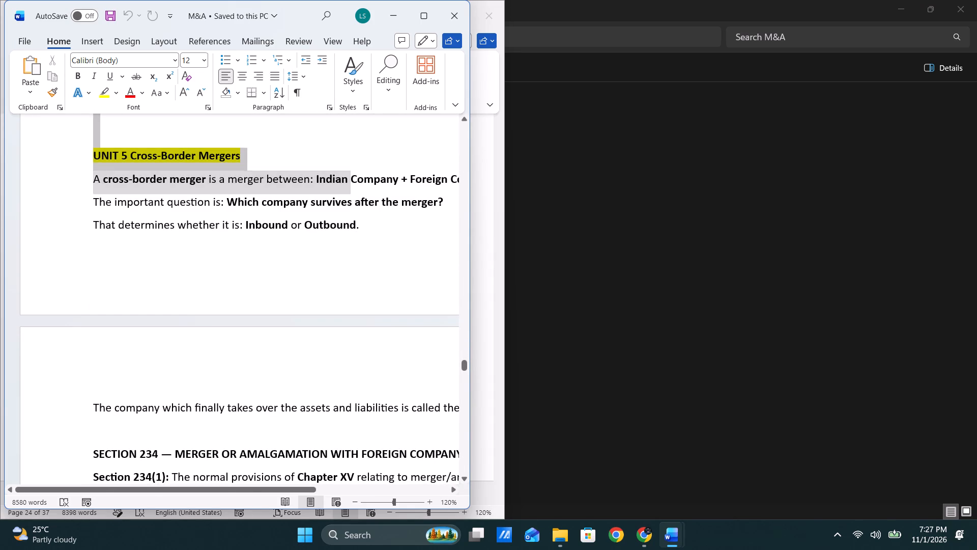
drag(310, 156, 285, 176)
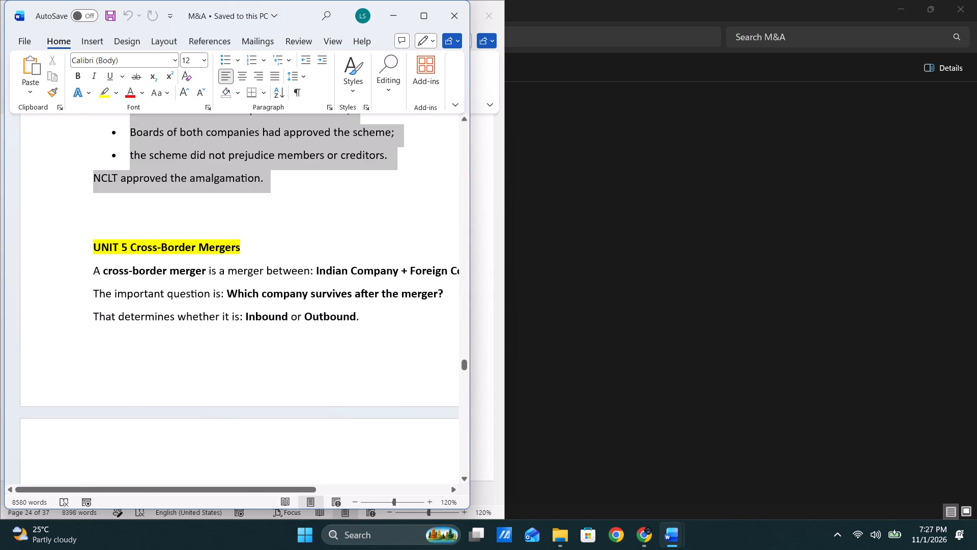
drag(285, 176, 285, 177)
right_click(212, 138)
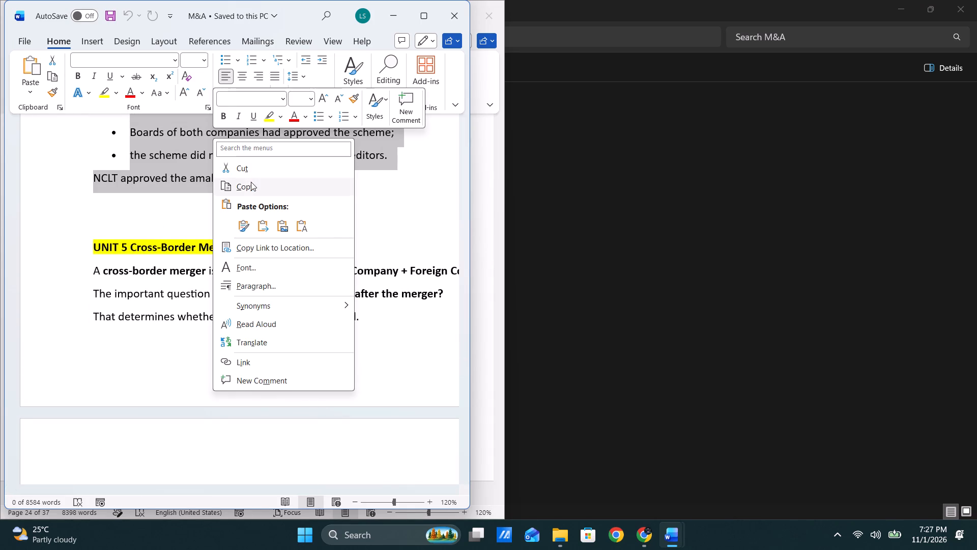